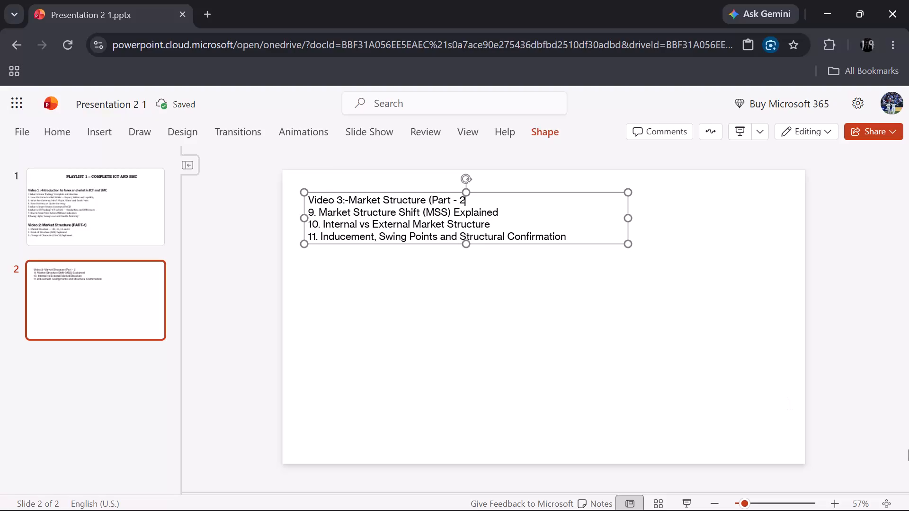
Complete the Video 3 heading on slide 2 with a closing parenthesis after "Part - 2".
key("shift+parenright")
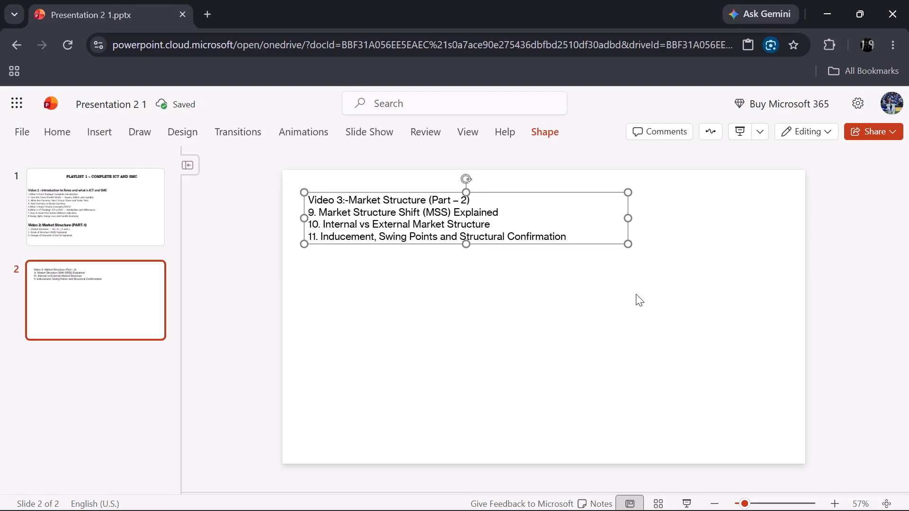
left_click(636, 294)
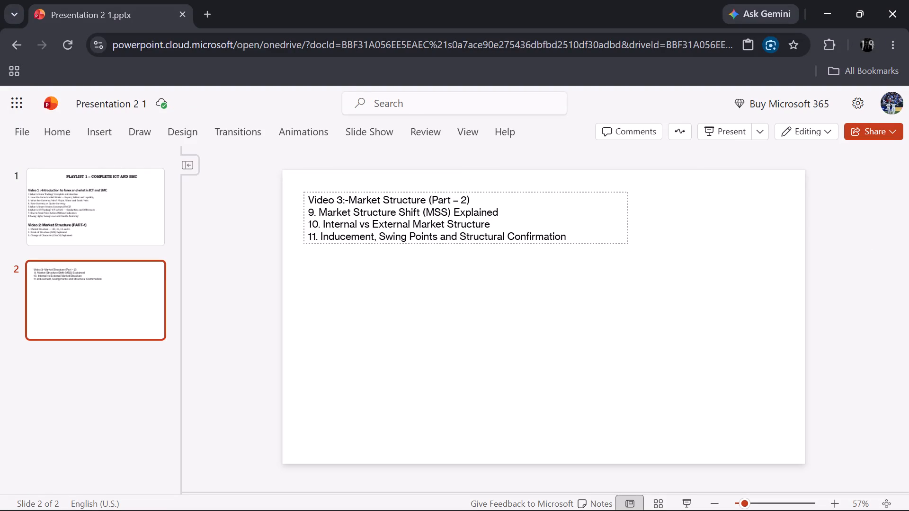
Make the heading "Video 3:-Market Structure (Part – 2)" bold and set its font size to 24.
left_click_drag(476, 197, 309, 200)
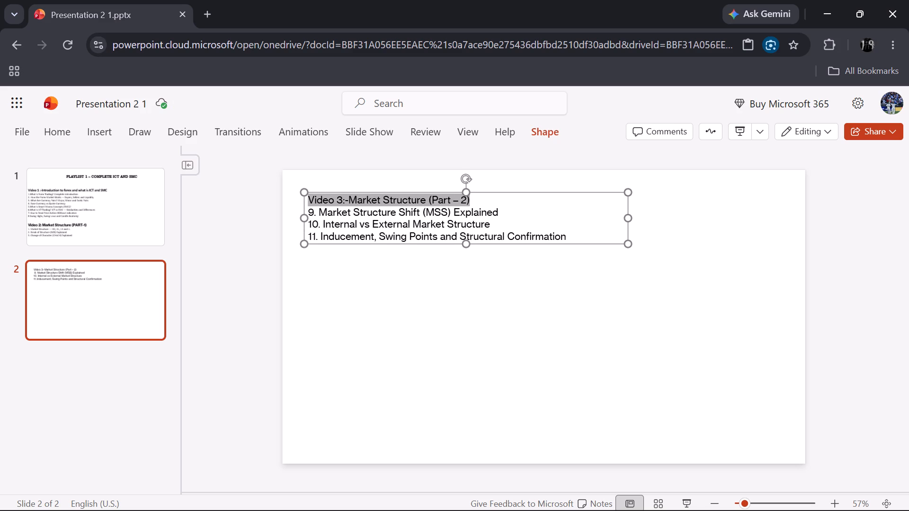
left_click_drag(309, 200, 308, 200)
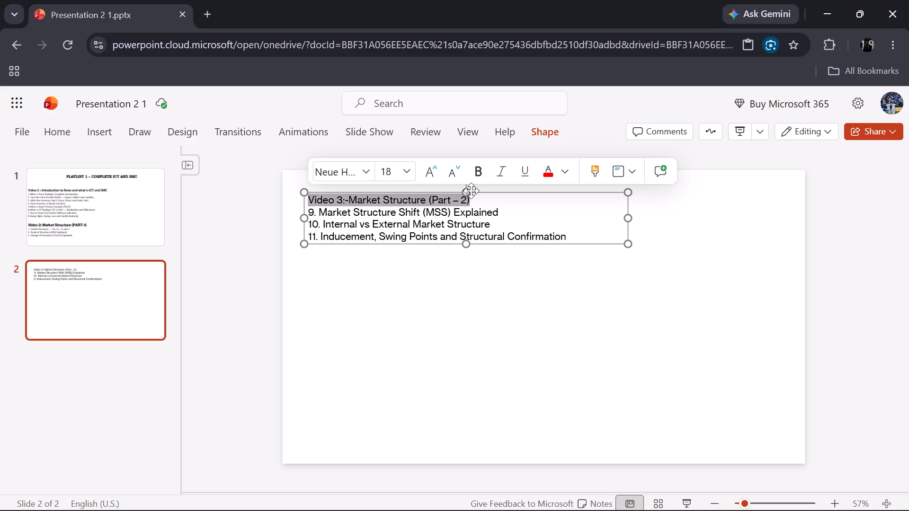
left_click(478, 176)
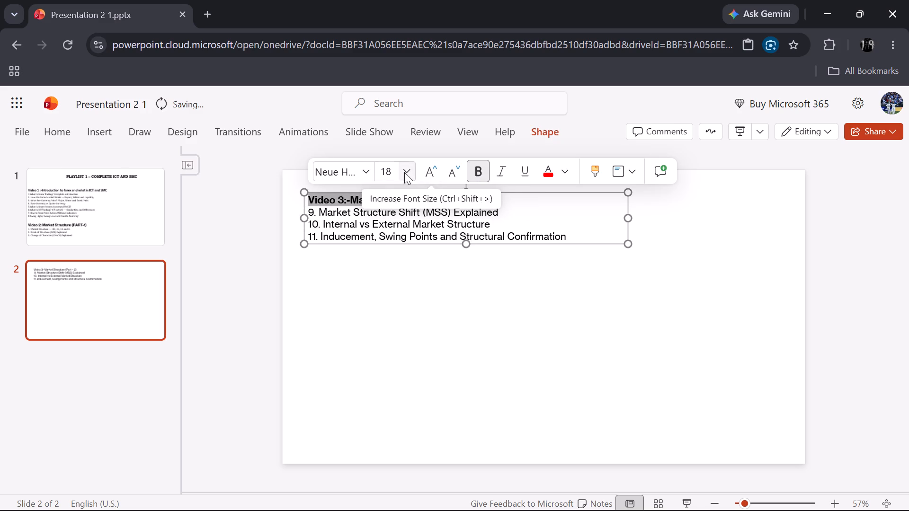
left_click(404, 172)
left_click(439, 330)
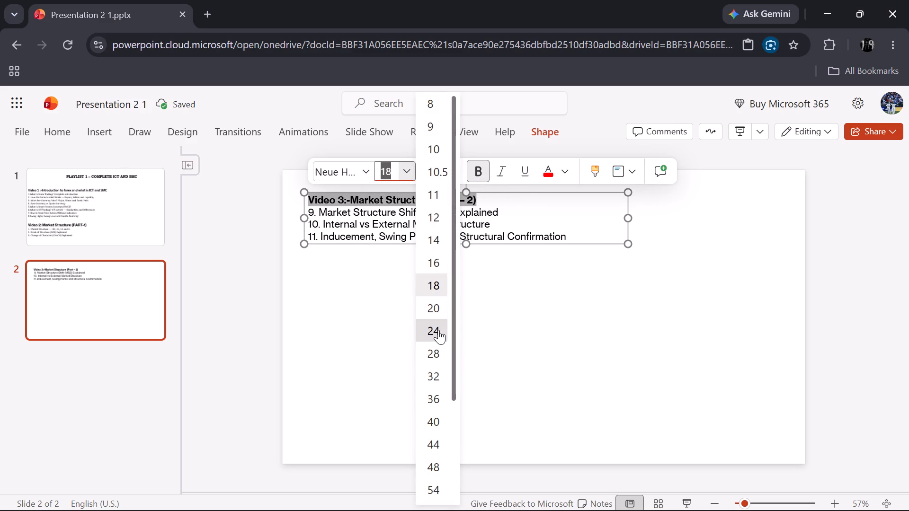
left_click(506, 298)
Format topic lines 9 to 11 below the Video 3 heading in Calibri at size 20.
left_click_drag(566, 240, 542, 241)
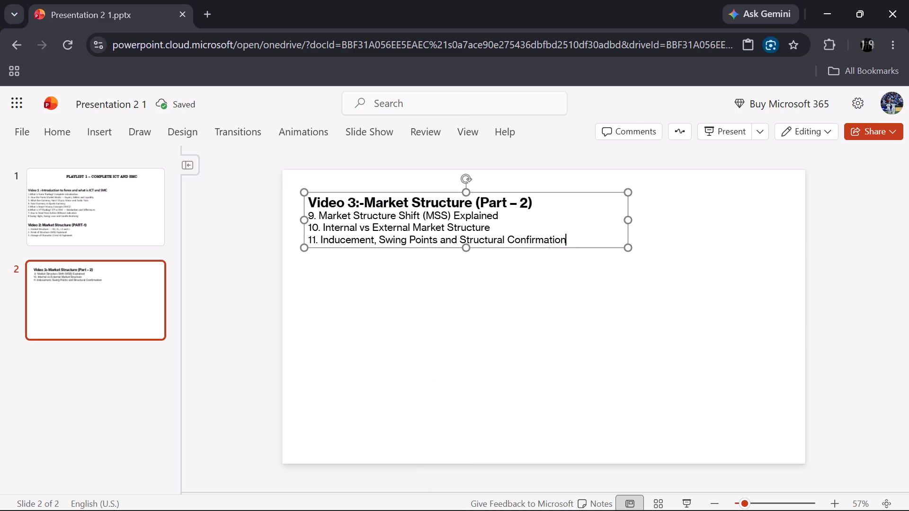
left_click_drag(542, 241, 308, 217)
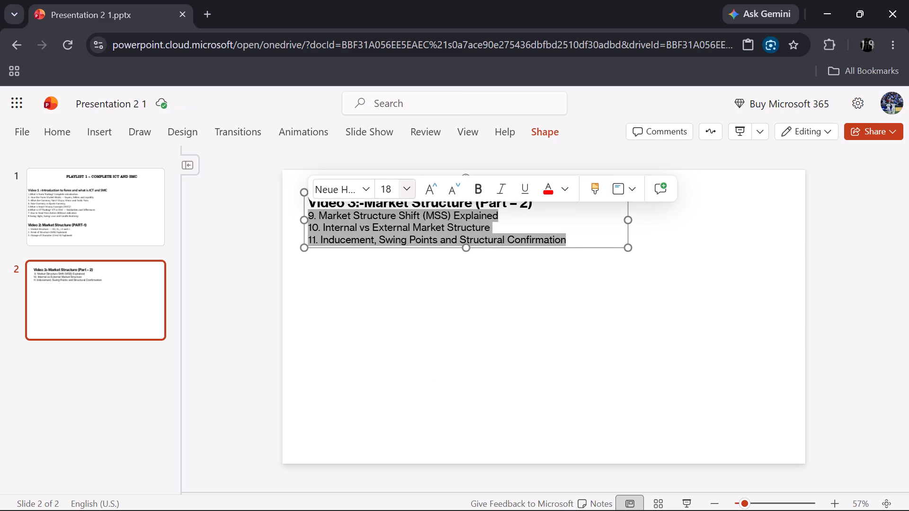
left_click(403, 190)
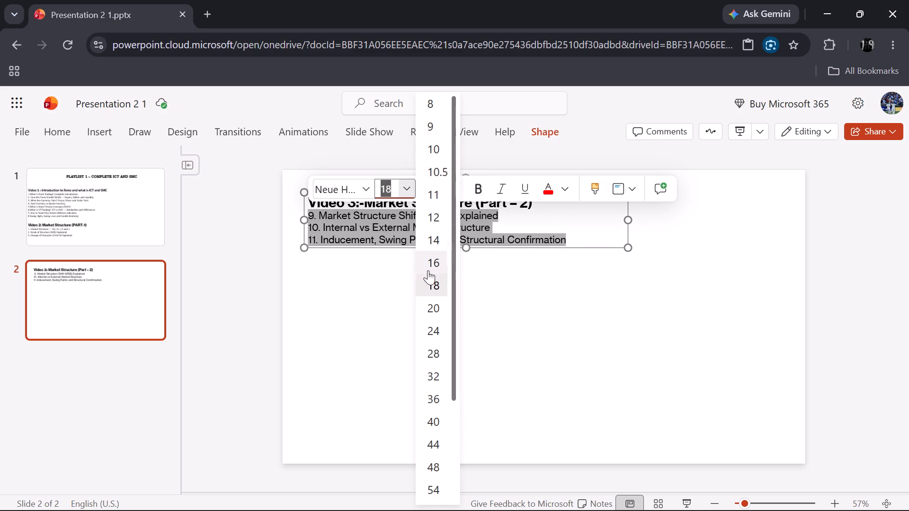
left_click(435, 304)
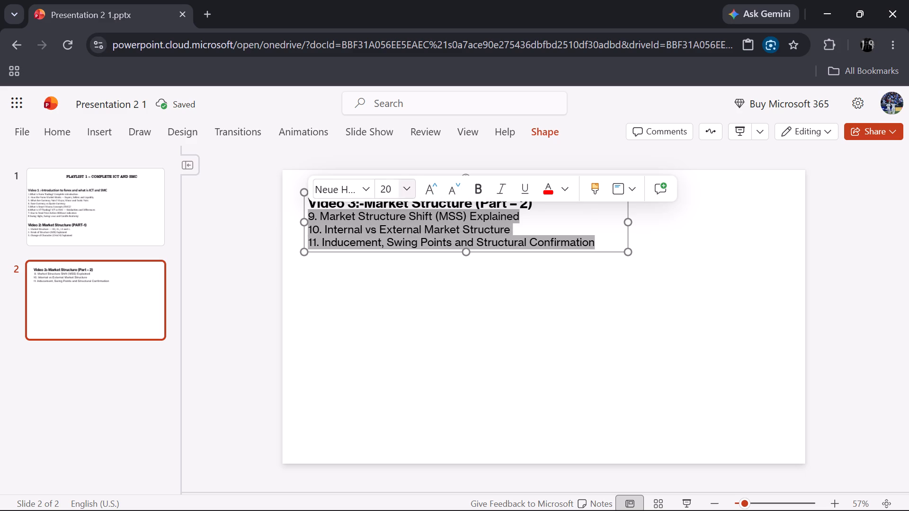
left_click(410, 185)
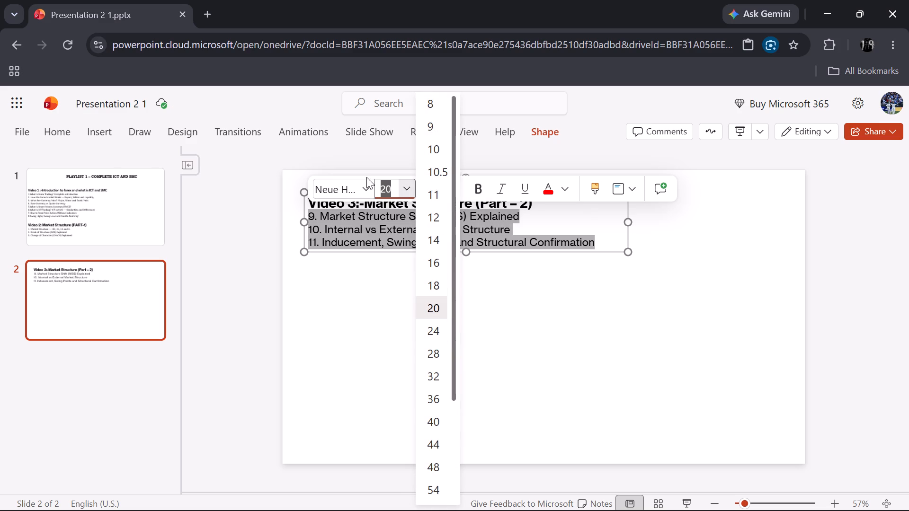
left_click(359, 196)
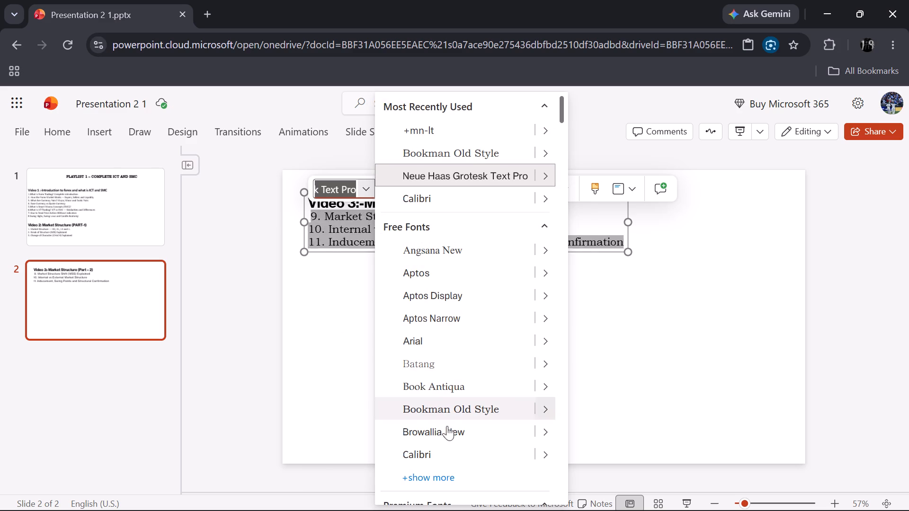
left_click(443, 449)
left_click(343, 405)
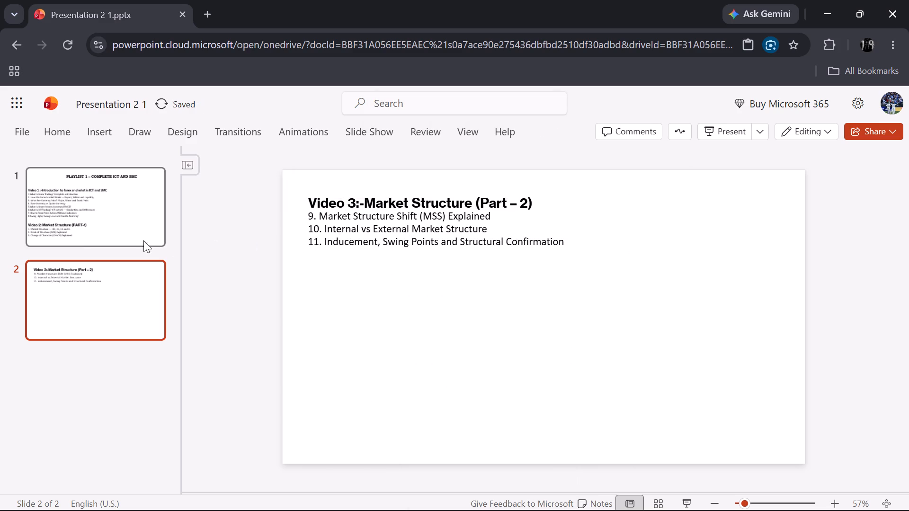
On slide 1, reposition the Video 1 text box along the slide's left edge, between the playlist title and the Video 2 section.
left_click(92, 228)
left_click_drag(485, 354, 391, 335)
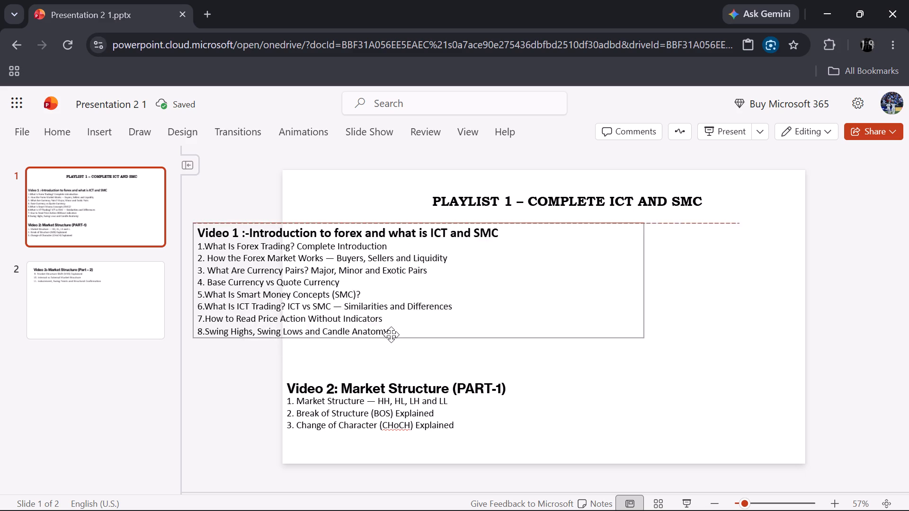
left_click_drag(391, 335, 453, 349)
left_click(211, 210)
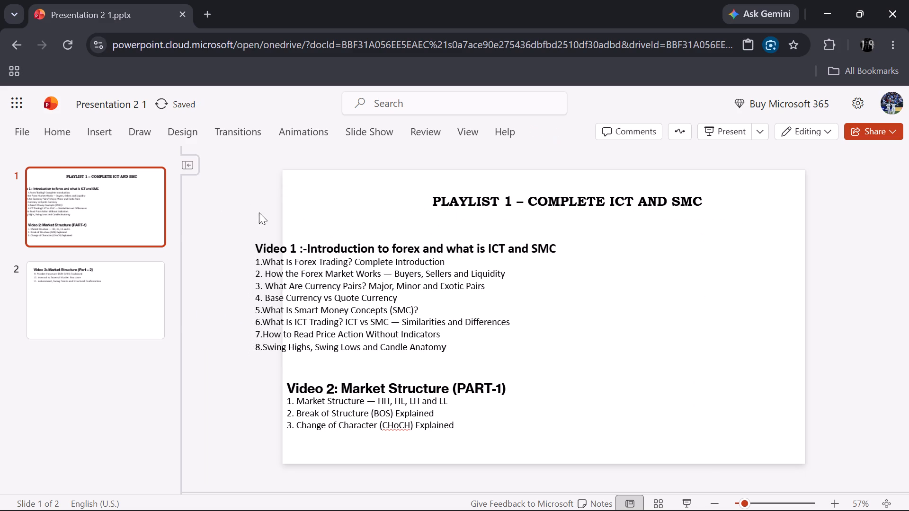
left_click(496, 281)
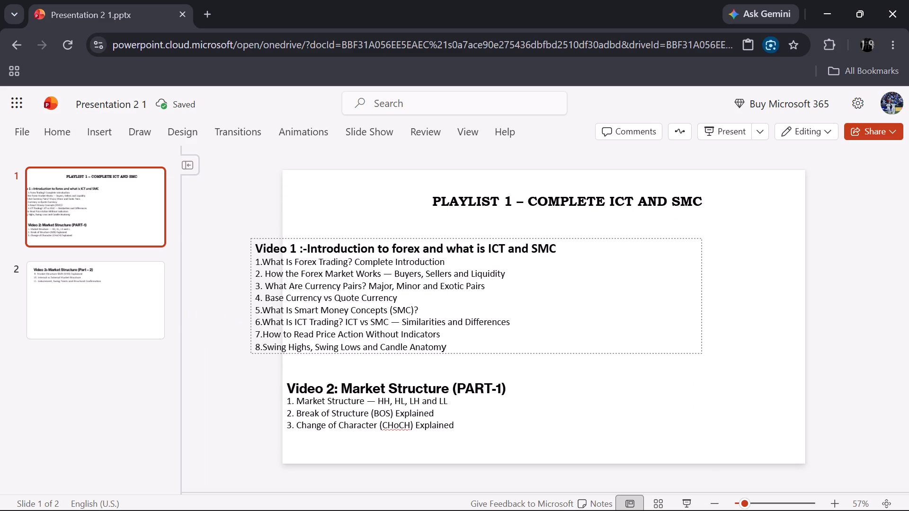
left_click_drag(543, 284, 586, 281)
left_click(591, 231)
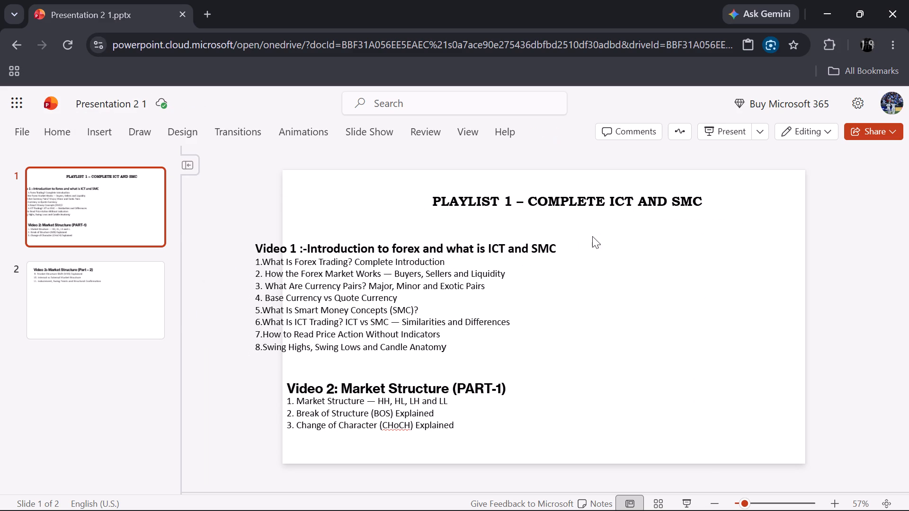
left_click_drag(594, 239, 623, 234)
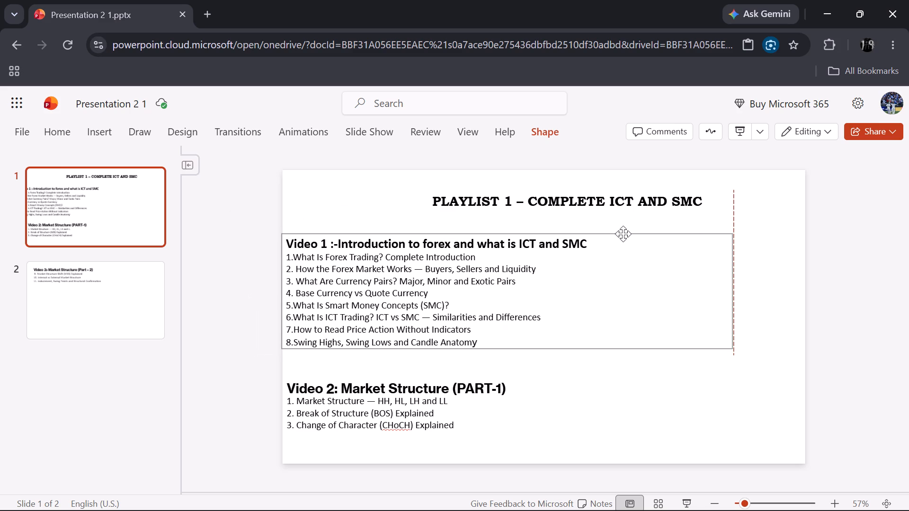
left_click_drag(623, 234, 626, 233)
left_click(236, 239)
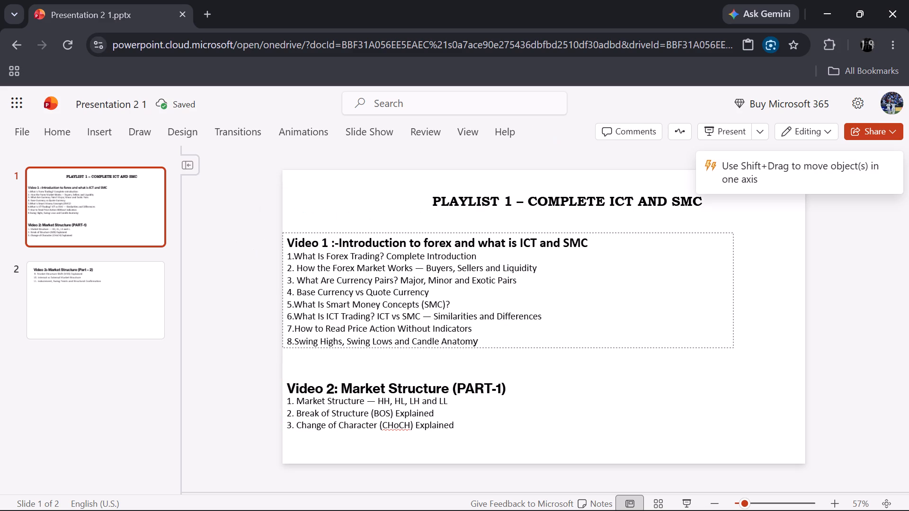
Inspect the text formatting of topic 3 in the Video 1 list on slide 1.
left_click(478, 276)
left_click(517, 284)
left_click_drag(517, 284, 397, 286)
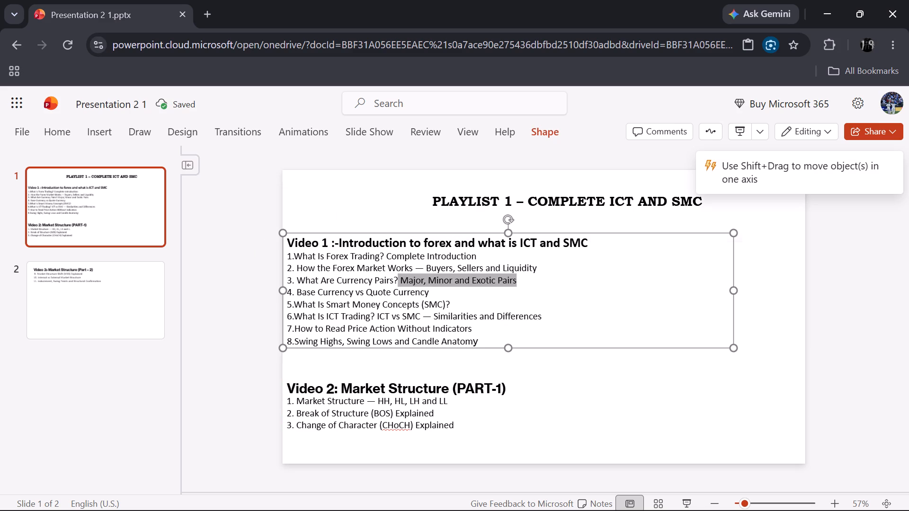
left_click(242, 237)
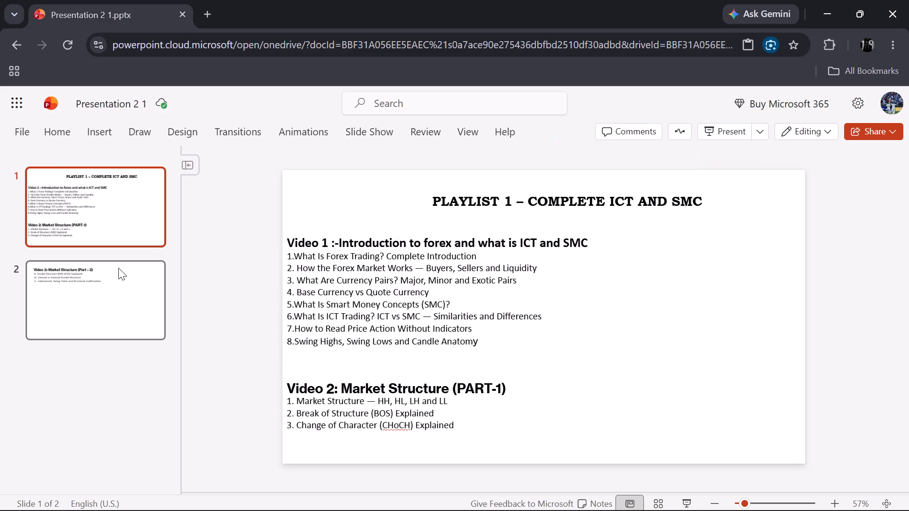
On slide 2, set the font size of topic lines 9 to 11 under the Video 3 heading to 18.
left_click(118, 268)
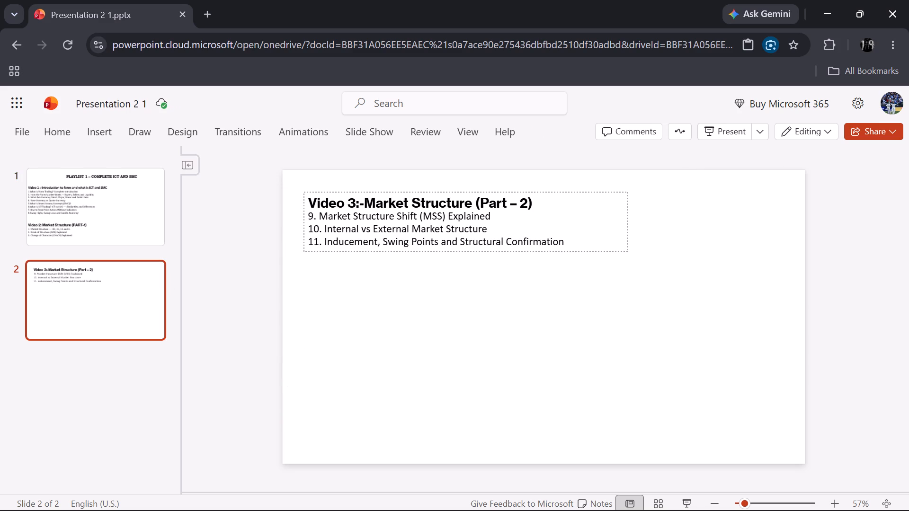
left_click_drag(564, 240, 478, 242)
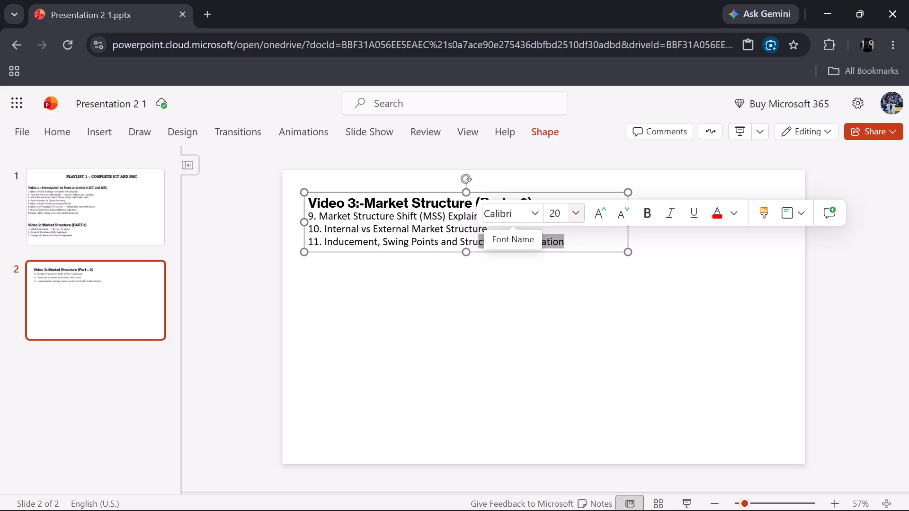
left_click(574, 212)
left_click(610, 287)
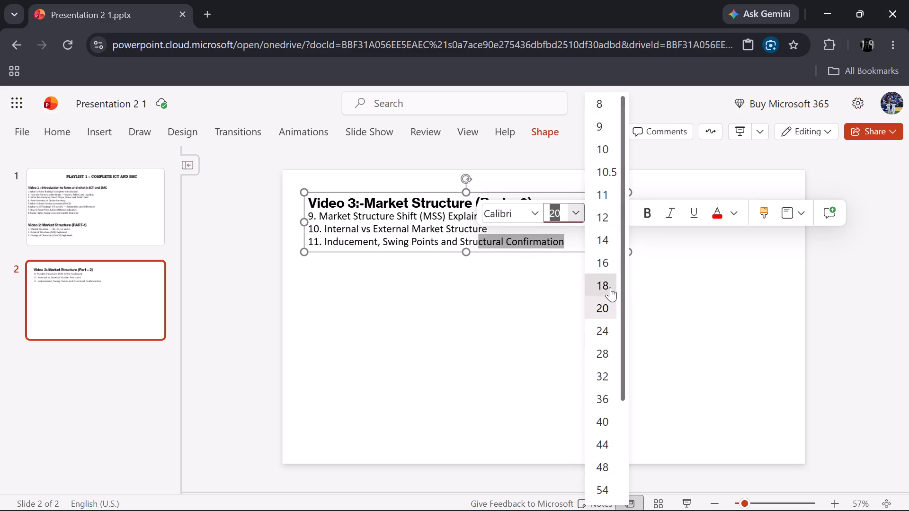
left_click(527, 305)
left_click(559, 243)
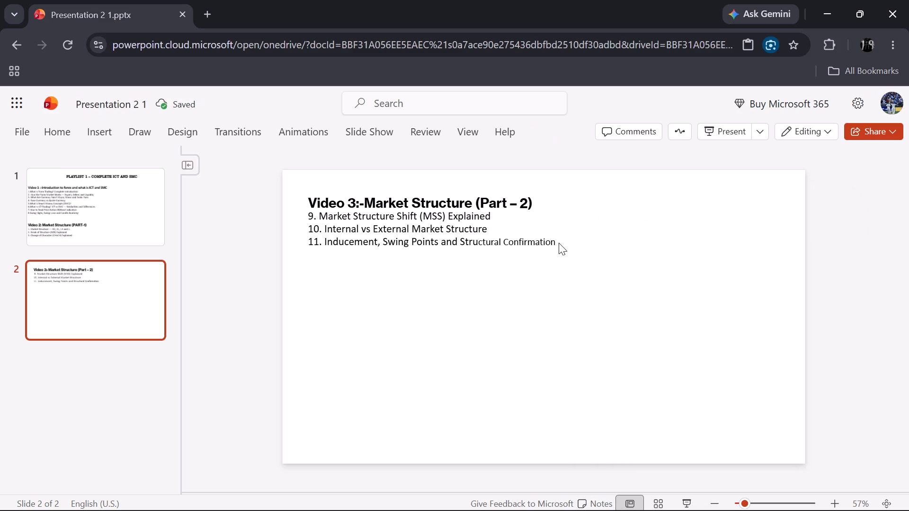
left_click_drag(557, 242, 312, 225)
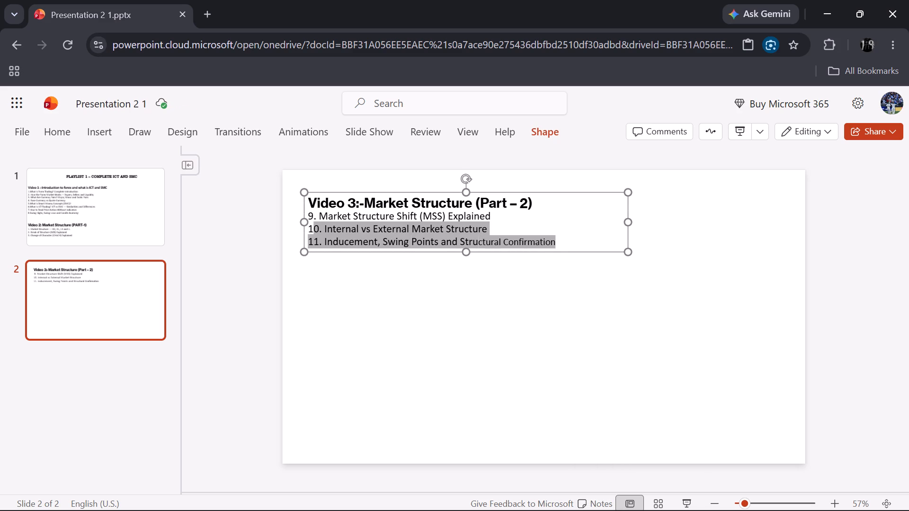
left_click_drag(312, 225, 301, 220)
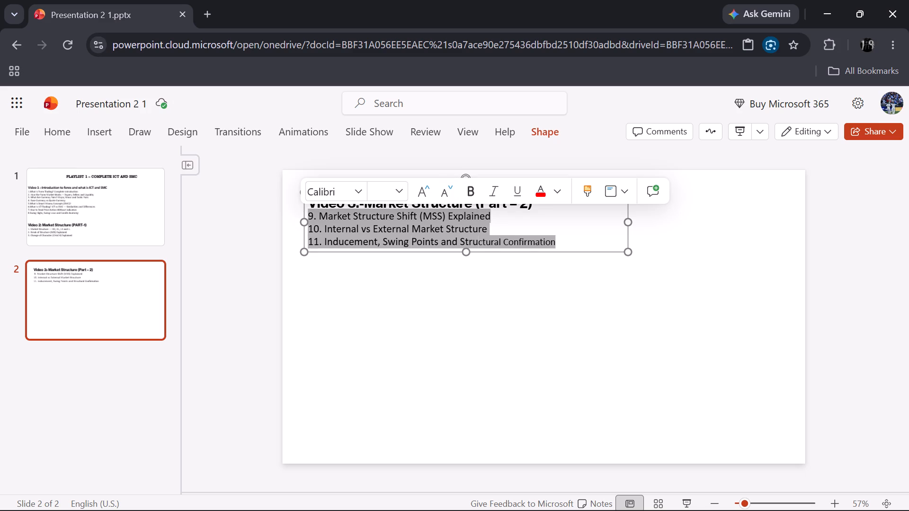
left_click(397, 194)
left_click(428, 286)
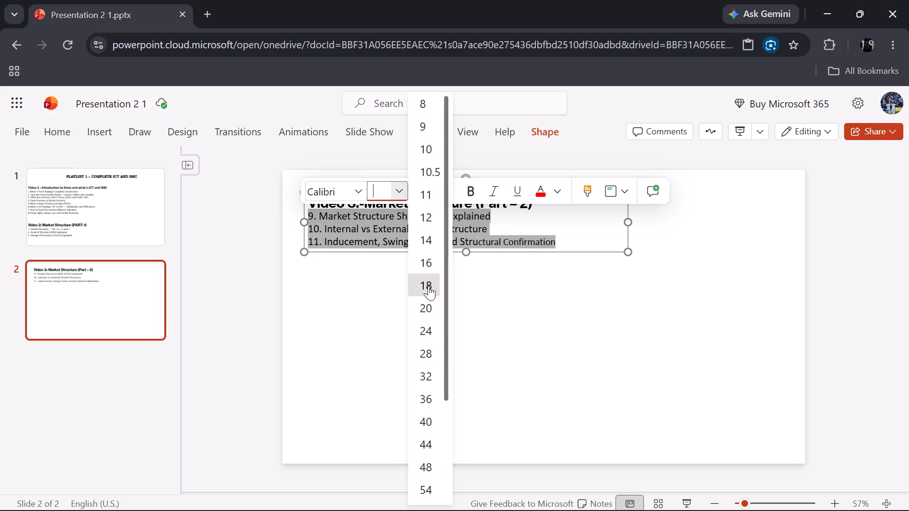
left_click(394, 325)
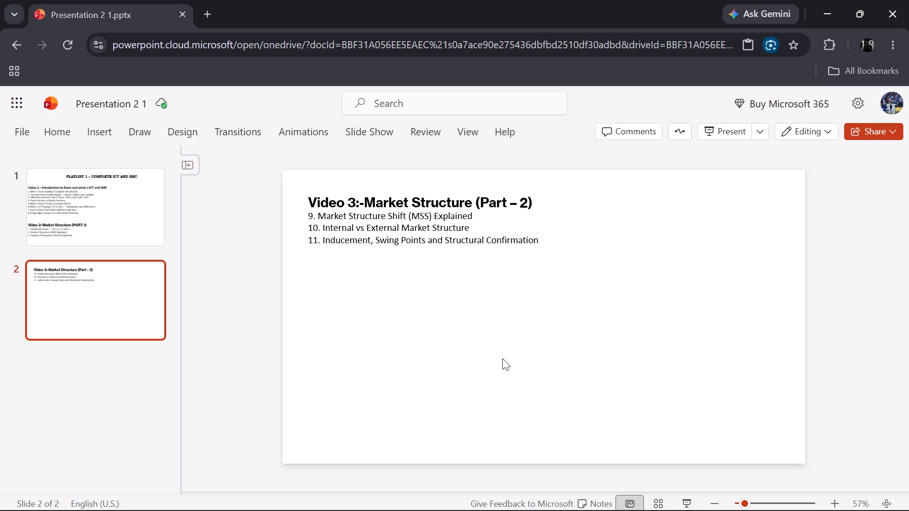
left_click(341, 303)
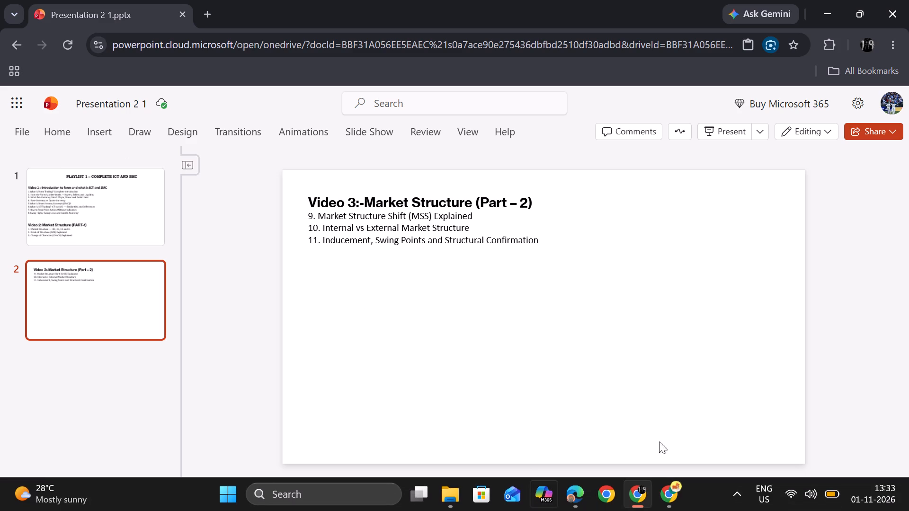
Switch to the playlist plan PDF in Edge and copy the Module 4: Imbalances and Fair Value Gaps heading with topics 19 to 24.
left_click(583, 493)
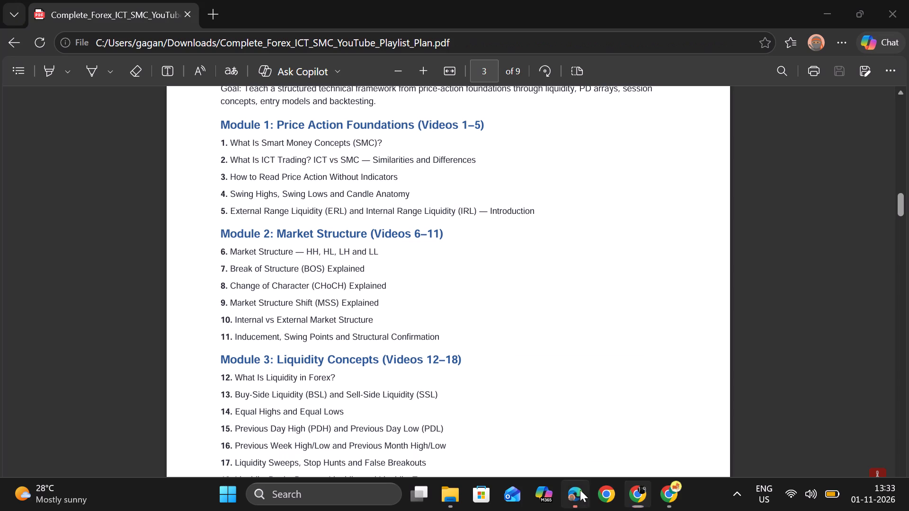
scroll(446, 324, "down", 4)
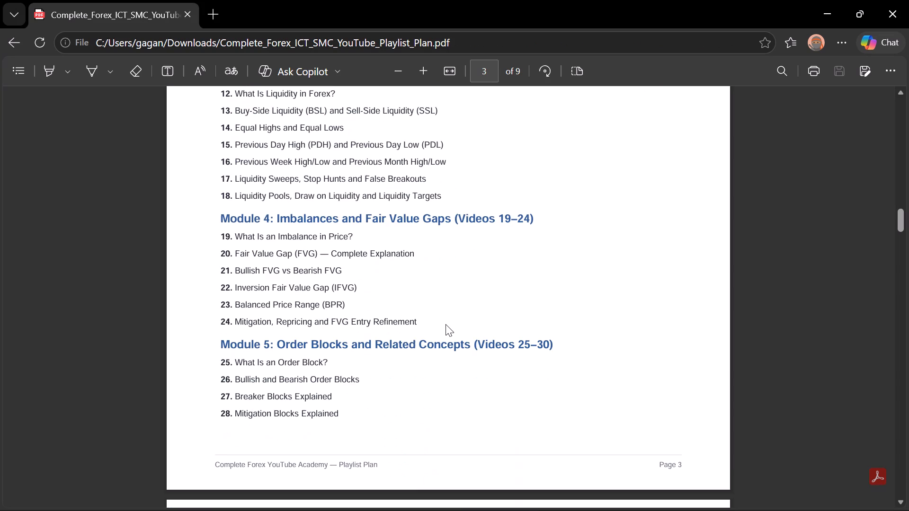
scroll(446, 324, "down", 5)
scroll(403, 301, "down", 6)
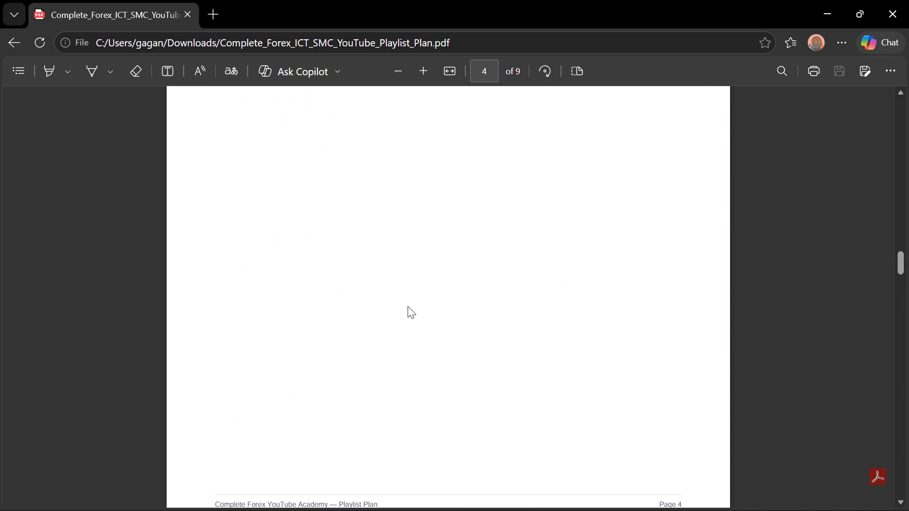
scroll(408, 306, "up", 11)
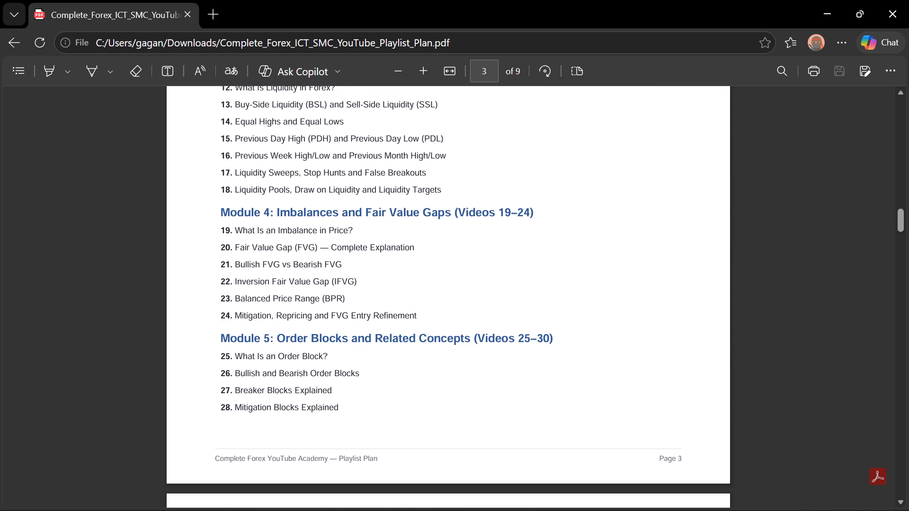
left_click_drag(225, 217, 333, 302)
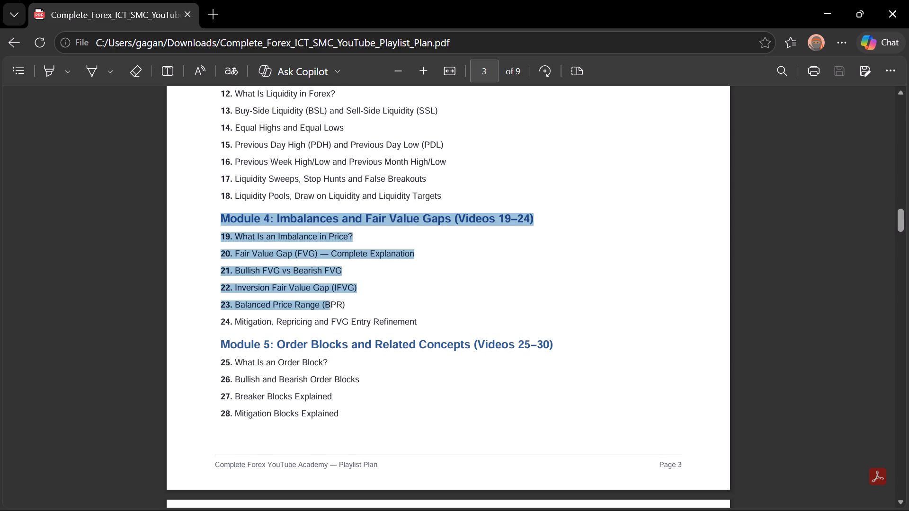
left_click_drag(333, 302, 420, 323)
key("ctrl+c")
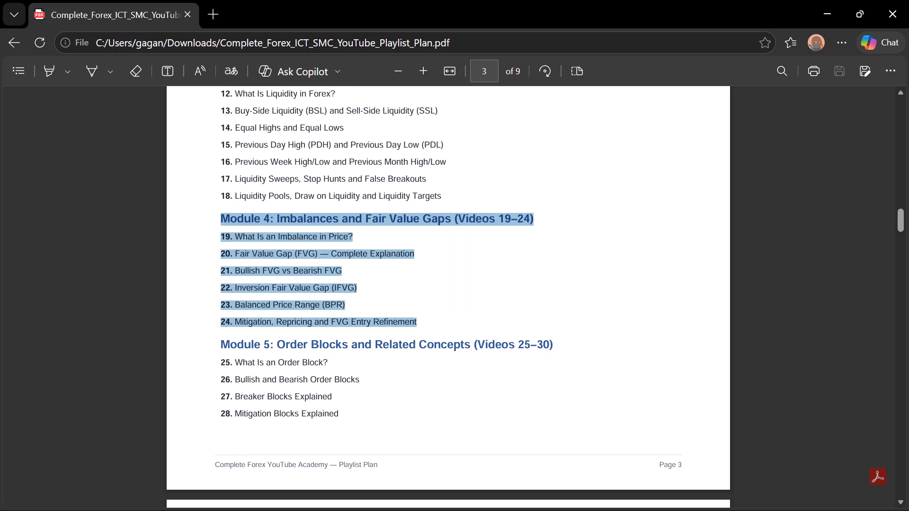
left_click(460, 392)
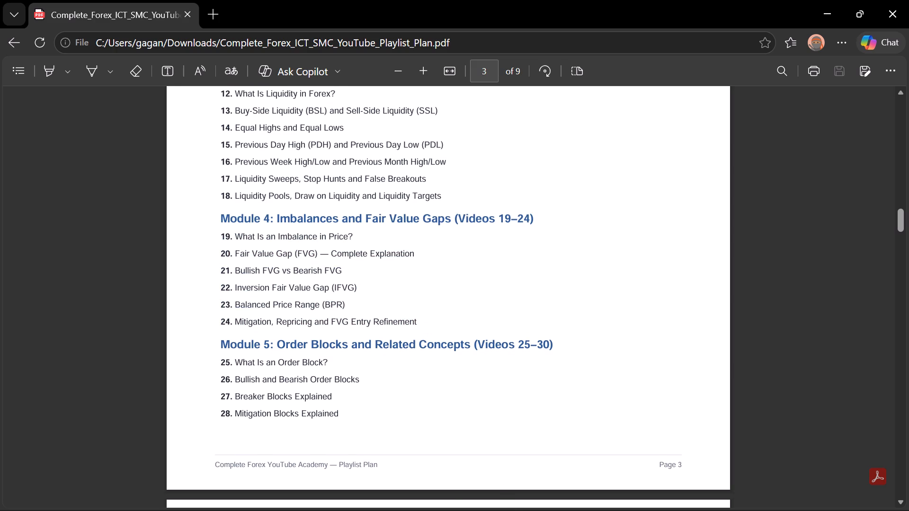
Back in the PowerPoint presentation, insert a text box below the Video 3 topics on slide 2 and paste the copied Module 4 text.
left_click(647, 498)
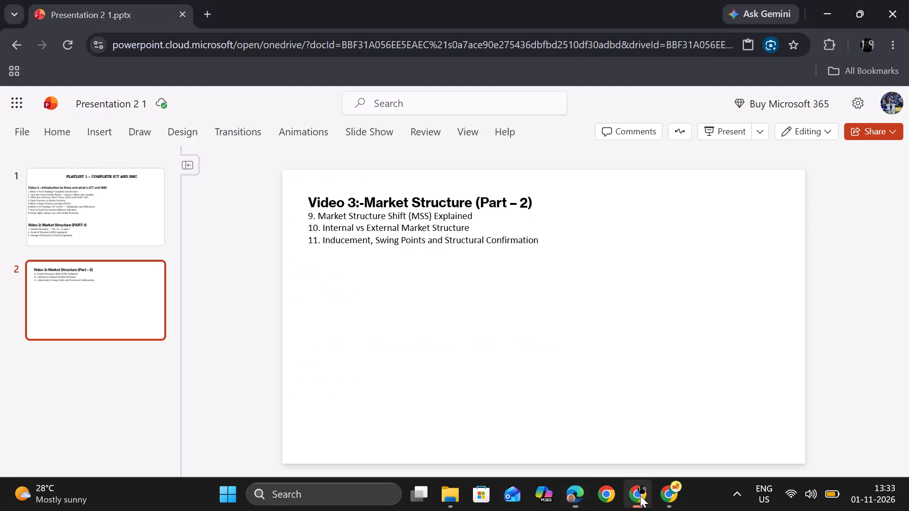
left_click(105, 137)
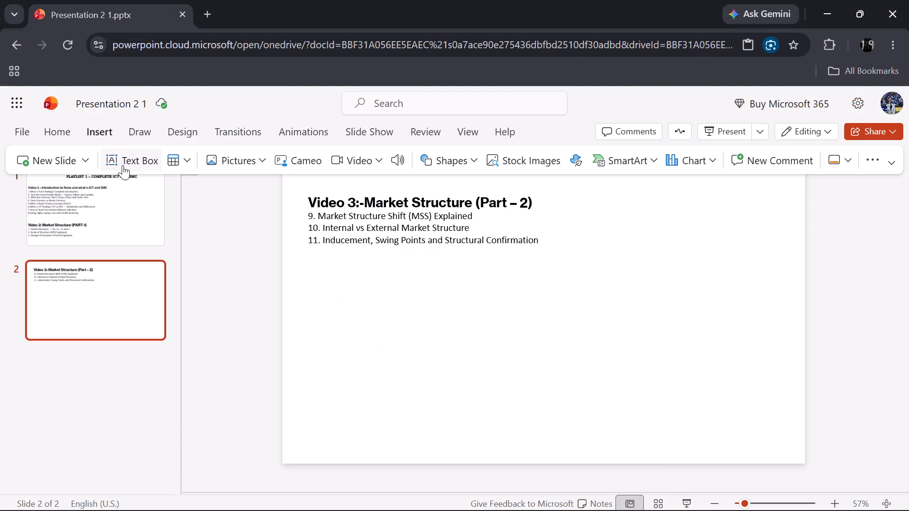
left_click_drag(123, 165, 128, 184)
left_click(100, 135)
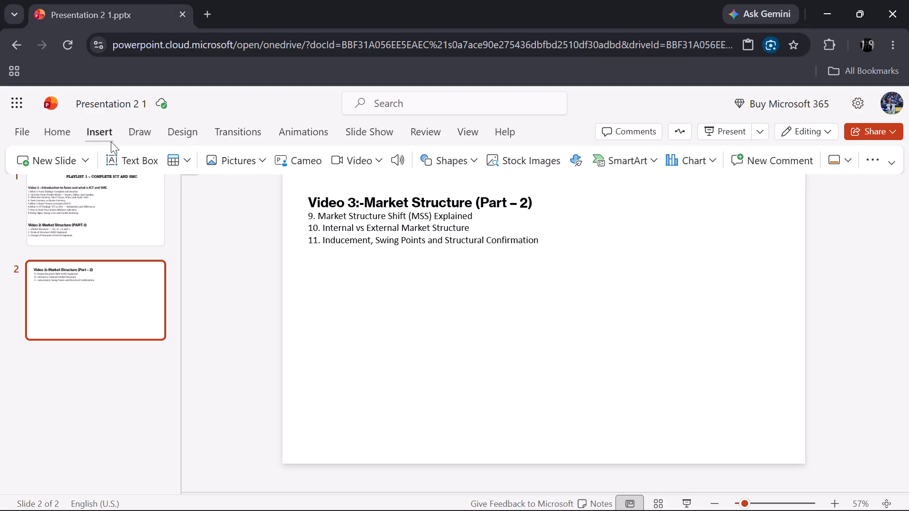
left_click(134, 154)
left_click(331, 304)
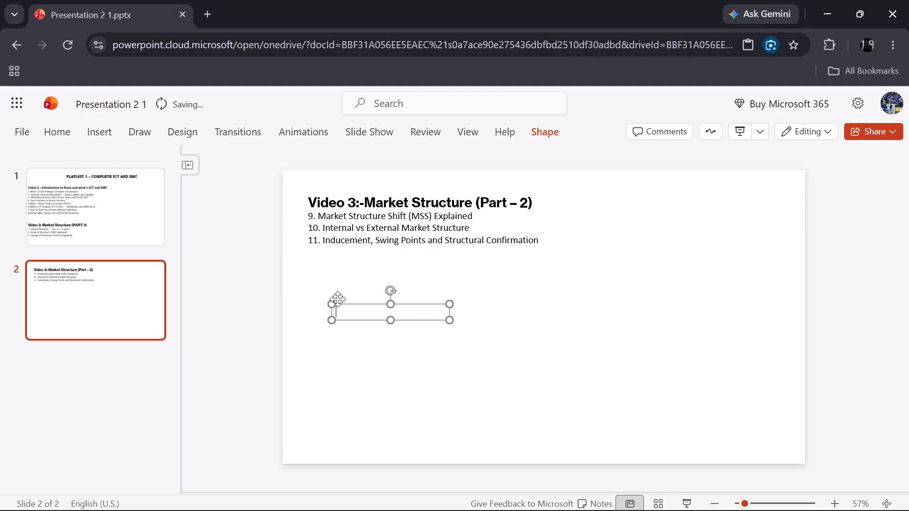
key("ctrl+v")
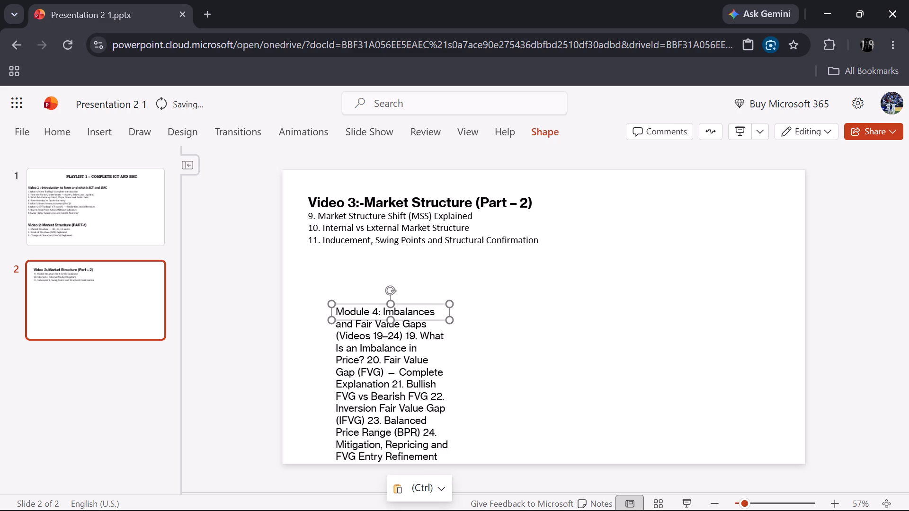
Replace the word Module with Video at the start of the pasted Imbalances and Fair Value Gaps text.
left_click(370, 312)
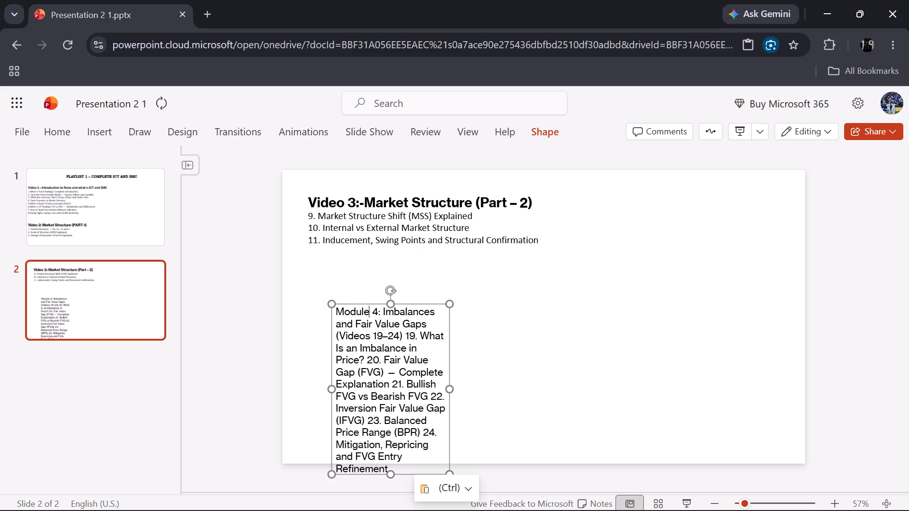
key("BackSpace")
key("BackSpace")
key("BackSpace")
key("BackSpace")
key("BackSpace")
key("BackSpace")
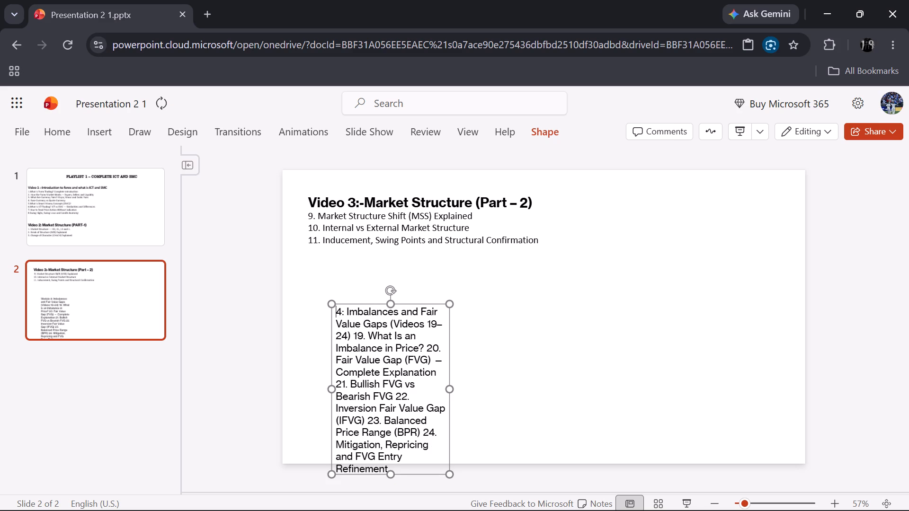
type("Video")
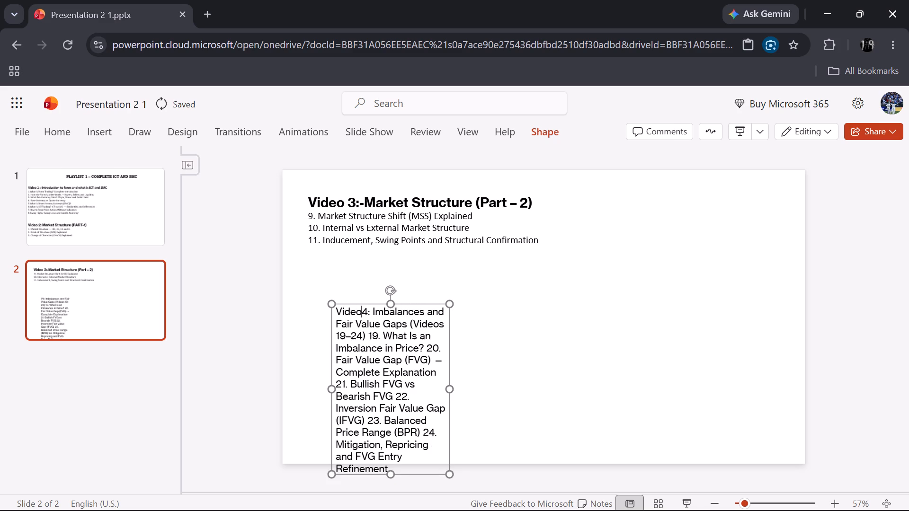
key("space")
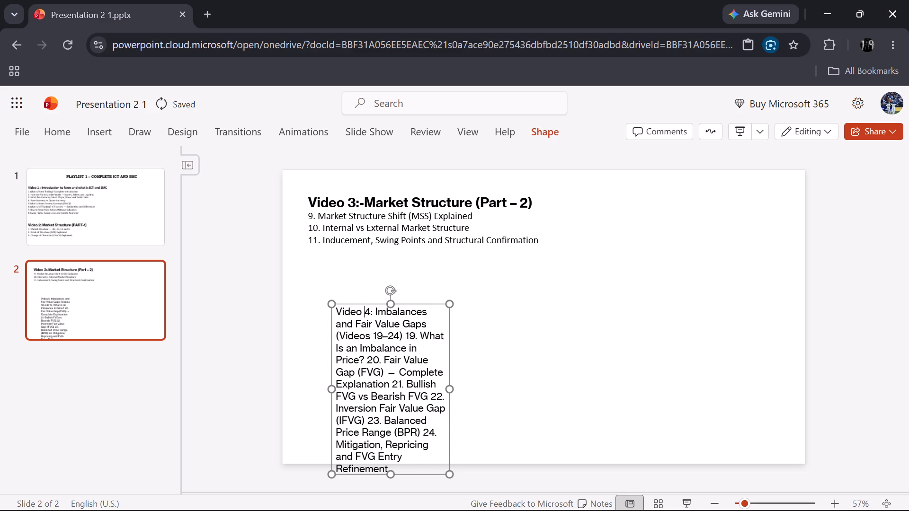
Delete the "(Videos 19–24)" range from the Video 4 heading text.
left_click(401, 335)
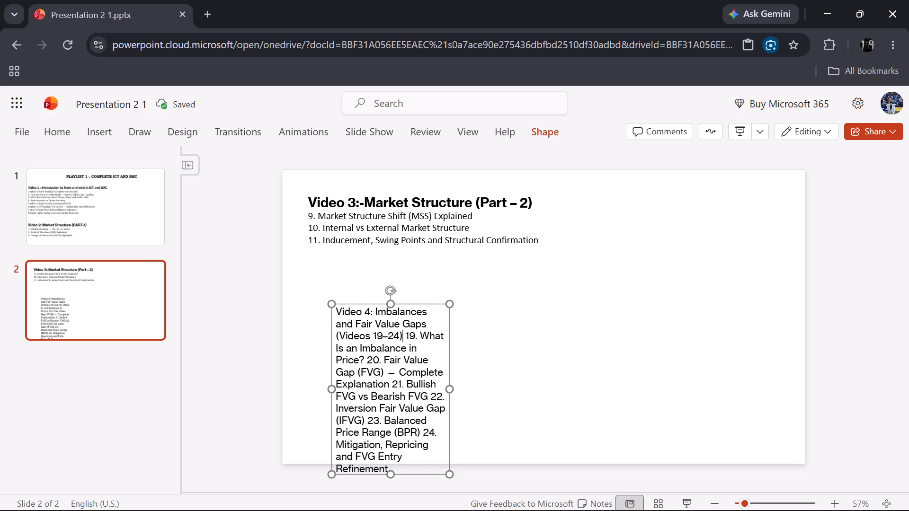
key("BackSpace")
key("BackSpace")
key("BackSpace")
key("BackSpace")
key("BackSpace")
key("BackSpace")
key("BackSpace")
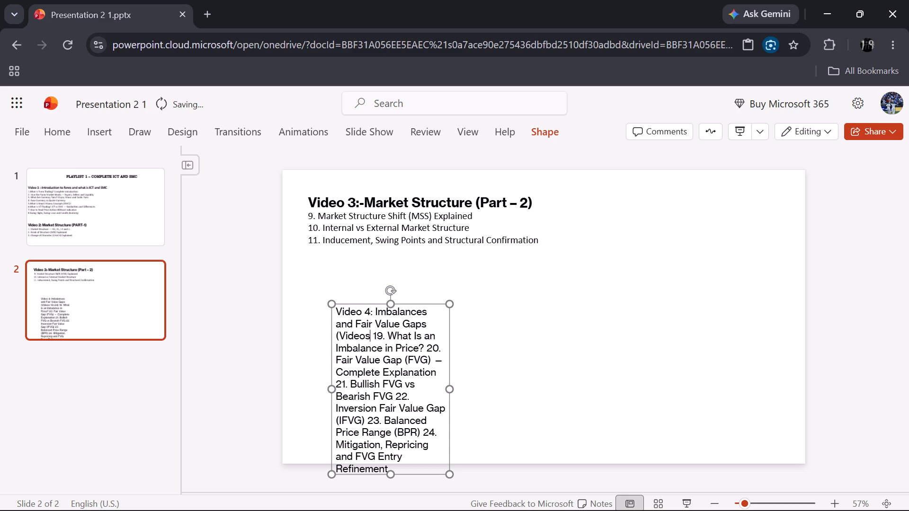
key("BackSpace")
key("BackSpace")
key("BackSpace")
key("BackSpace")
key("BackSpace")
key("BackSpace")
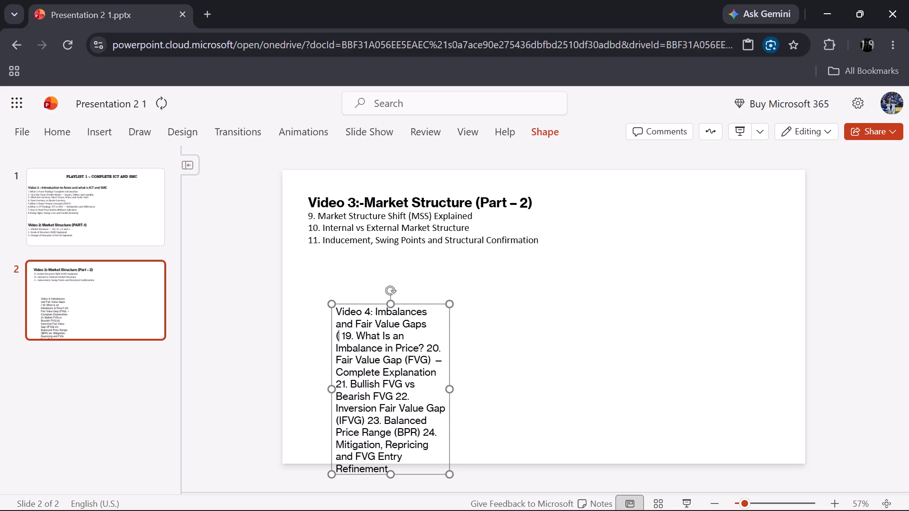
key("BackSpace")
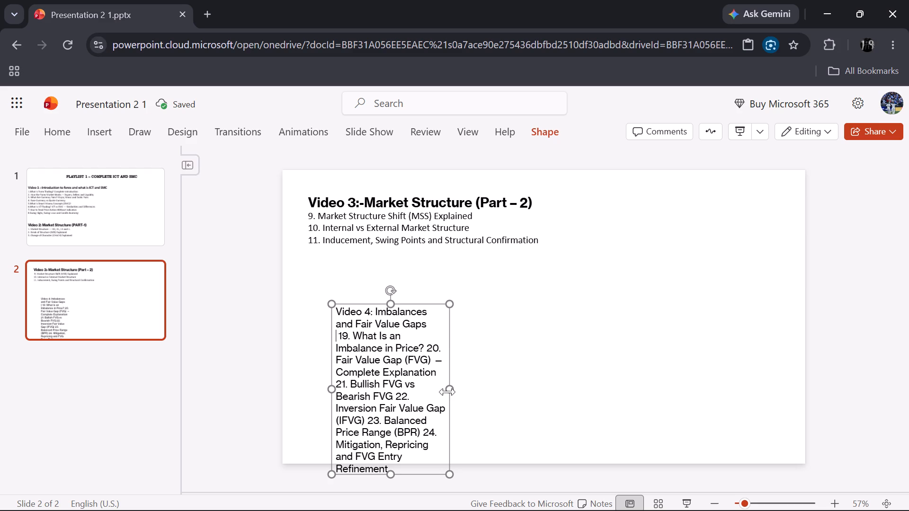
Widen the Video 4 text box to about two thirds of the slide and align it beneath the Video 3 topic list.
left_click_drag(451, 390, 685, 349)
left_click(590, 273)
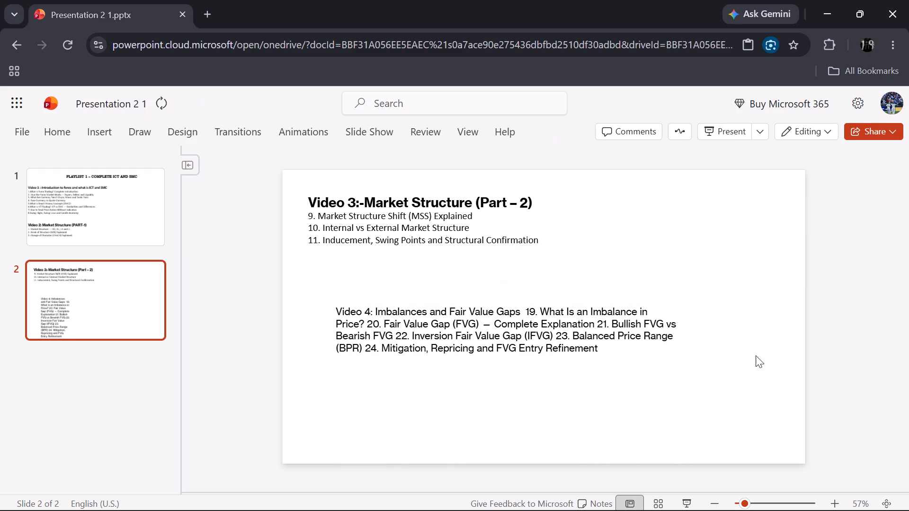
left_click_drag(331, 336, 296, 319)
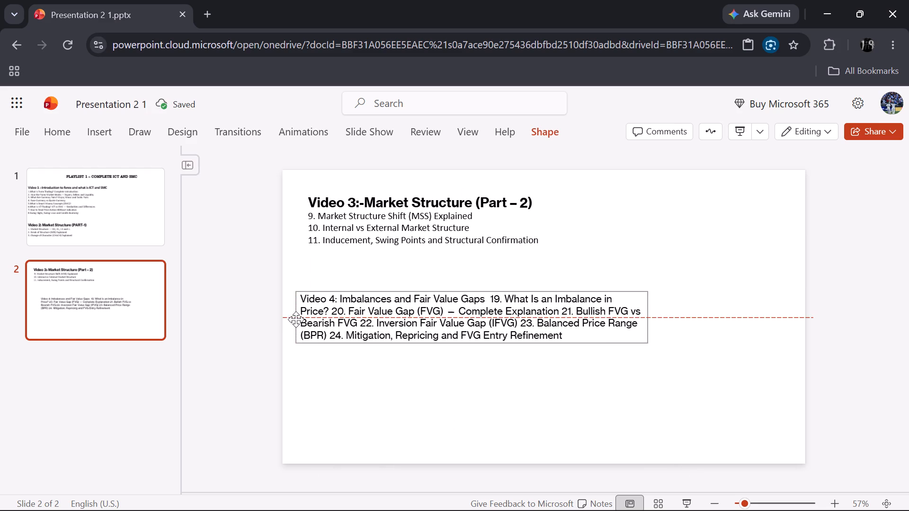
left_click_drag(296, 319, 302, 299)
left_click(357, 365)
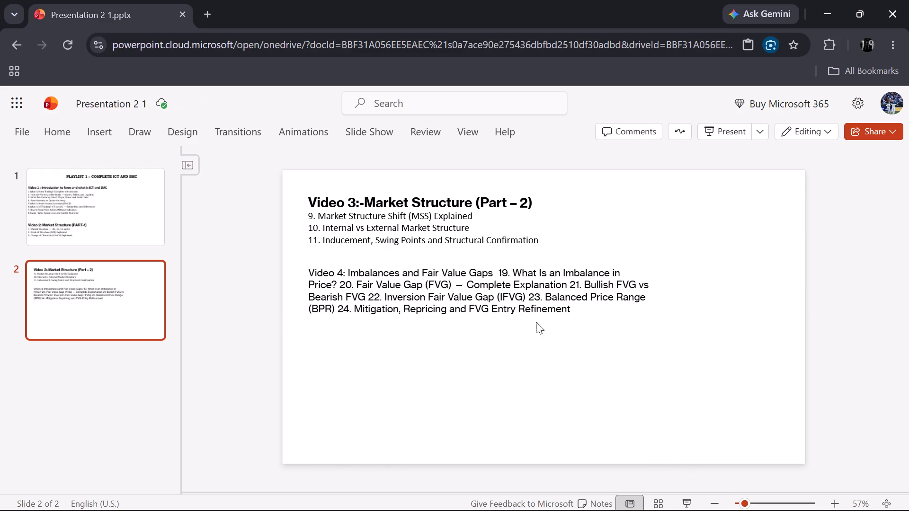
Start topic 19, What Is an Imbalance in Price?, on its own line below the Video 4 heading.
left_click(499, 274)
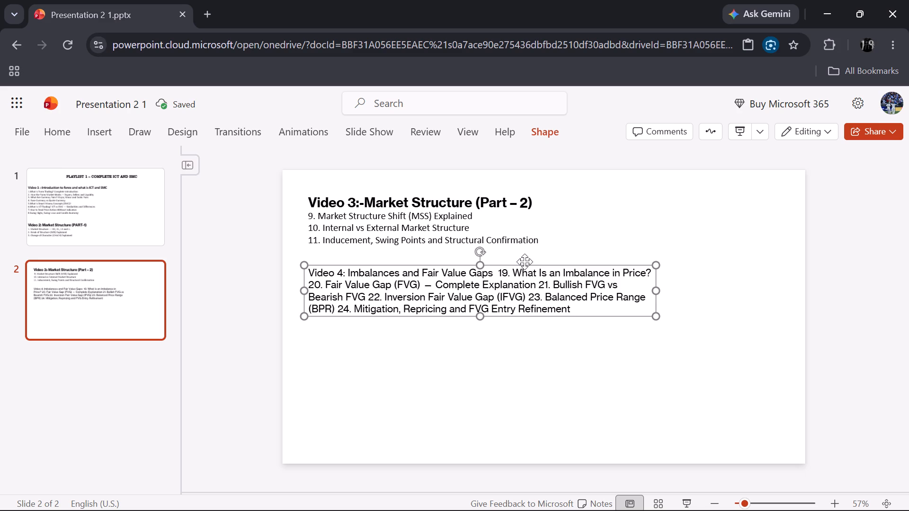
key("Return")
key("BackSpace")
key("Return")
key("backslash")
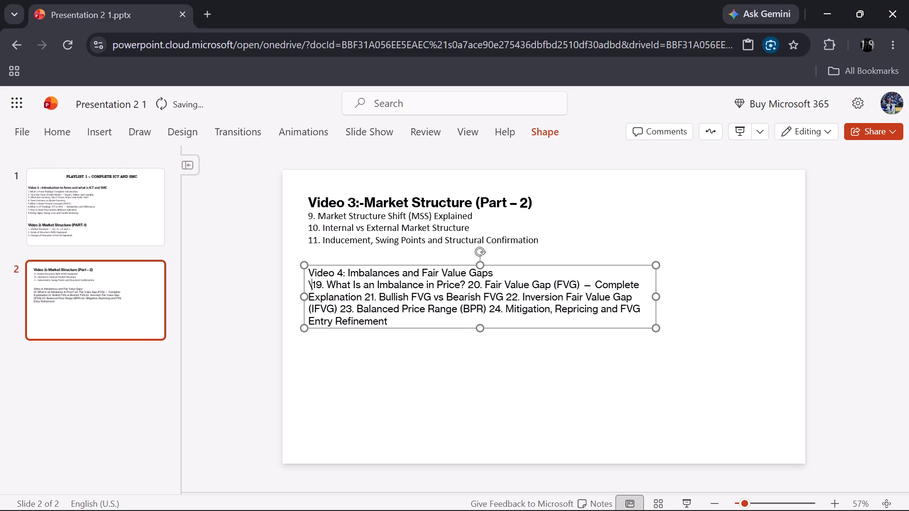
key("BackSpace")
Break the Video 4 text after topic 19 so topic 20, Fair Value Gap (FVG), starts on a new line.
key("Right")
key("Right")
key("Right")
key("Right")
key("Right")
key("Right")
key("Right")
key("Right")
key("Right")
key("Right")
key("Right")
key("Right")
key("Right")
key("Right")
key("Right")
key("Right")
key("Right")
key("Right")
key("Right")
key("Right")
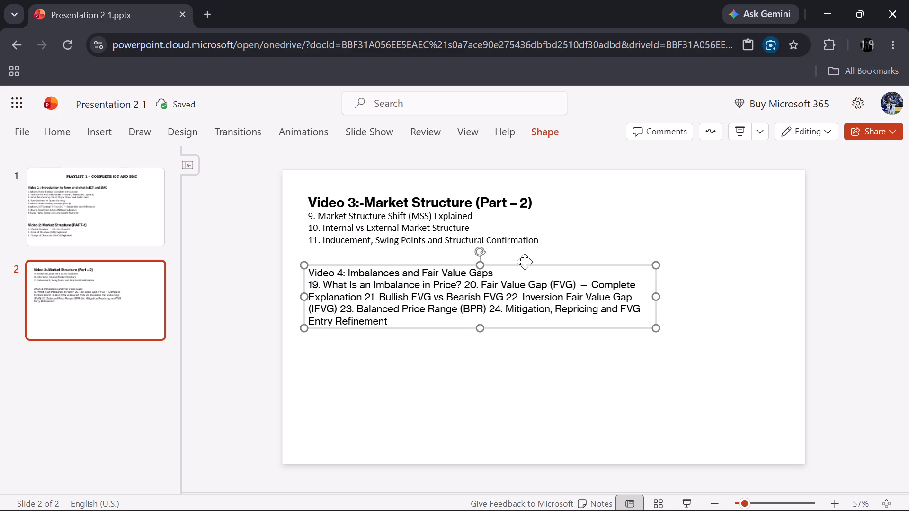
key("Right")
key("Right")
key("Right")
key("Right")
key("Right")
key("Right")
key("Right")
key("Right")
key("Right")
key("Right")
key("Right")
key("Right")
key("Return")
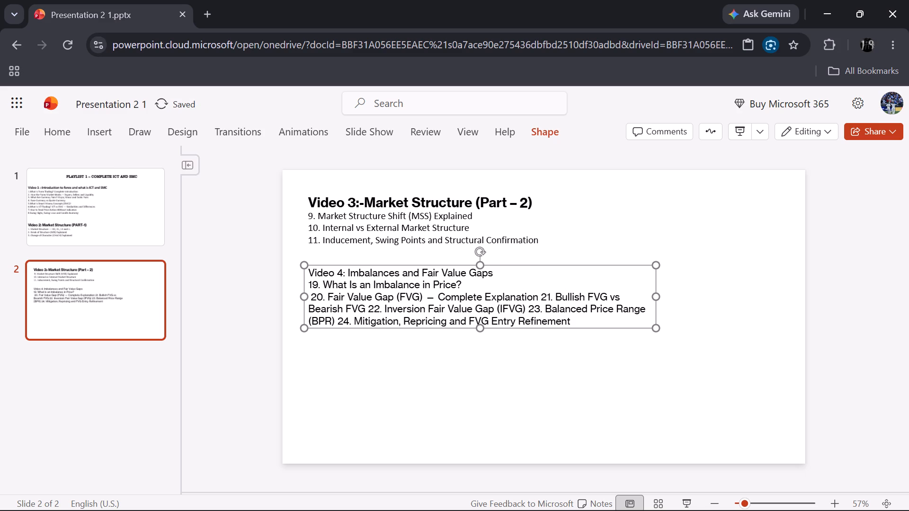
Break the Video 4 text after "Complete Explanation" so topic 21, Bullish FVG vs Bearish FVG, starts on a new line.
key("Right")
key("Right")
key("Right")
key("Right")
key("Right")
key("Right")
key("Right")
key("Right")
key("Right")
key("Right")
key("Right")
key("Right")
key("Right")
key("Right")
key("Right")
key("Right")
key("Right")
key("Right")
key("Right")
key("Right")
key("Left")
key("Return")
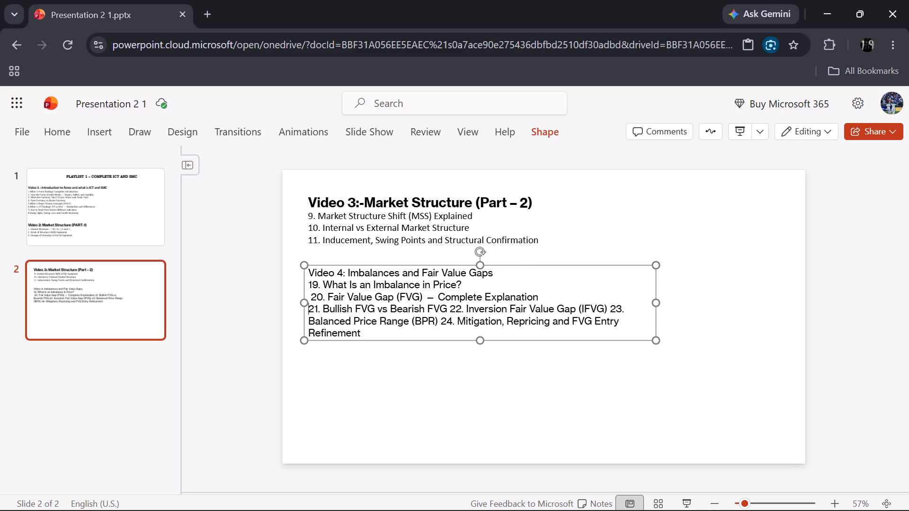
Break the Video 4 text after topic 21 so topic 22, Inversion Fair Value Gap (IFVG), starts on a new line.
key("Right")
key("Right")
key("Right")
key("Right")
key("Right")
key("Right")
key("Right")
key("Right")
key("Right")
key("Right")
key("Right")
key("Right")
key("Right")
key("Right")
key("Right")
key("Right")
key("Right")
key("Right")
key("Right")
key("Right")
key("Right")
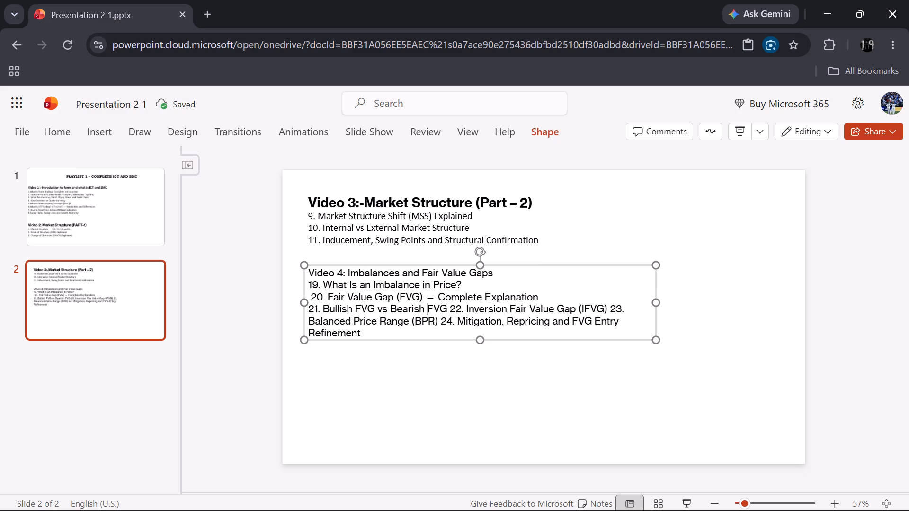
key("Right")
key("Right")
key("Right")
key("Right")
key("Return")
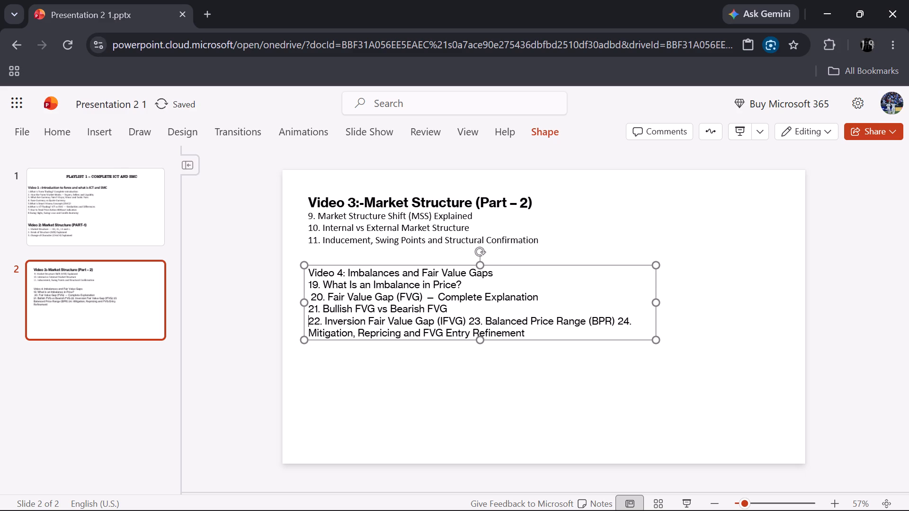
Break the Video 4 text after topic 22 so topic 23, Balanced Price Range (BPR), starts on a new line.
key("Right")
key("Right")
key("Right")
key("Right")
key("Right")
key("Right")
key("Right")
key("Right")
key("Right")
key("Right")
key("Right")
key("Right")
key("Right")
key("Right")
key("Right")
key("Right")
key("Right")
key("Right")
key("Right")
key("Right")
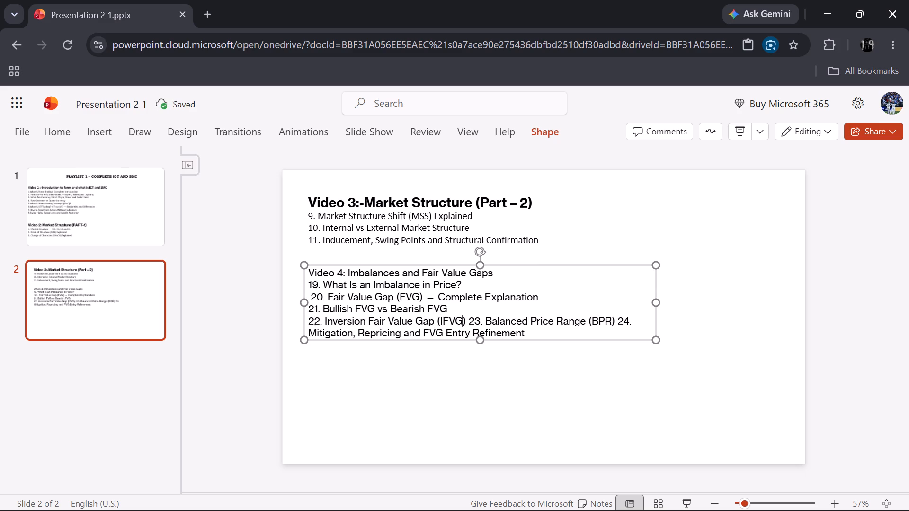
key("Right")
key("Return")
Break the Video 4 text after topic 23 so topic 24, Mitigation, Repricing and FVG Entry Refinement, starts on a new line.
key("Right")
key("Right")
key("Right")
key("Right")
key("Right")
key("Right")
key("Right")
key("Right")
key("Right")
key("Right")
key("Right")
key("Right")
key("Right")
key("Right")
key("Right")
key("Right")
key("Right")
key("Right")
key("Right")
key("Right")
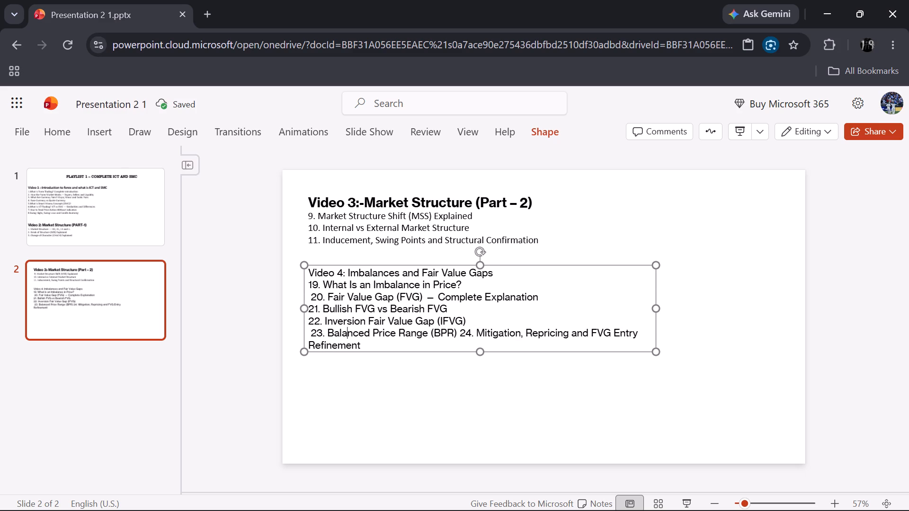
key("Left")
key("Left")
key("Return")
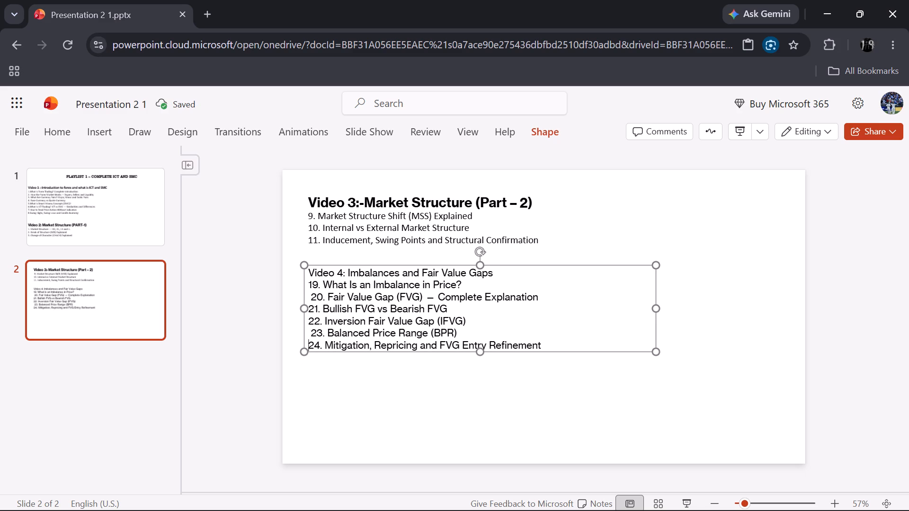
Remove the leading spaces before topics 23 and 20 in the Video 4 list.
key("Up")
key("Right")
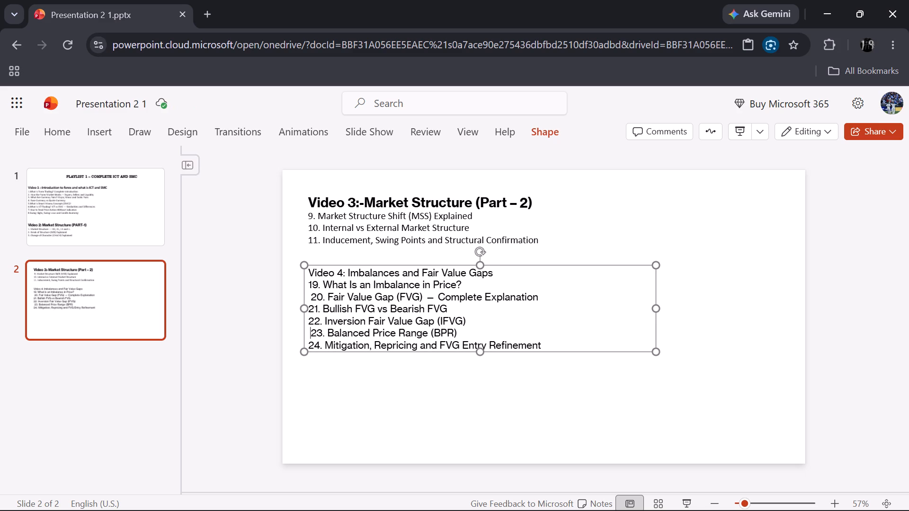
key("BackSpace")
key("Up")
key("Up")
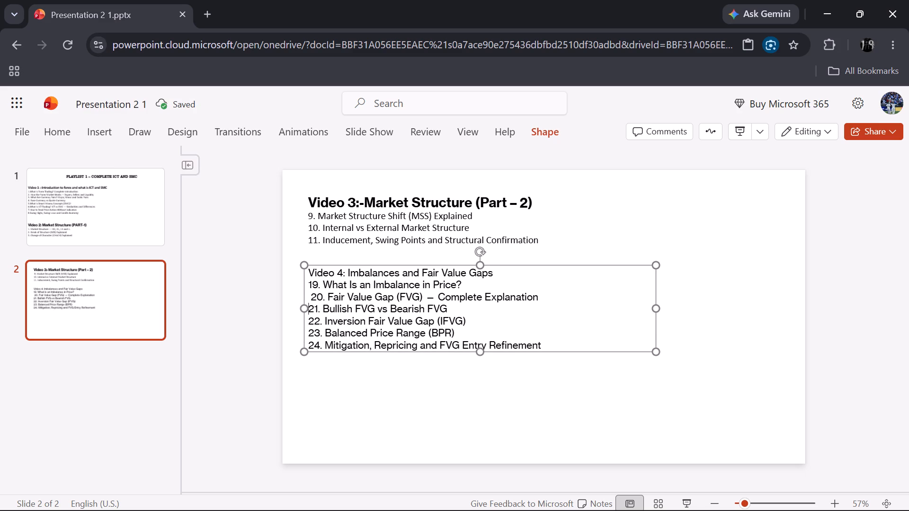
key("Up")
key("Right")
key("BackSpace")
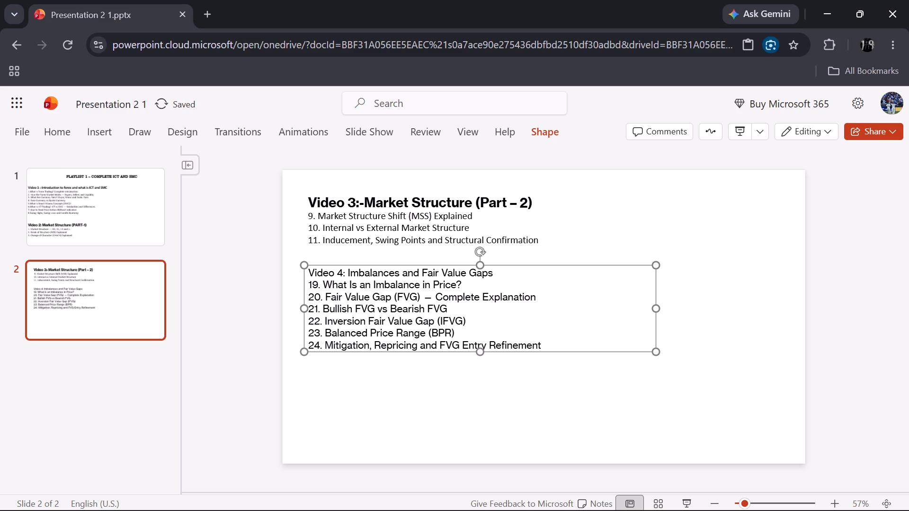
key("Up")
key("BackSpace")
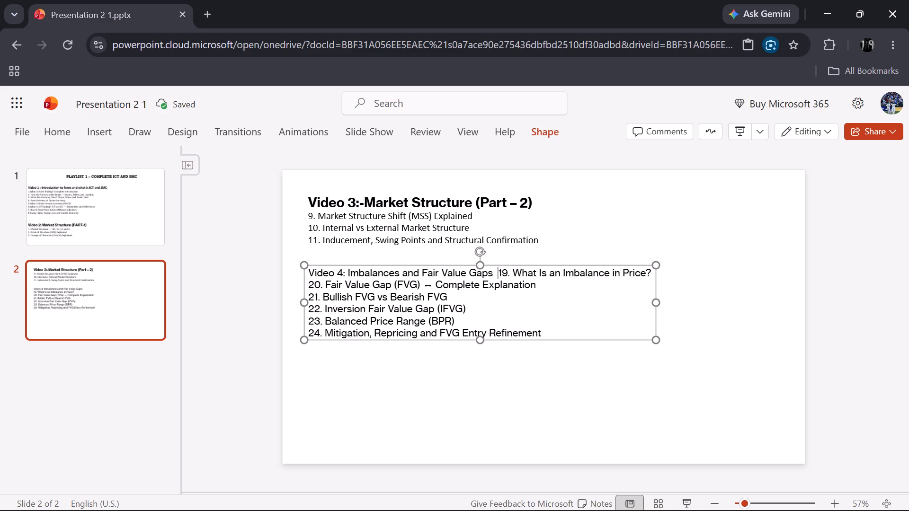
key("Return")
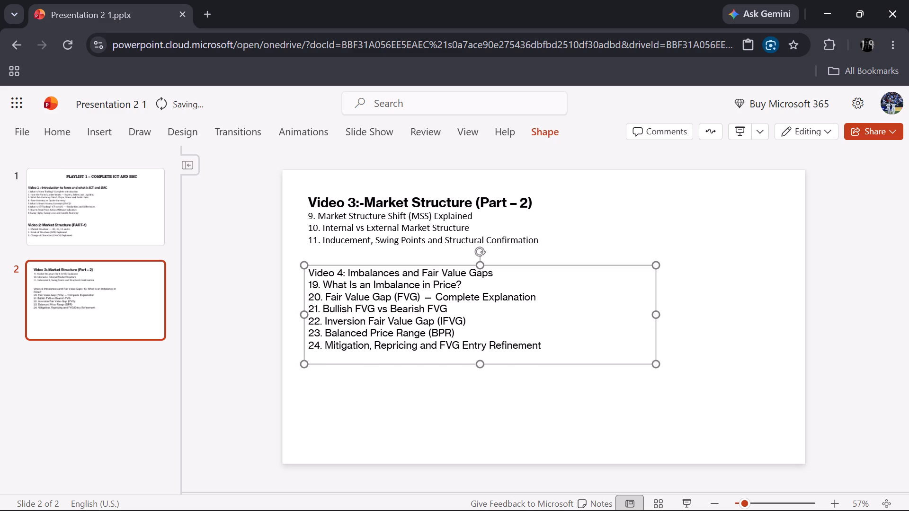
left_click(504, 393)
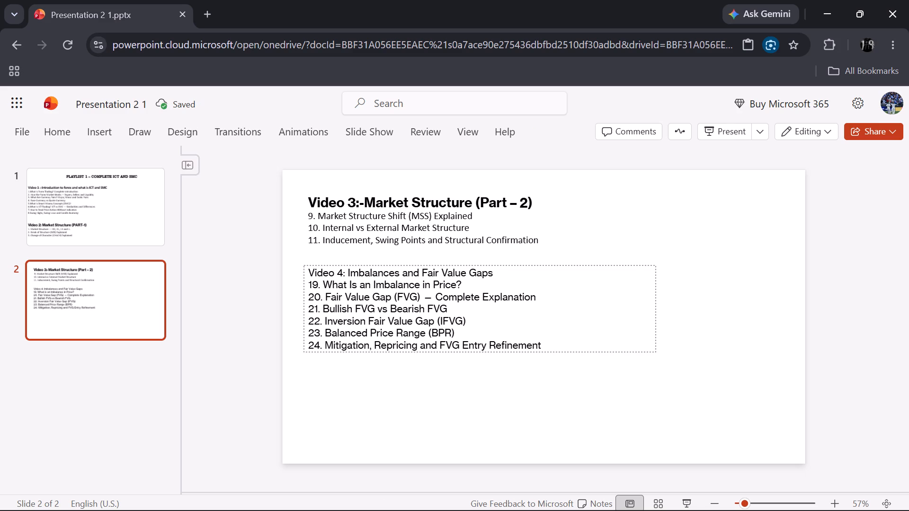
Format the heading "Video 4: Imbalances and Fair Value Gaps" as bold with font size 24.
left_click_drag(508, 275, 321, 268)
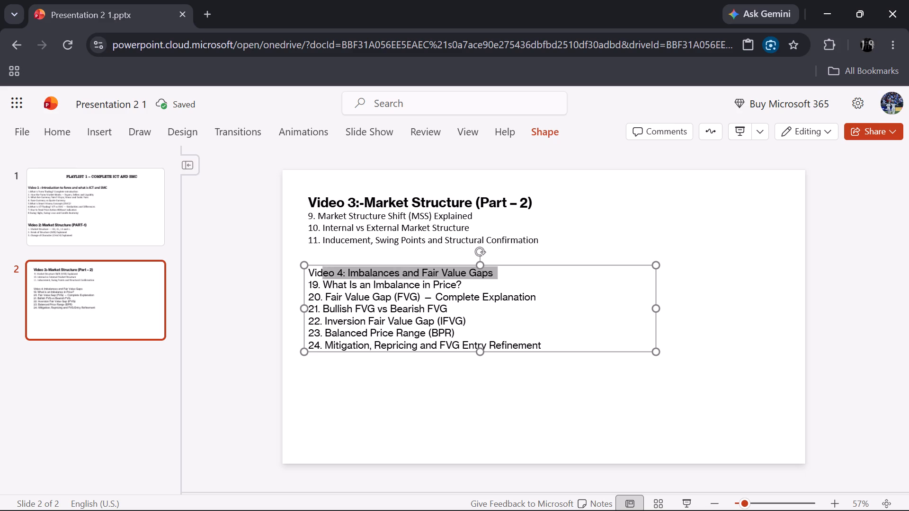
left_click_drag(321, 268, 303, 272)
left_click(471, 238)
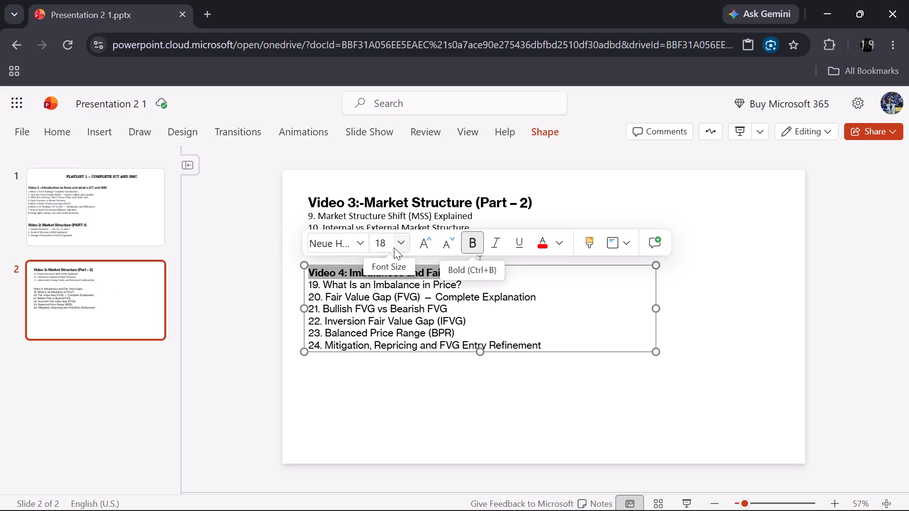
left_click(395, 246)
left_click(431, 351)
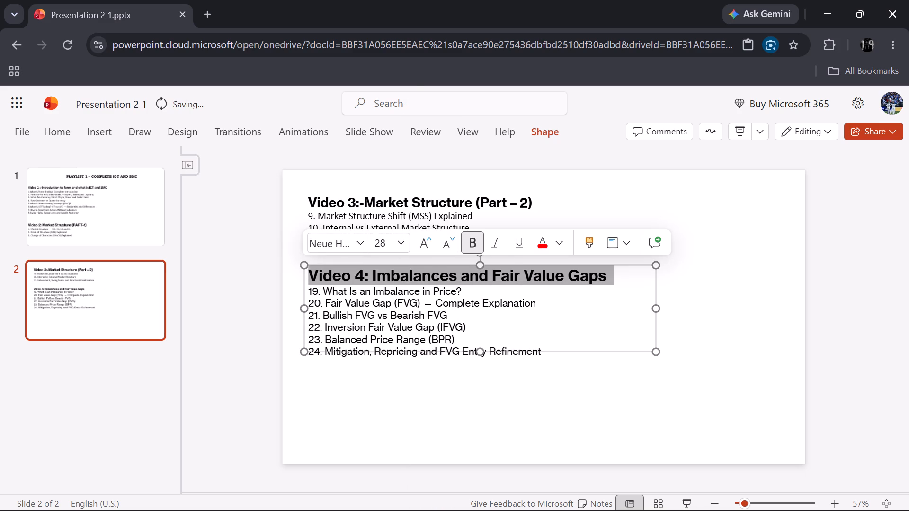
left_click(403, 246)
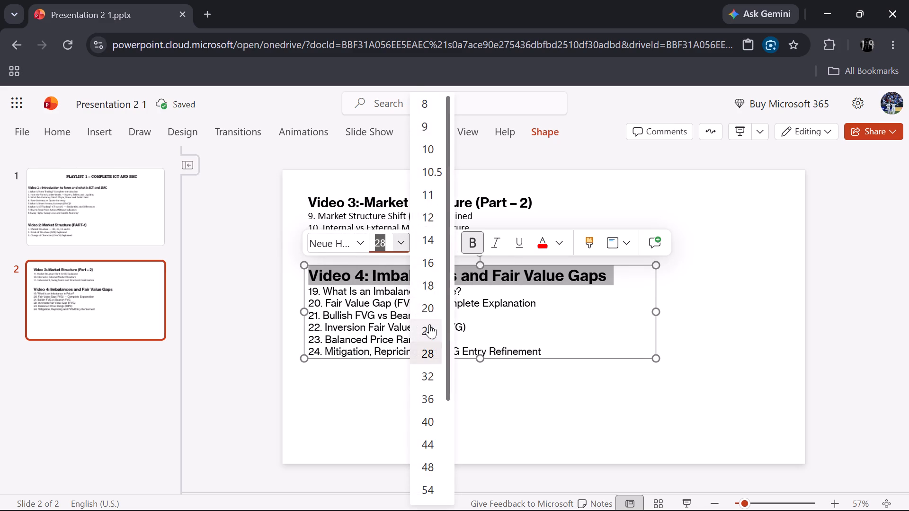
left_click(429, 324)
Set the font of the Video 4 topics, 19 through 24, to Calibri.
left_click(546, 348)
left_click_drag(546, 348, 337, 294)
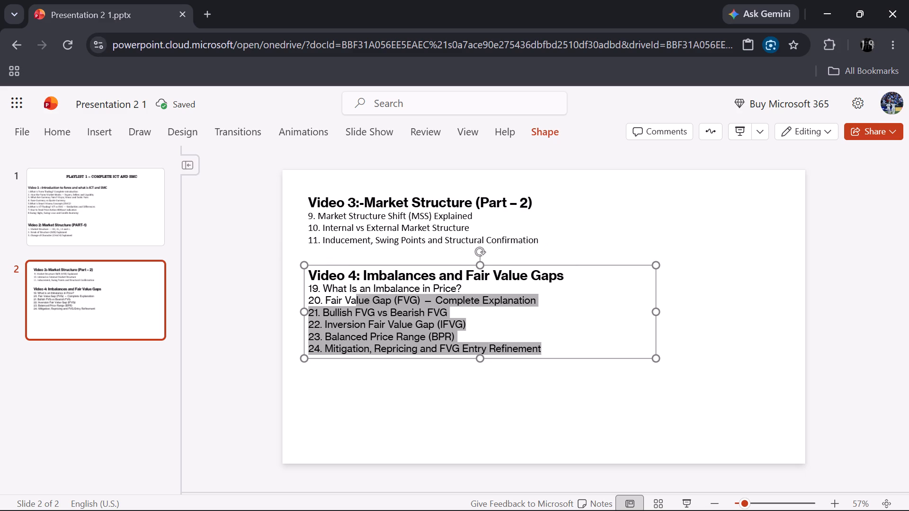
left_click_drag(337, 294, 310, 287)
left_click(370, 256)
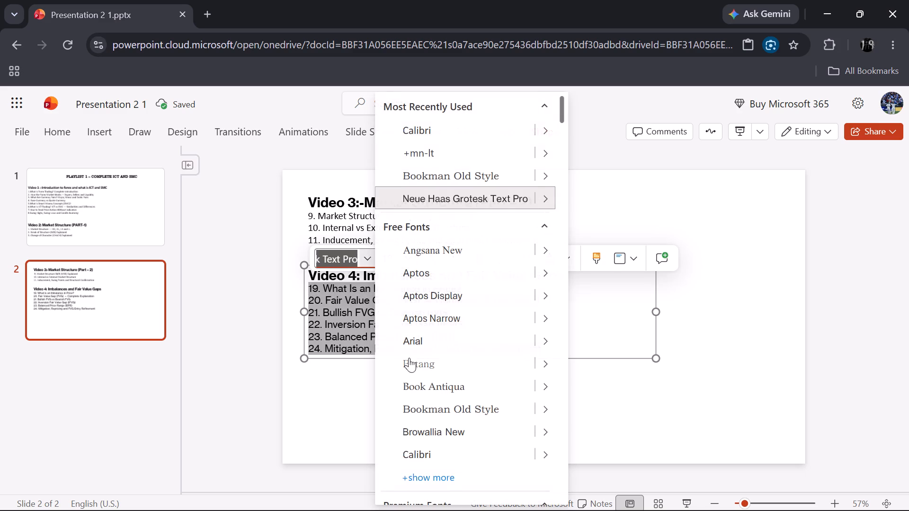
left_click(446, 450)
left_click(329, 433)
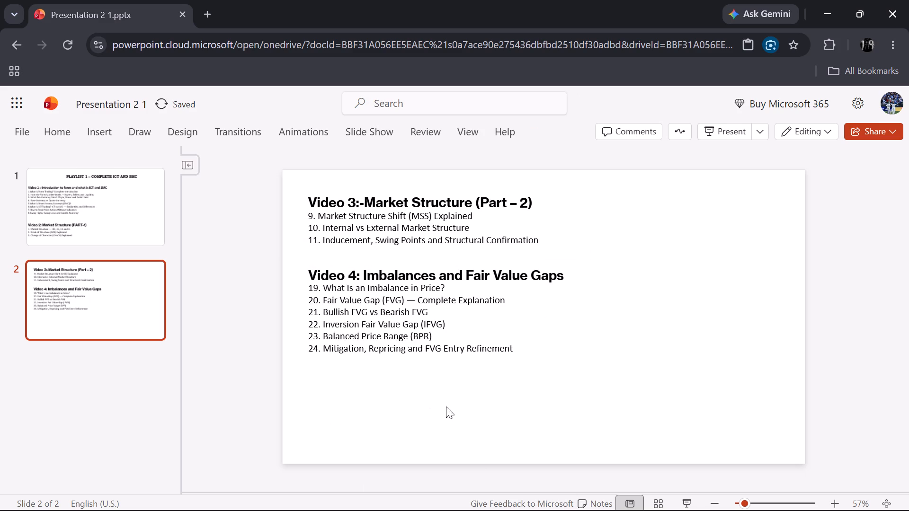
Renumber the Video 4 topic "What Is an Imbalance in Price?" as 1.
left_click(317, 289)
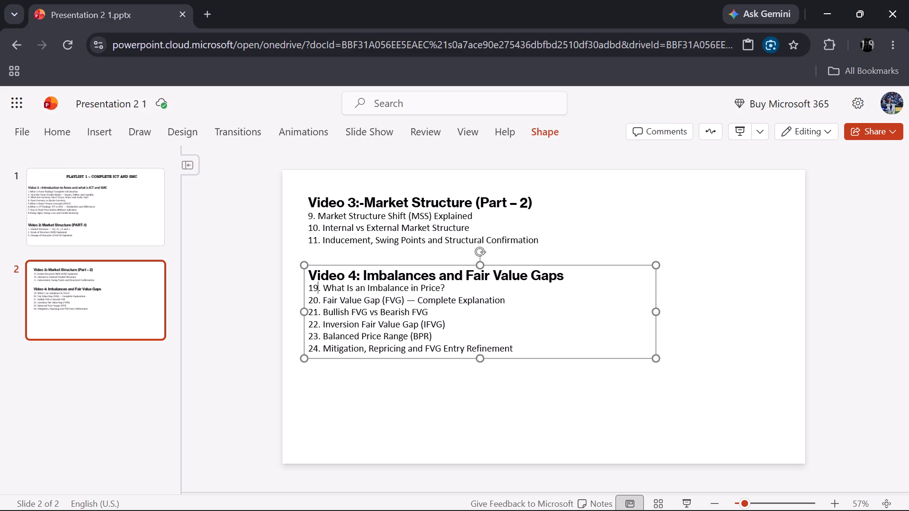
key("BackSpace")
key("BackSpace")
key("1")
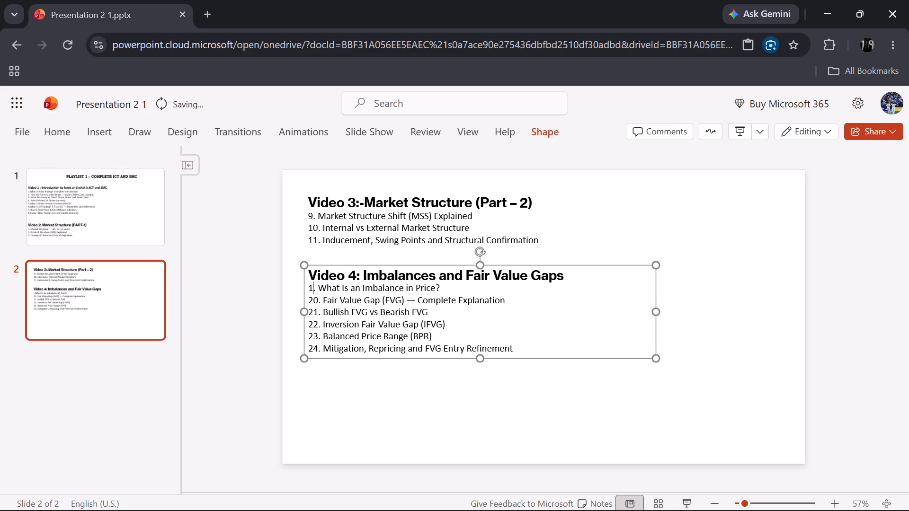
Check the Video 2 numbering on slide 1 and renumber Market Structure Shift (MSS) Explained under Video 3 as 4.
left_click(126, 225)
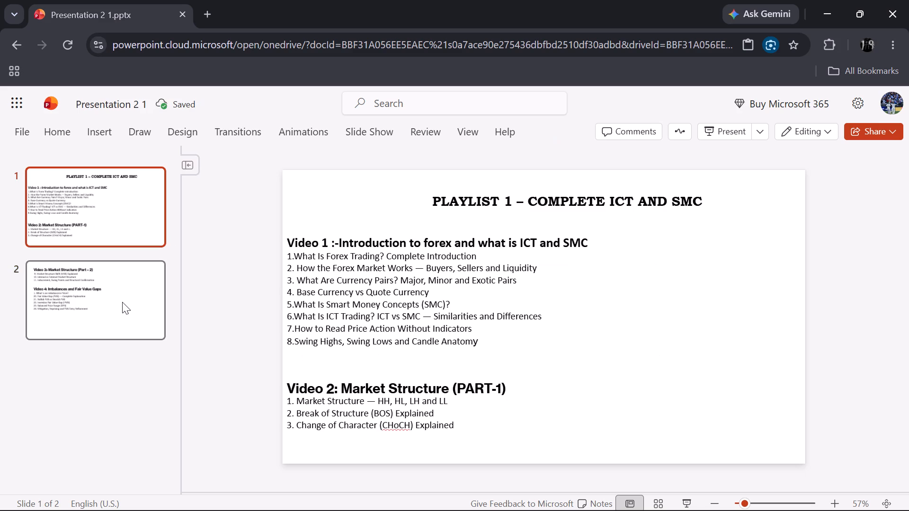
left_click(122, 302)
left_click(311, 214)
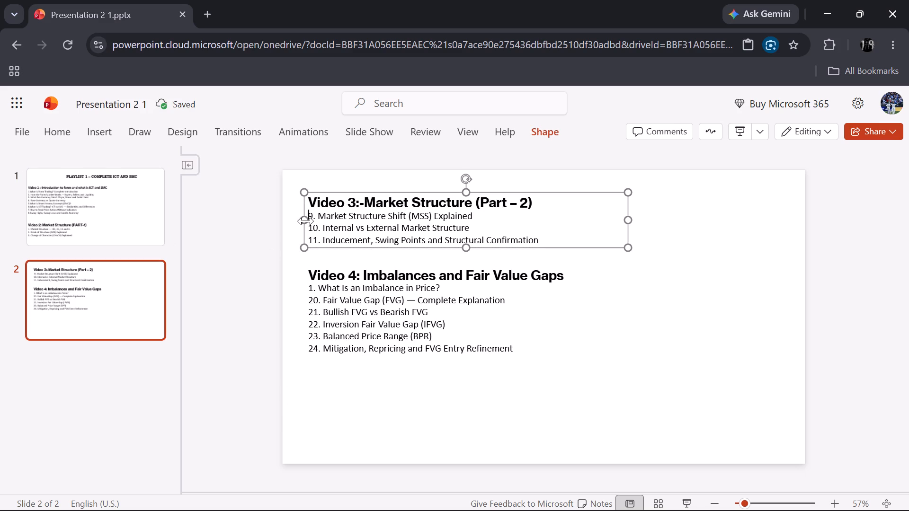
key("Right")
key("BackSpace")
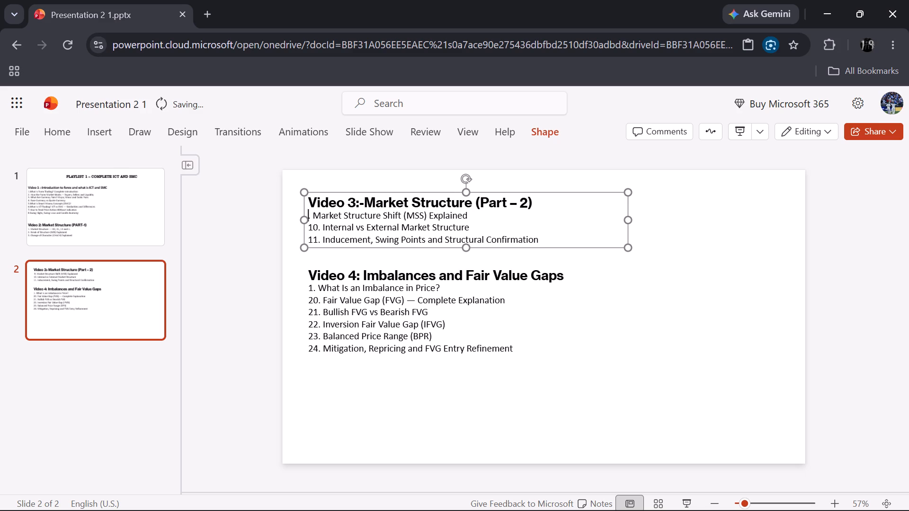
key("4")
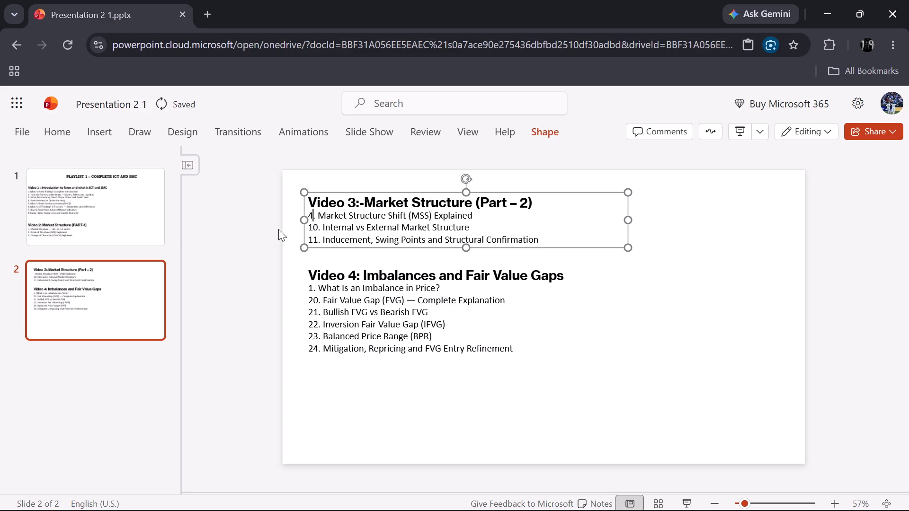
Renumber the Video 3 topics Internal vs External Market Structure as 15 and Inducement, Swing Points and Structural Confirmation as 16.
left_click(126, 229)
left_click(134, 286)
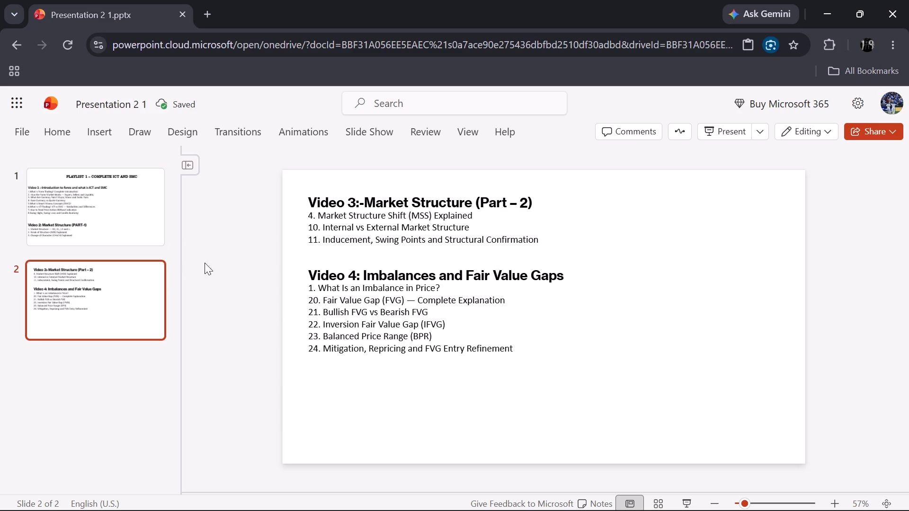
left_click(319, 225)
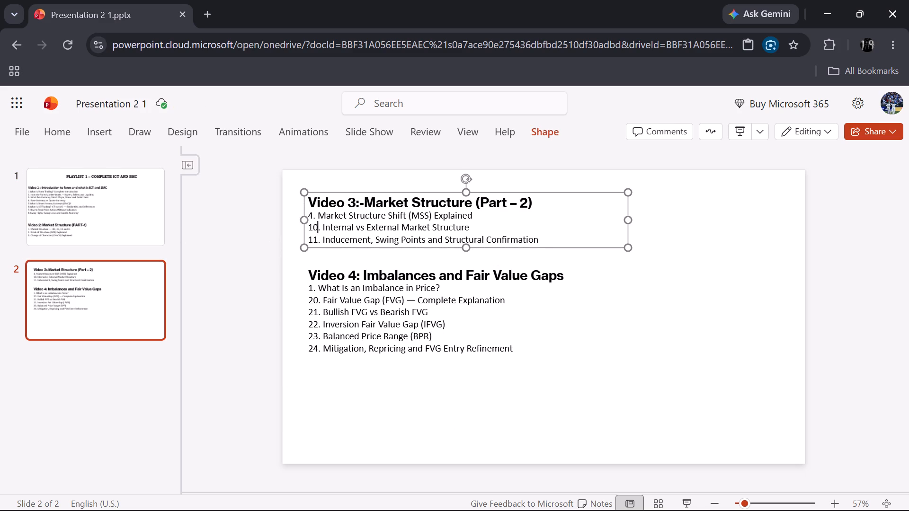
key("BackSpace")
key("5")
key("Down")
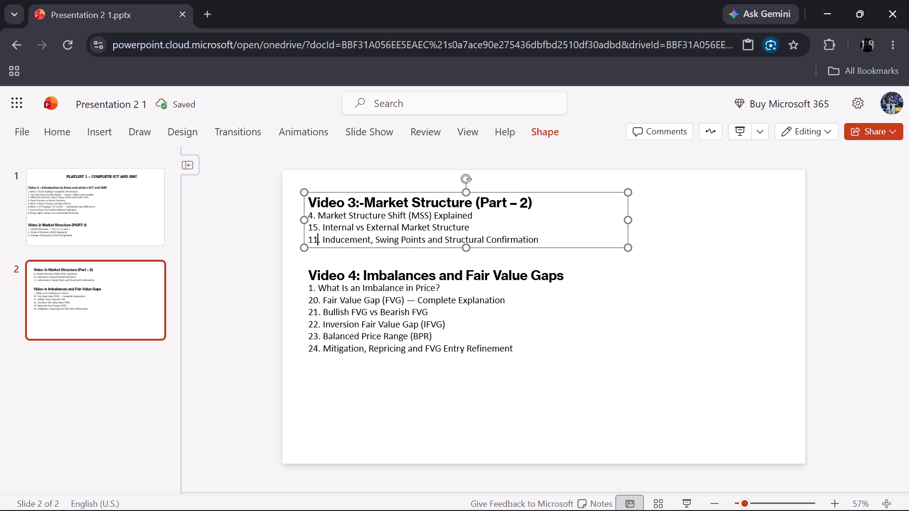
key("BackSpace")
key("6")
left_click(557, 380)
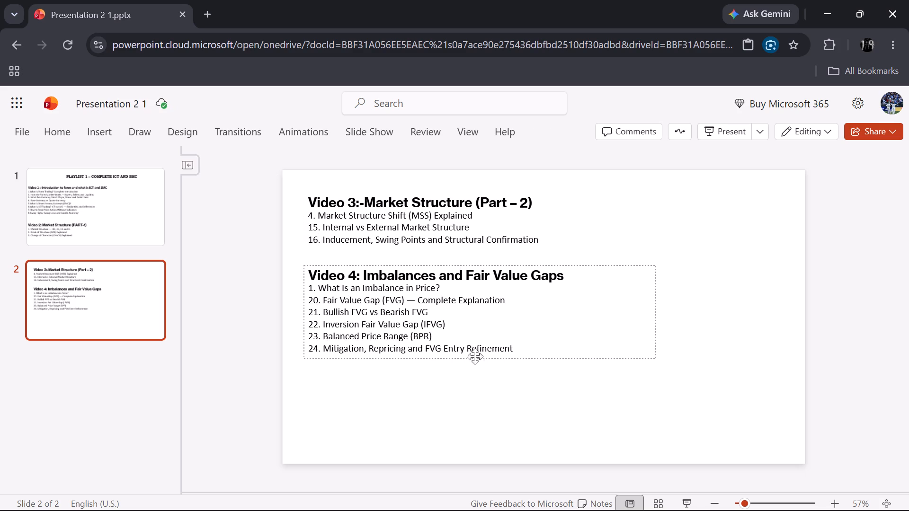
Renumber the Video 4 topics Fair Value Gap (FVG) as 2 and Bullish FVG vs Bearish FVG as 3.
left_click(318, 300)
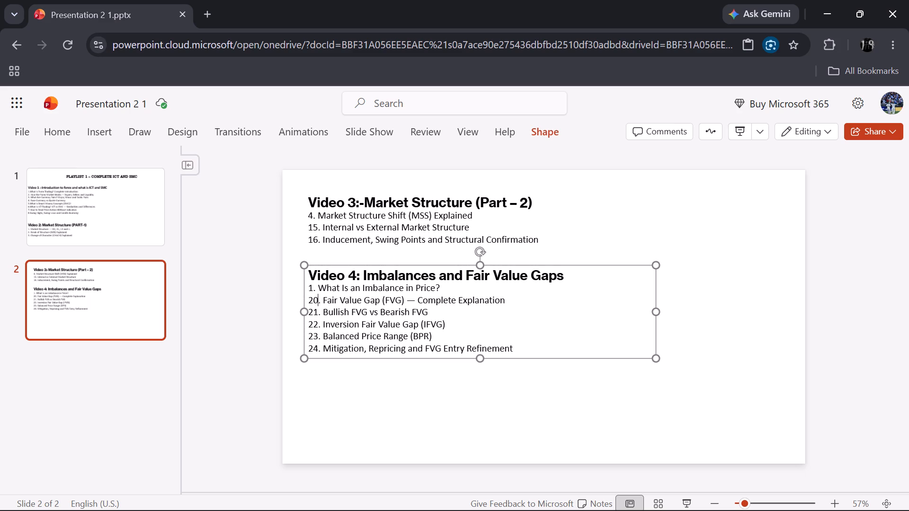
key("BackSpace")
key("Down")
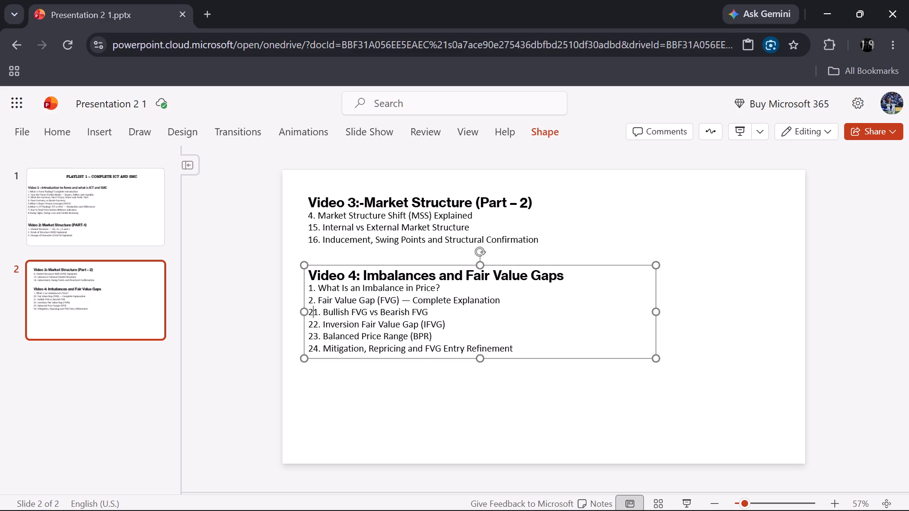
key("Right")
key("BackSpace")
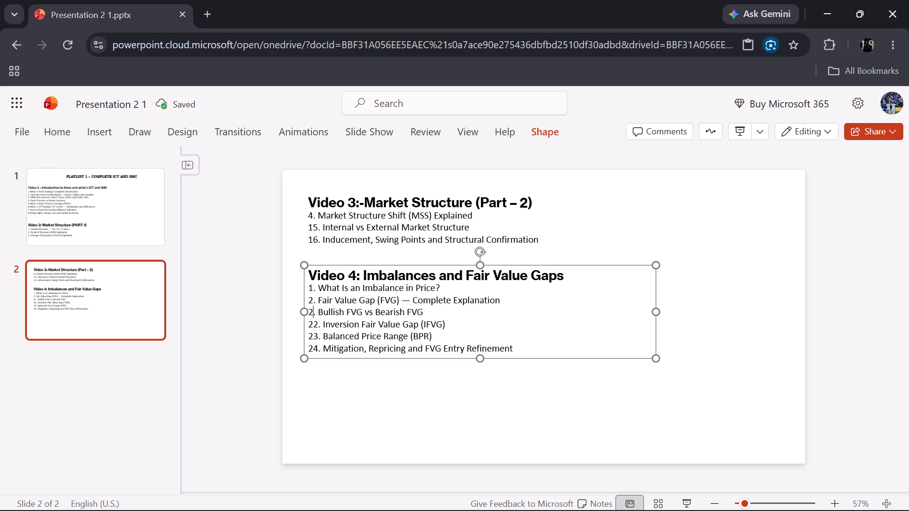
key("BackSpace")
key("3")
key("Down")
Renumber the Video 4 topics Inversion Fair Value Gap (IFVG) as 4 and Balanced Price Range (BPR) as 5.
key("Right")
key("Right")
key("BackSpace")
key("BackSpace")
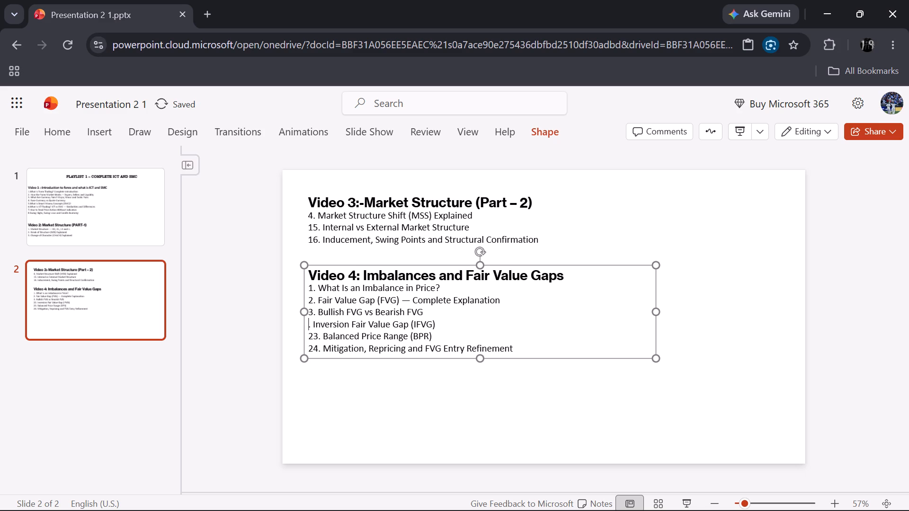
key("4")
key("Down")
key("Right")
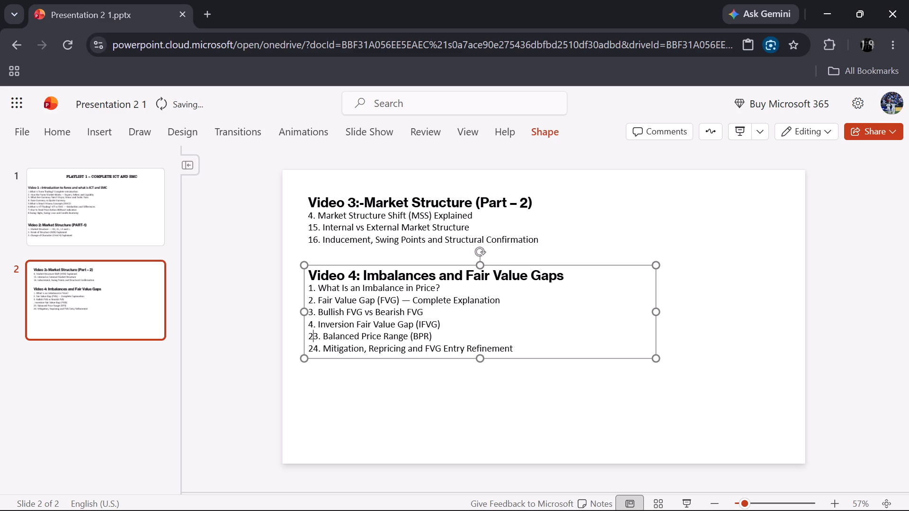
key("Right")
key("BackSpace")
key("BackSpace")
key("5")
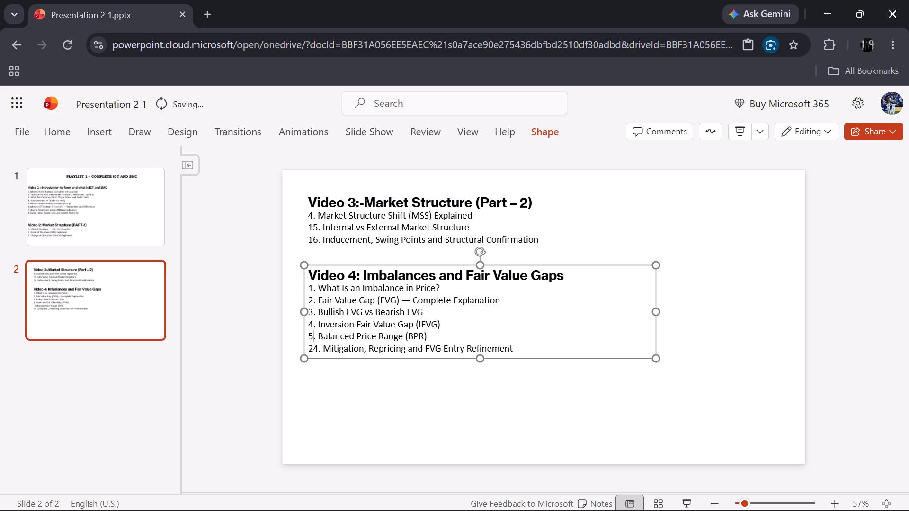
Renumber the Video 4 topic Mitigation, Repricing and FVG Entry Refinement as 6.
key("Down")
key("Right")
key("BackSpace")
key("BackSpace")
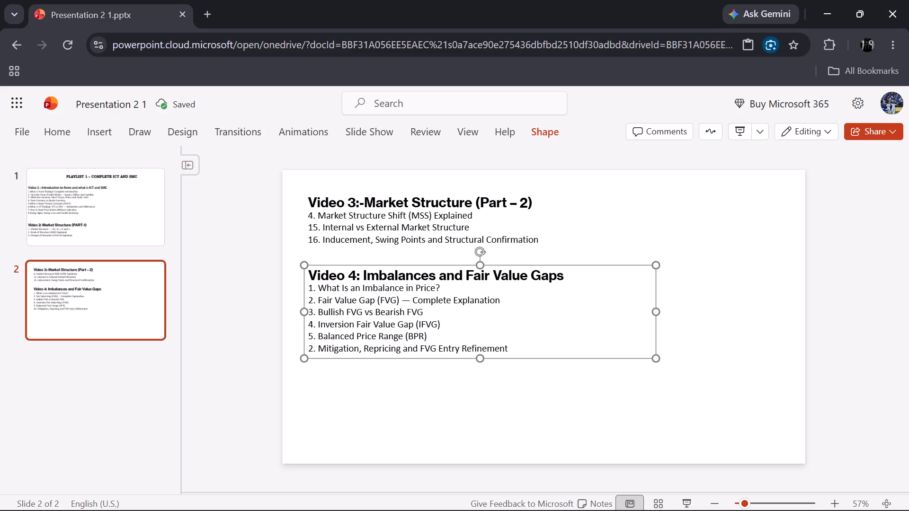
key("6")
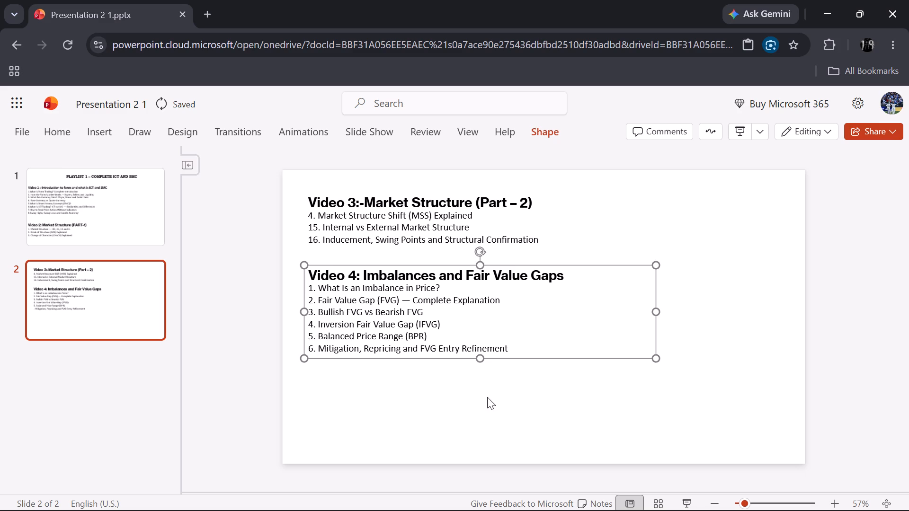
left_click(487, 397)
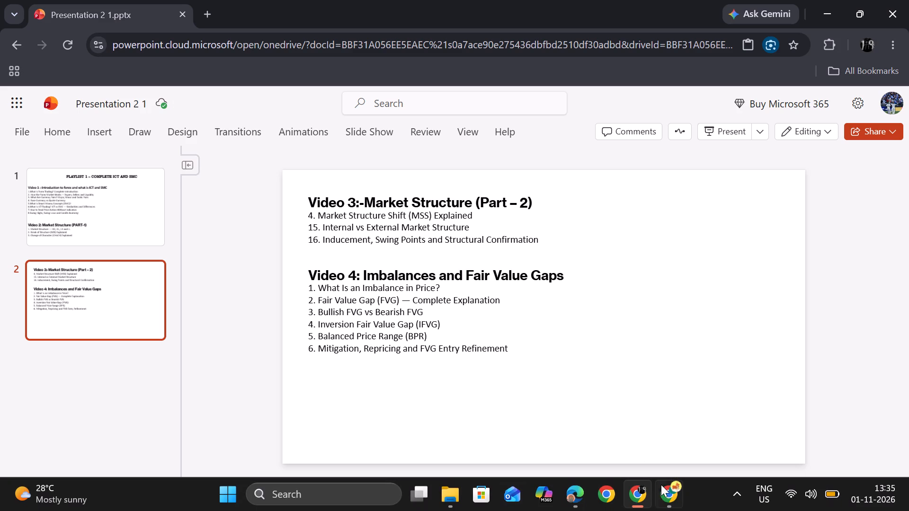
Switch to the plan PDF in Edge and copy the Module 5 Order Blocks heading with its topics 25 to 28.
left_click(575, 504)
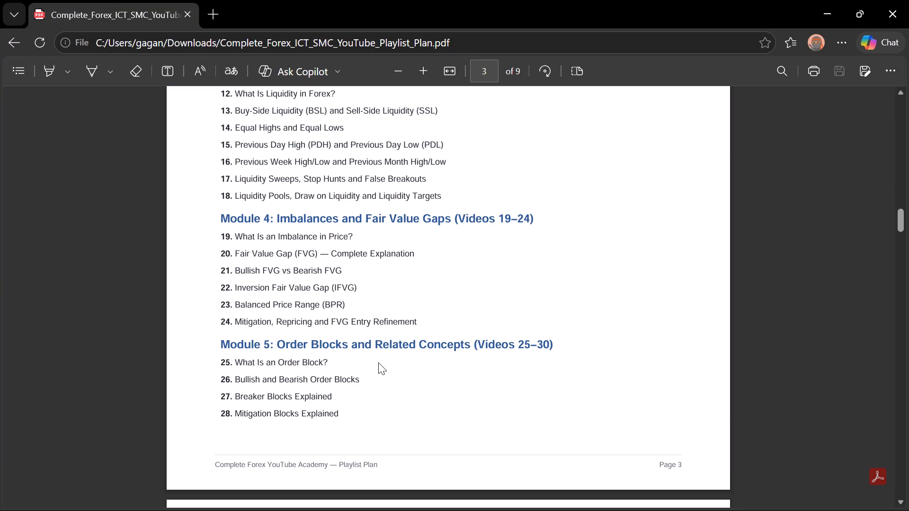
scroll(365, 394, "down", 4)
scroll(369, 383, "up", 1)
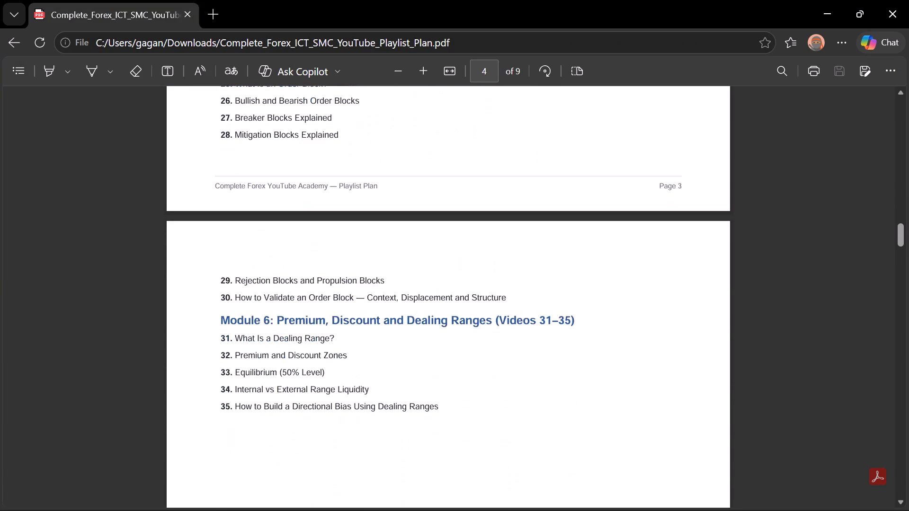
scroll(371, 323, "up", 1)
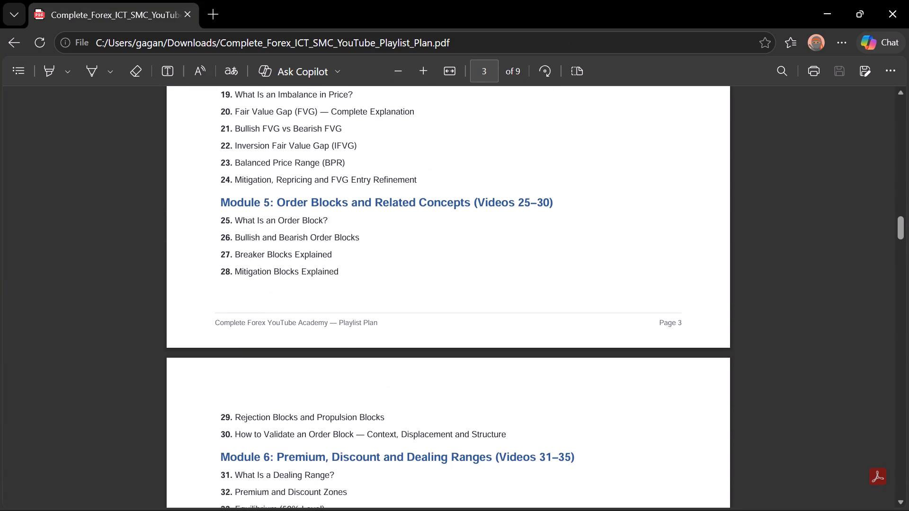
left_click_drag(216, 201, 435, 421)
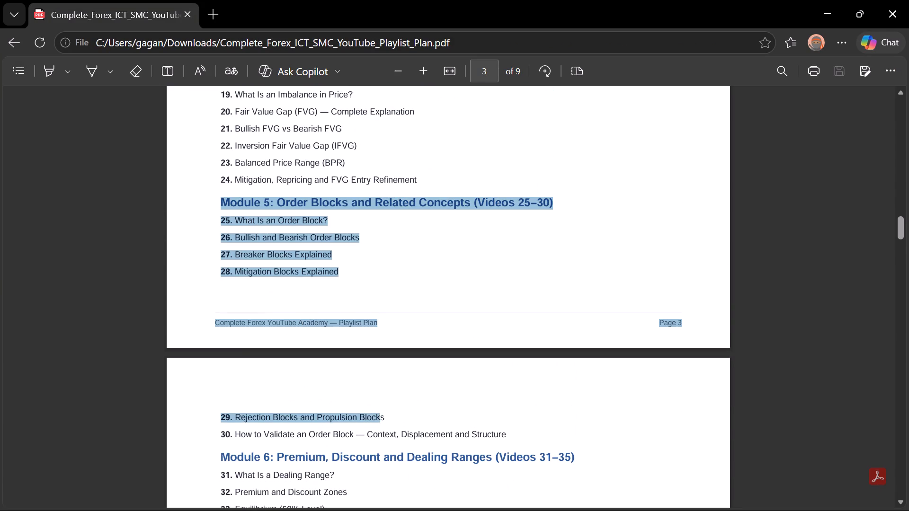
left_click_drag(435, 421, 510, 435)
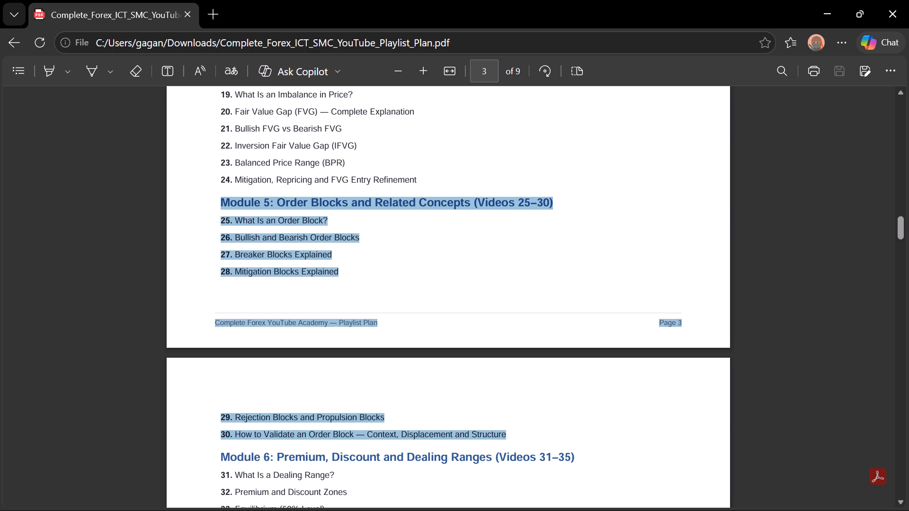
left_click_drag(510, 435, 401, 331)
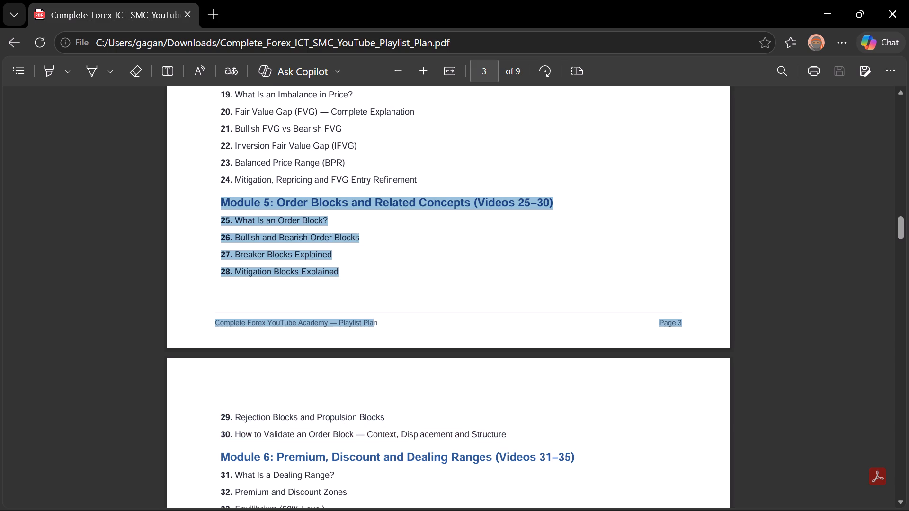
left_click_drag(401, 331, 398, 276)
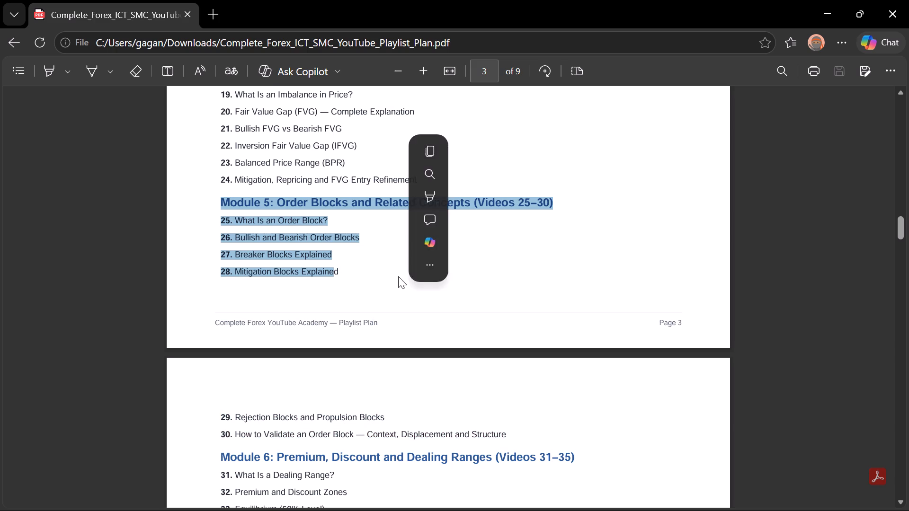
left_click(371, 274)
left_click_drag(216, 199, 382, 296)
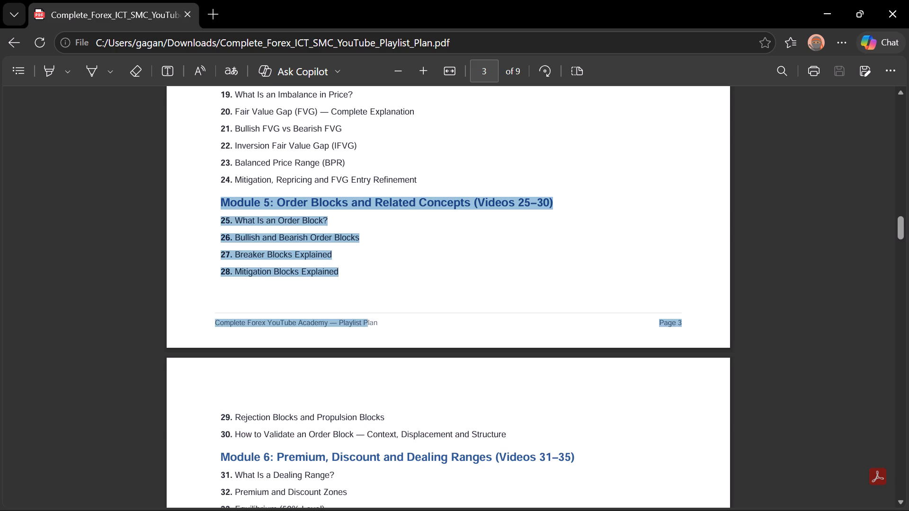
left_click_drag(382, 296, 338, 271)
key("ctrl+c")
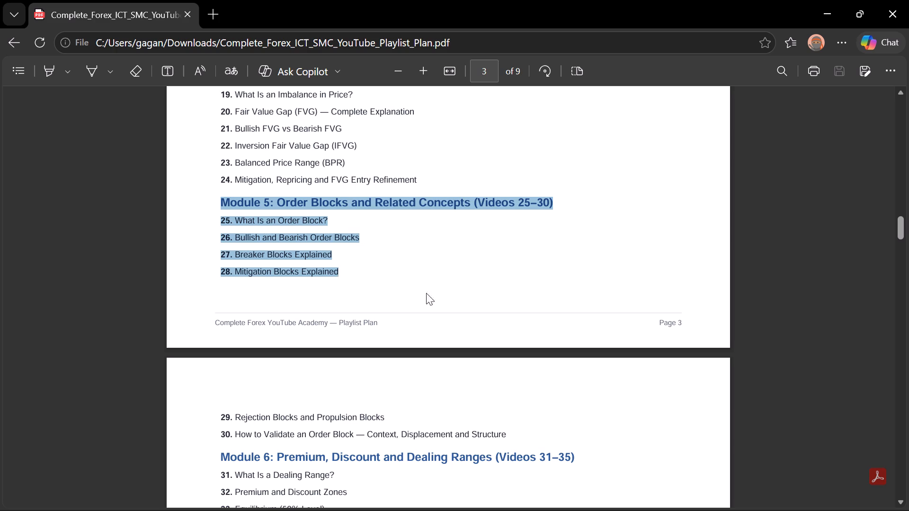
Return to the presentation in Chrome and paste the copied Module 5 text into a new text box below Video 4 on slide 2.
left_click(668, 496)
left_click(650, 499)
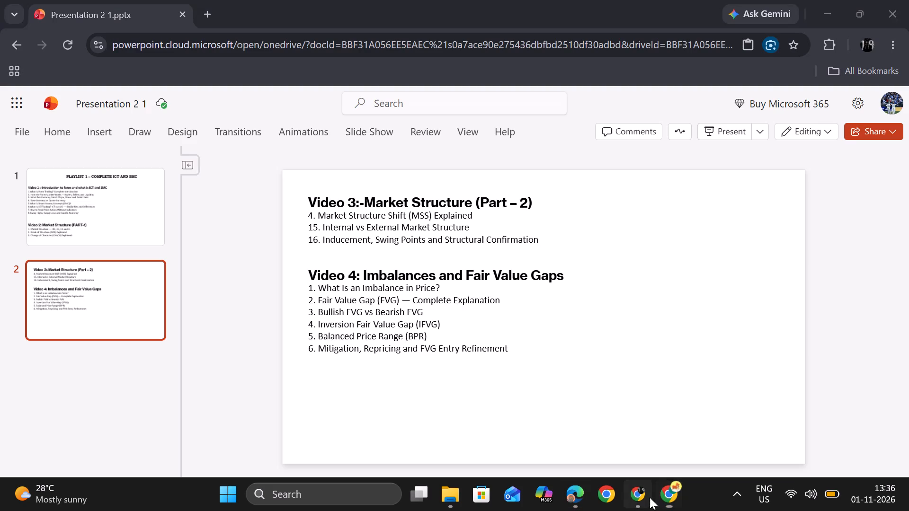
scroll(430, 363, "down", 1)
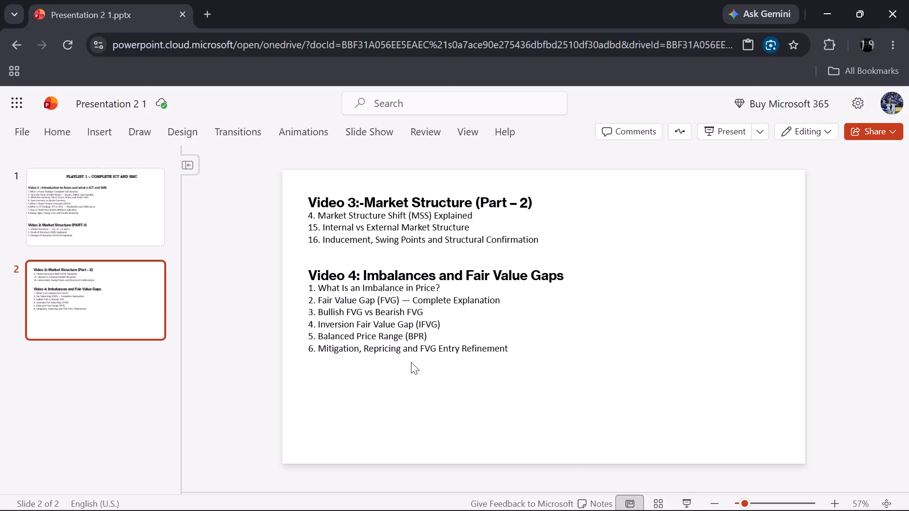
left_click(89, 123)
left_click(117, 160)
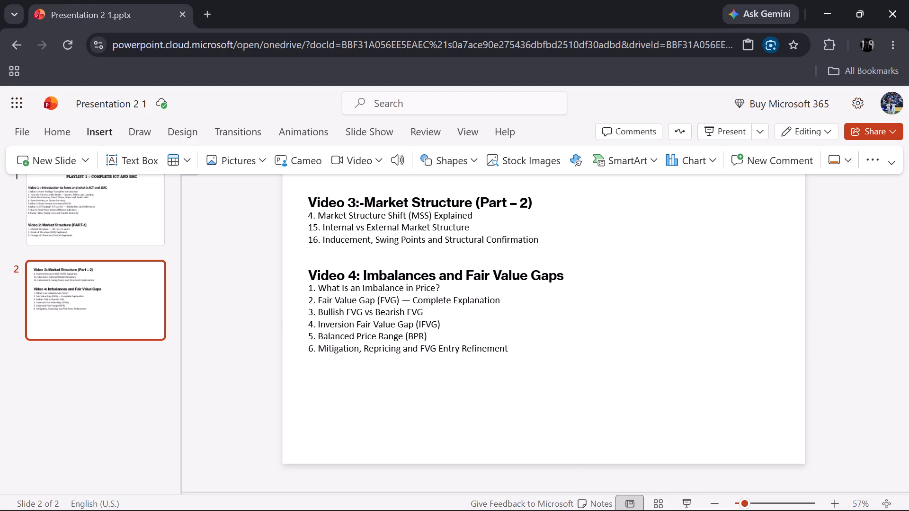
left_click(336, 390)
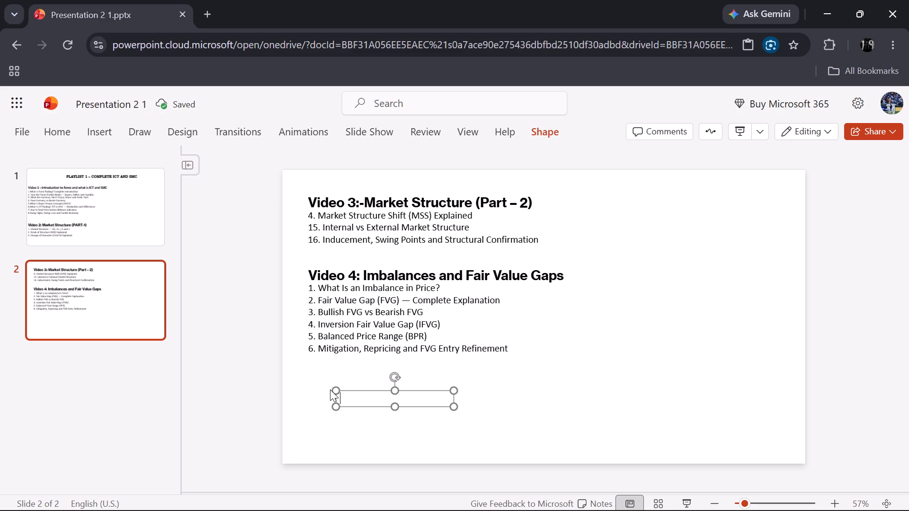
key("ctrl+v")
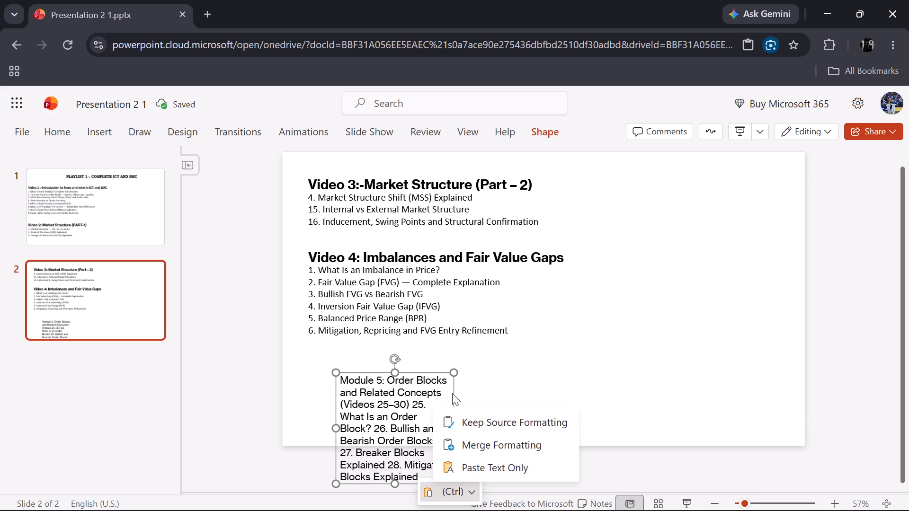
left_click(471, 369)
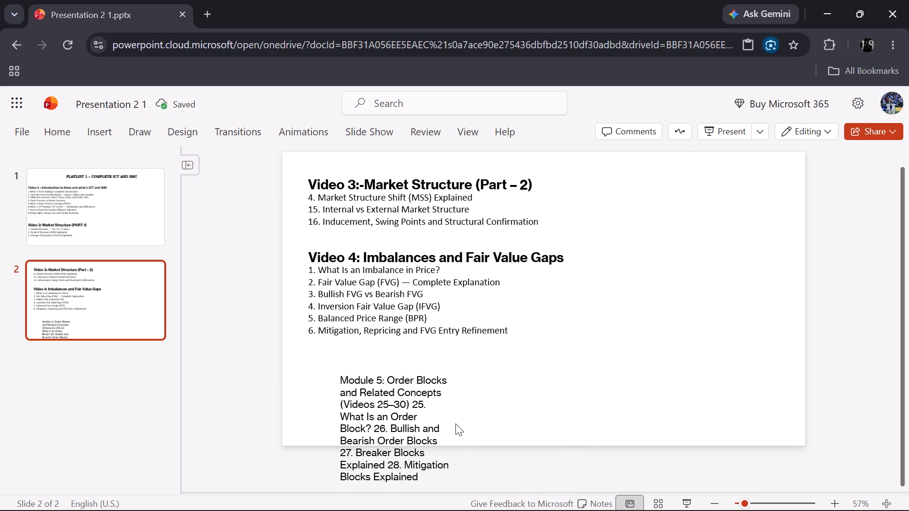
Widen the Module 5 text box to about twice its width and move it directly beneath the Video 4 topic list.
left_click(452, 426)
left_click_drag(454, 428, 626, 400)
left_click(577, 337)
left_click_drag(442, 437, 432, 430)
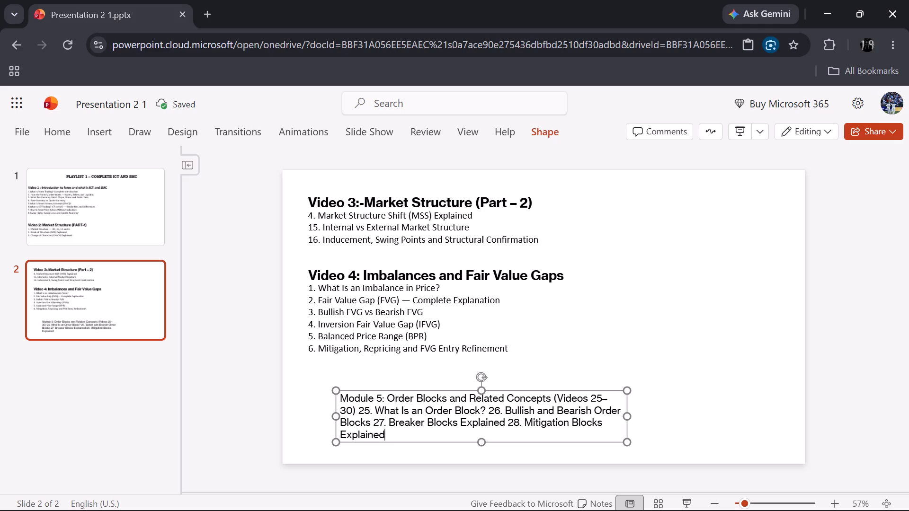
left_click_drag(432, 430, 413, 419)
left_click(389, 386)
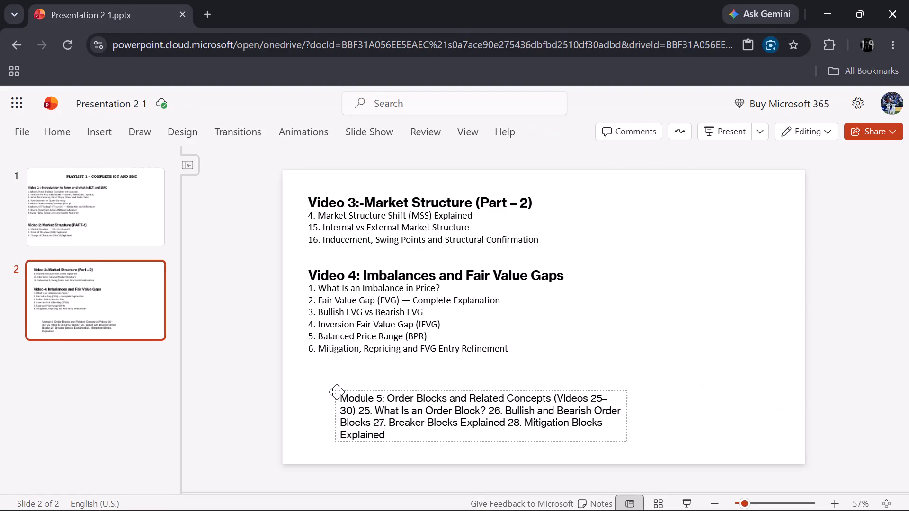
left_click_drag(338, 393, 312, 372)
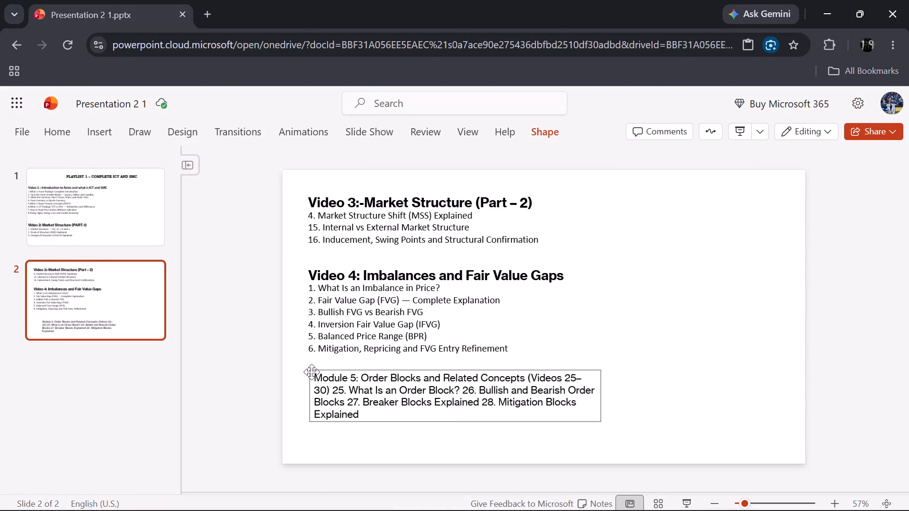
left_click_drag(312, 372, 312, 370)
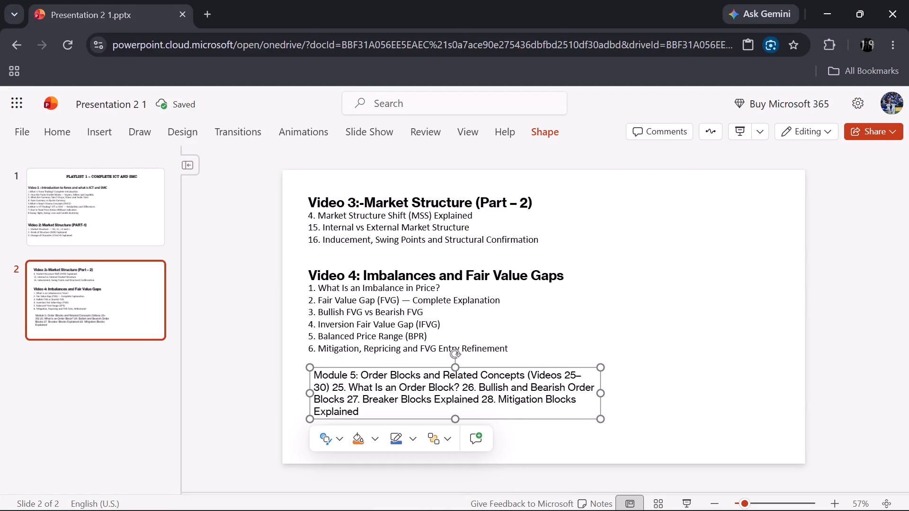
Delete "(Videos 25–30)" from the Module 5: Order Blocks and Related Concepts heading.
left_click(527, 372)
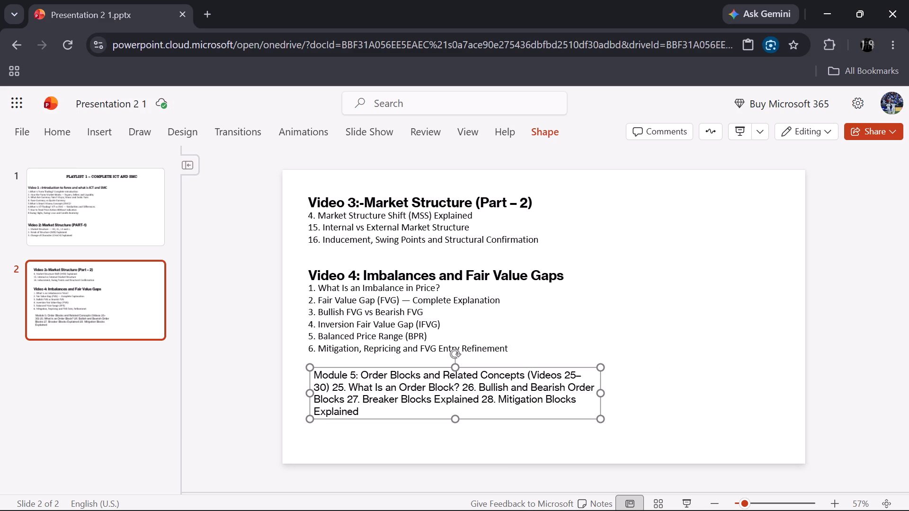
left_click(330, 388)
key("BackSpace")
key("BackSpace")
key("BackSpace")
key("BackSpace")
key("BackSpace")
key("BackSpace")
key("BackSpace")
key("BackSpace")
key("BackSpace")
key("BackSpace")
key("BackSpace")
key("BackSpace")
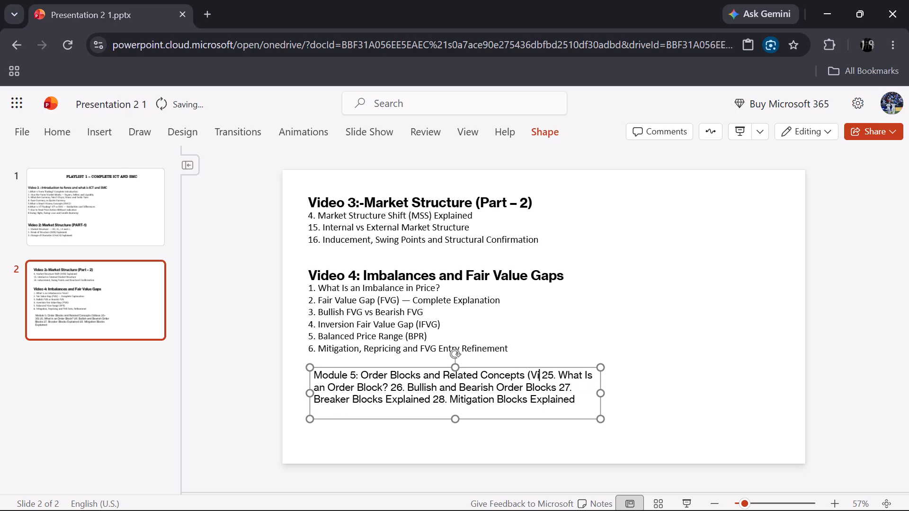
key("BackSpace")
key("BackSpace")
key("BackSpace")
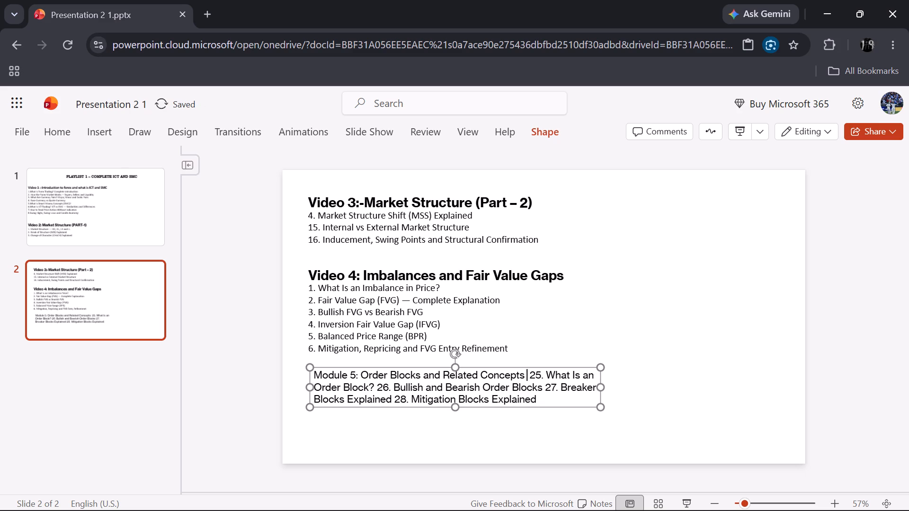
Add "(POI's Masterclass)" after Order Blocks and Related Concepts in the Module 5 heading.
key("shift+parenleft")
type("POI")
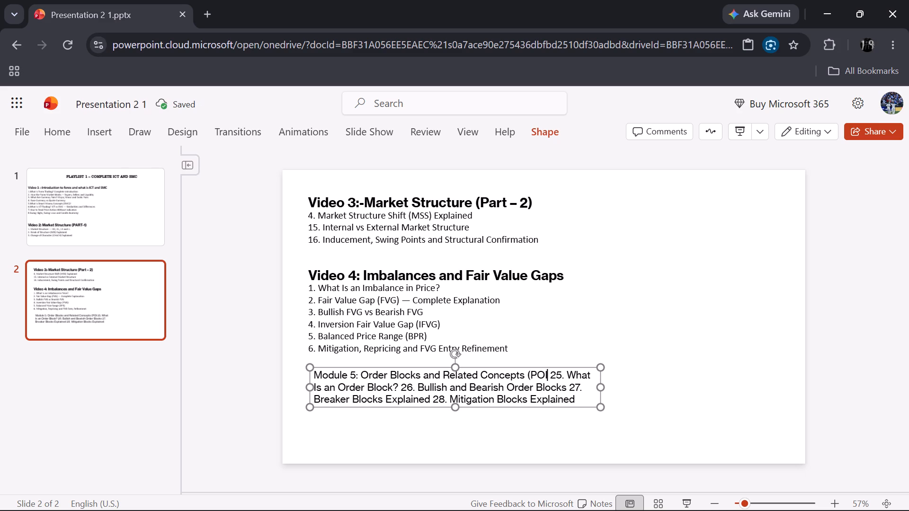
key("apostrophe")
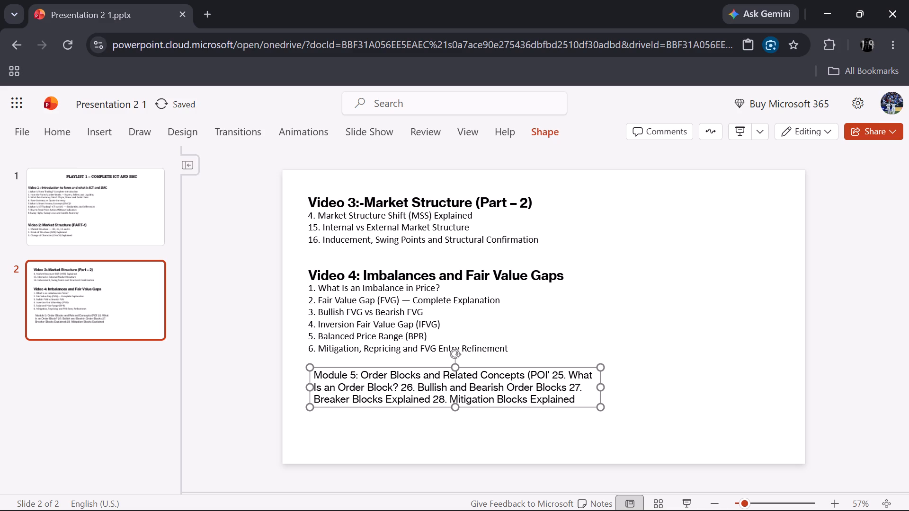
key("shift+s")
key("space")
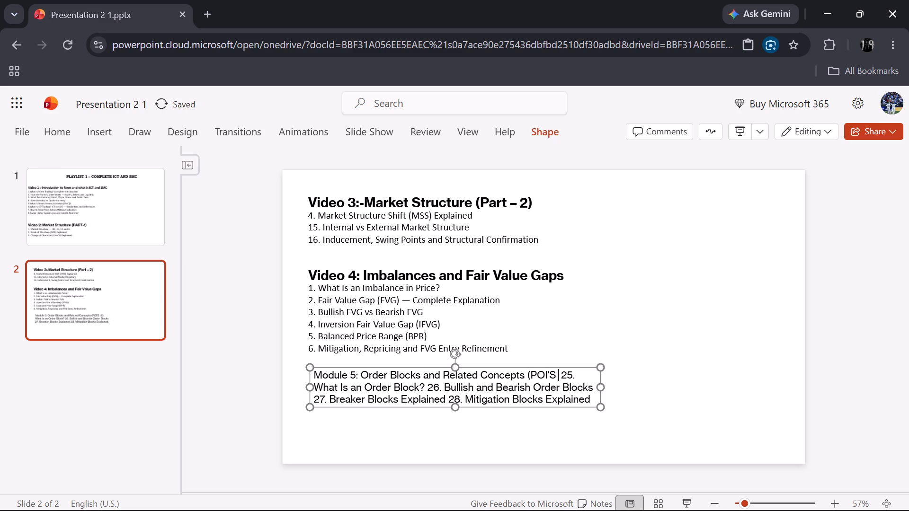
key("BackSpace")
key("BackSpace")
type("s")
key("space")
type("Master")
key("space")
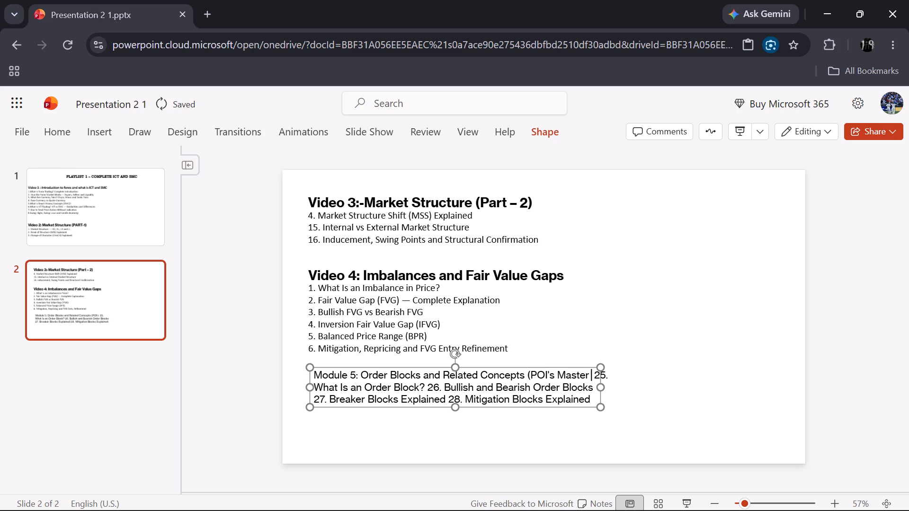
key("BackSpace")
type("cks")
key("BackSpace")
key("BackSpace")
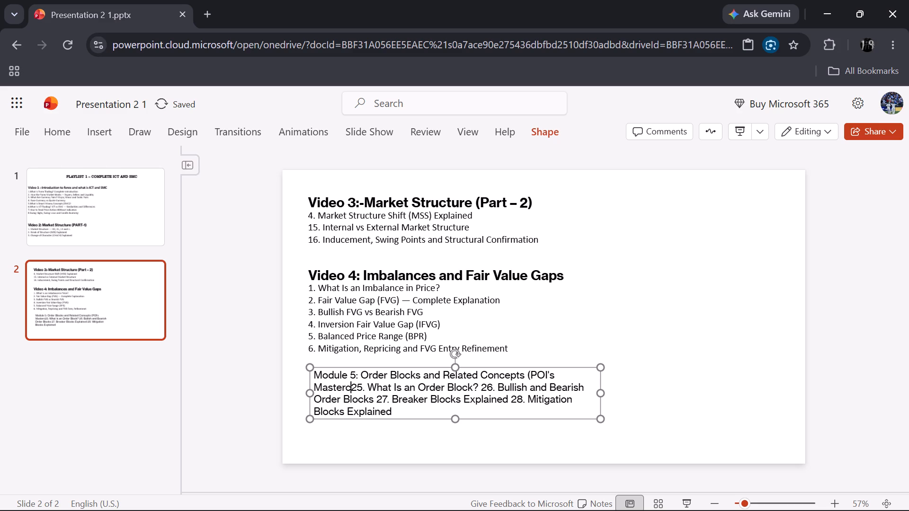
type("lass")
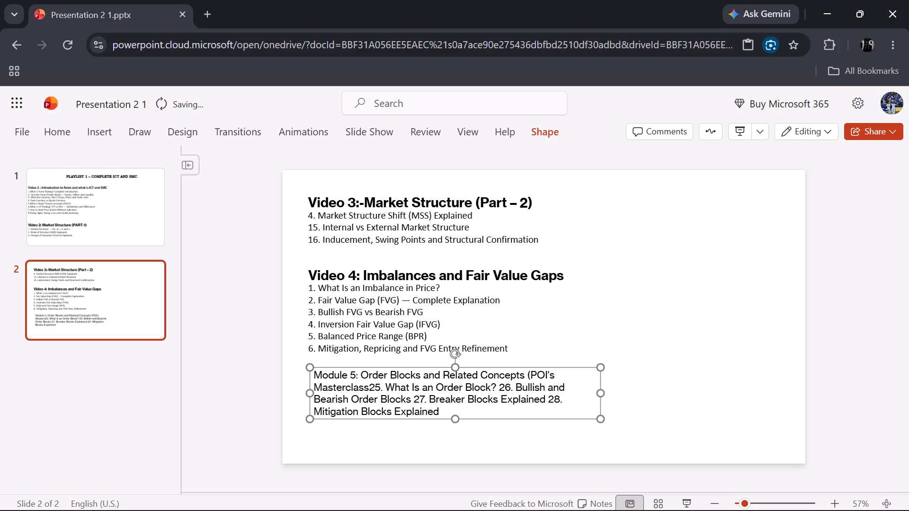
key("shift+parenright")
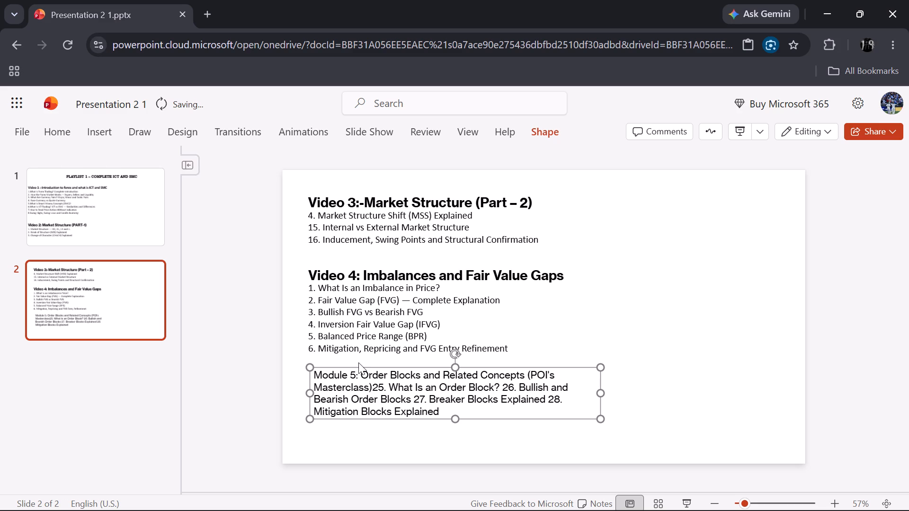
Start the topics on a new line under the Module 5 heading and widen the text box until the heading fits on one line.
key("Return")
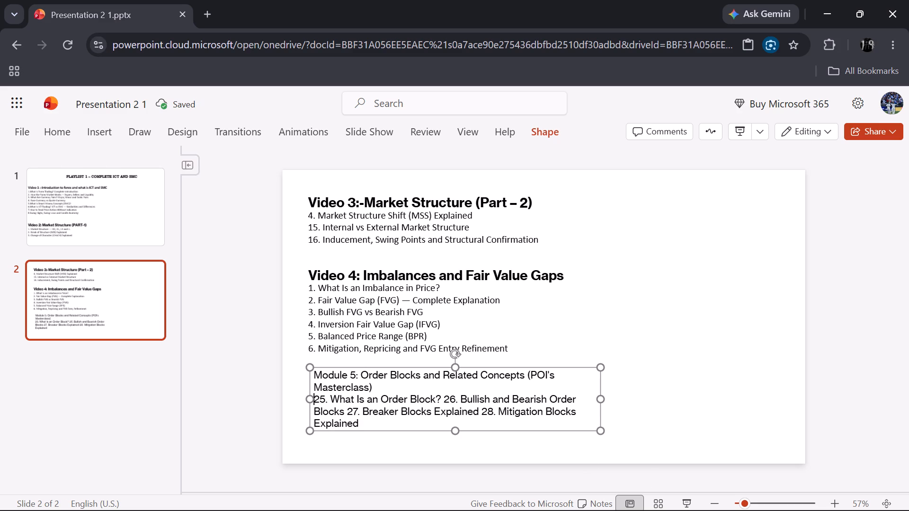
left_click_drag(602, 401, 666, 388)
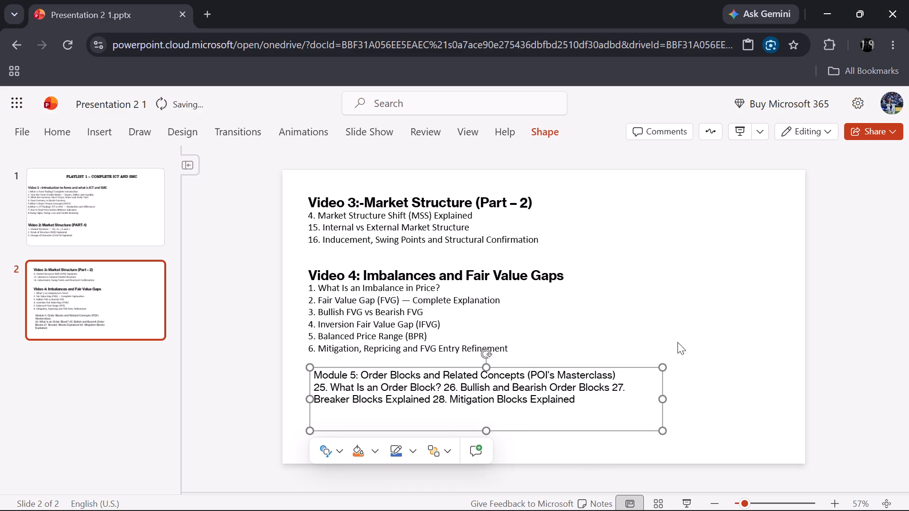
left_click(682, 335)
Put topic 26, Bullish and Bearish Order Blocks, on its own line without a leading space.
left_click(442, 389)
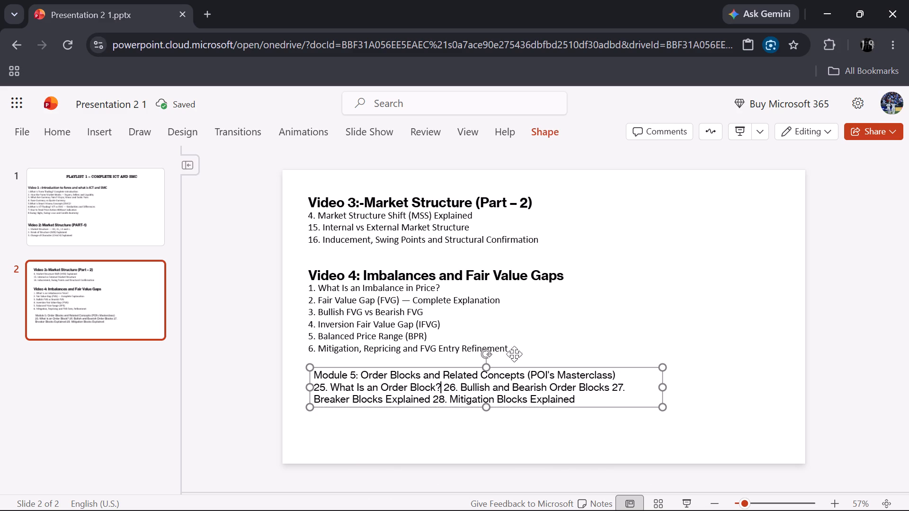
key("Return")
key("Right")
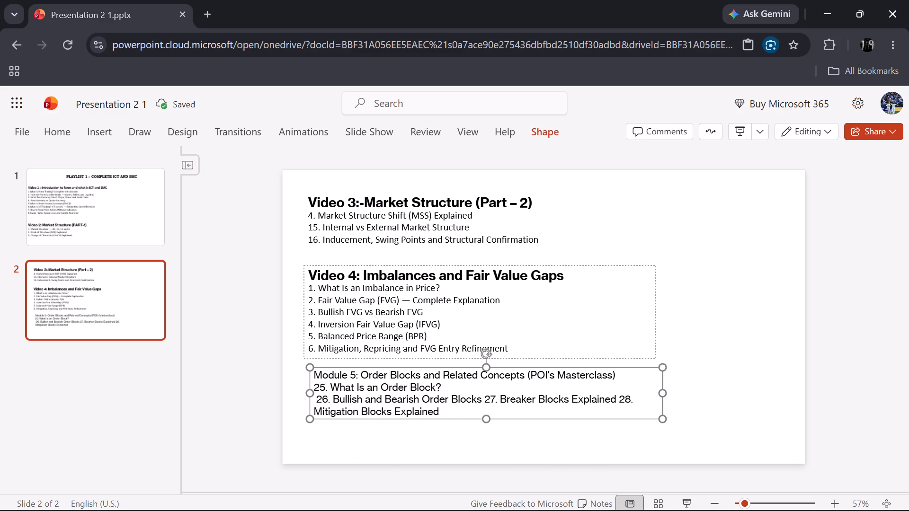
key("BackSpace")
Put topic 27, Breaker Blocks Explained, on its own line without a leading space.
key("Right")
key("Right")
key("Right")
key("Right")
key("Right")
key("Right")
key("Right")
key("Right")
key("Right")
key("Right")
key("Right")
key("Right")
key("Right")
key("Right")
key("Right")
key("Right")
key("Right")
key("Right")
key("Right")
key("Right")
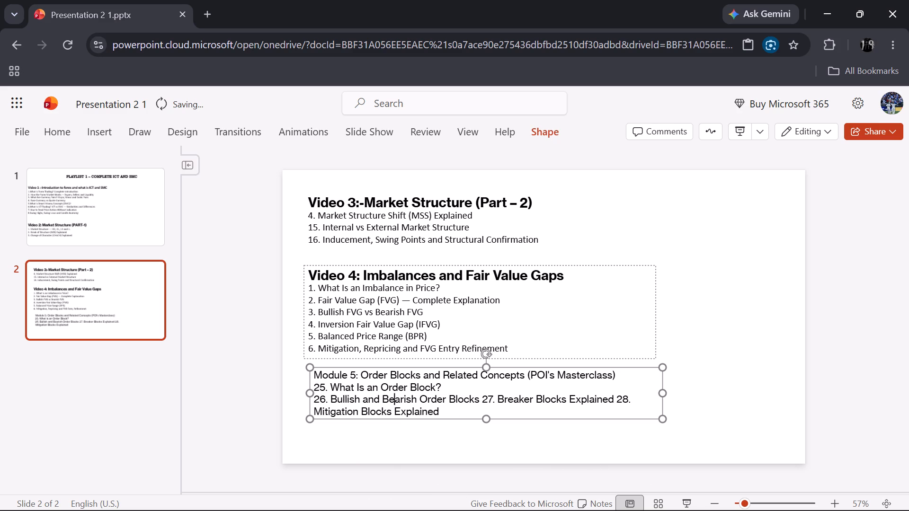
key("Right")
key("Right")
key("Return")
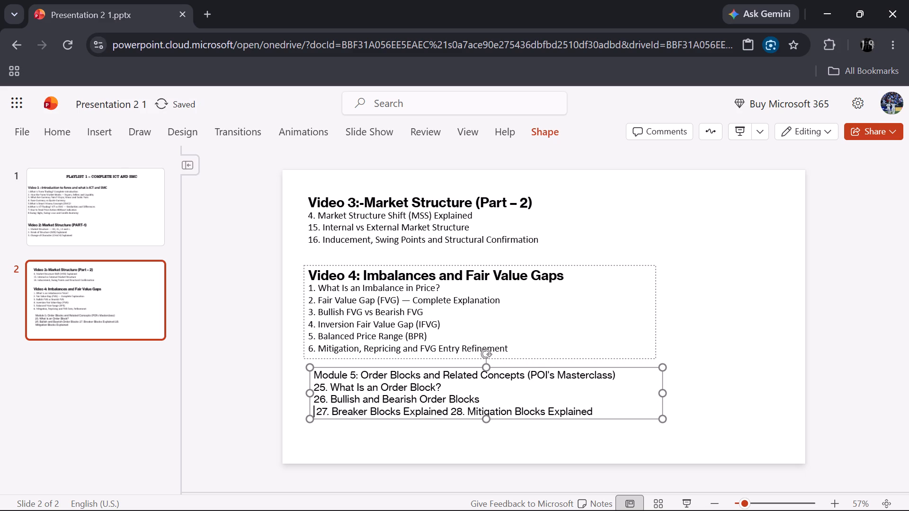
key("Right")
key("BackSpace")
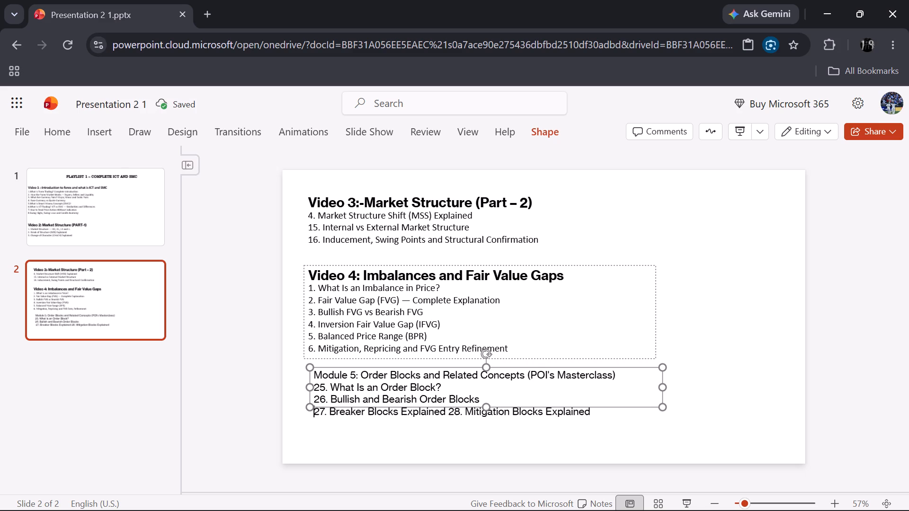
Put topic 28, Mitigation Blocks Explained, on its own line without a leading space.
key("Right")
key("Right")
key("Right")
key("Right")
key("Right")
key("Right")
key("Right")
key("Right")
key("Right")
key("Right")
key("Right")
key("Right")
key("Right")
key("Right")
key("Right")
key("Right")
key("Right")
key("Right")
key("Right")
key("Right")
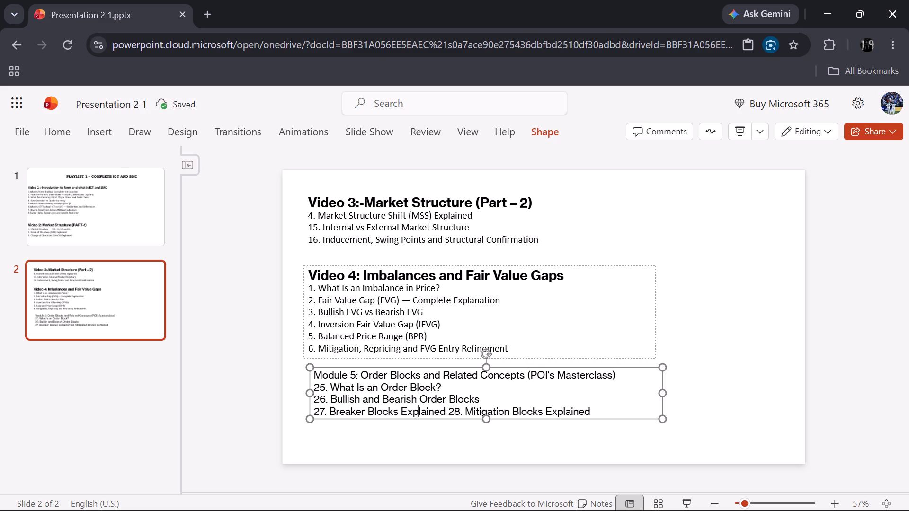
key("Right")
key("Right")
key("Right")
key("Right")
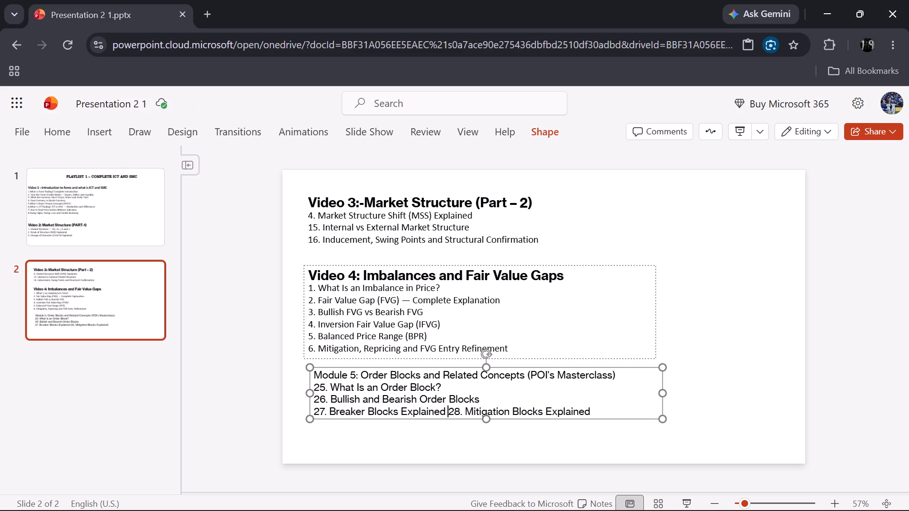
key("Return")
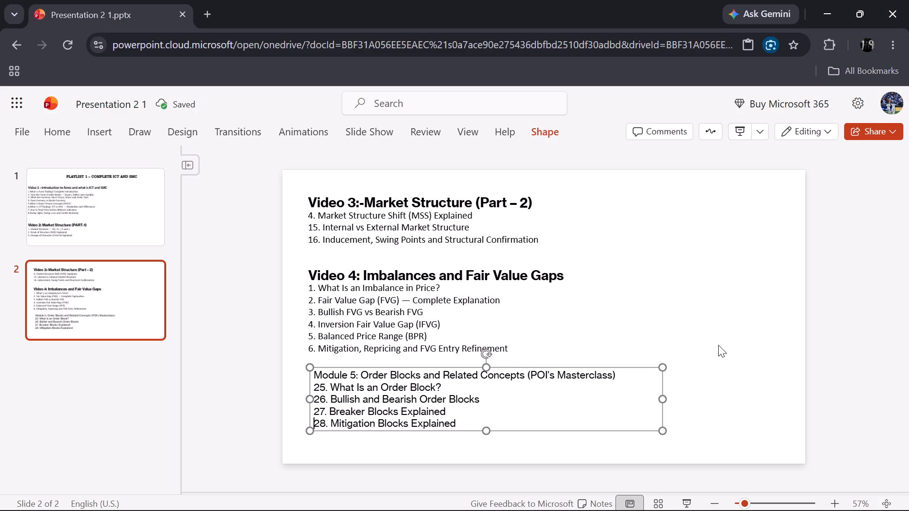
left_click(713, 343)
Move the Module 5 text box slightly up so it sits directly under the Video 4 topic list.
scroll(736, 346, "down", 1)
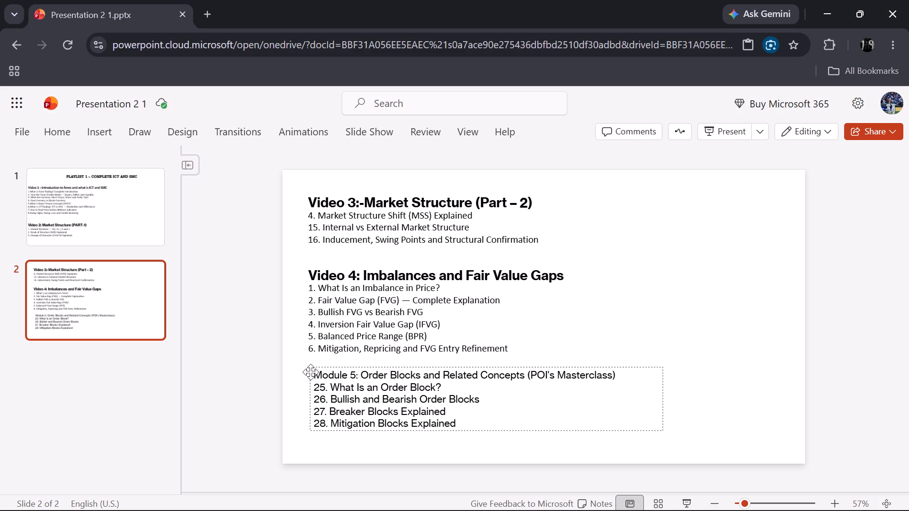
left_click_drag(309, 369, 309, 365)
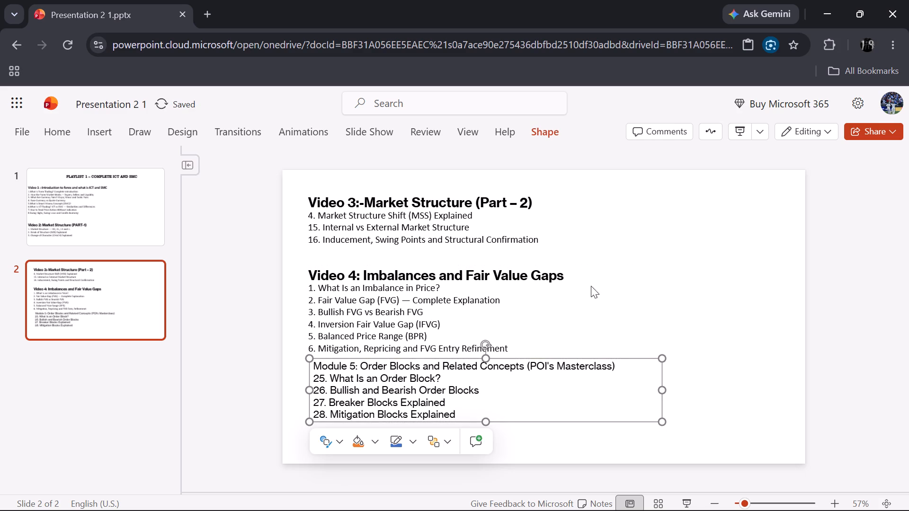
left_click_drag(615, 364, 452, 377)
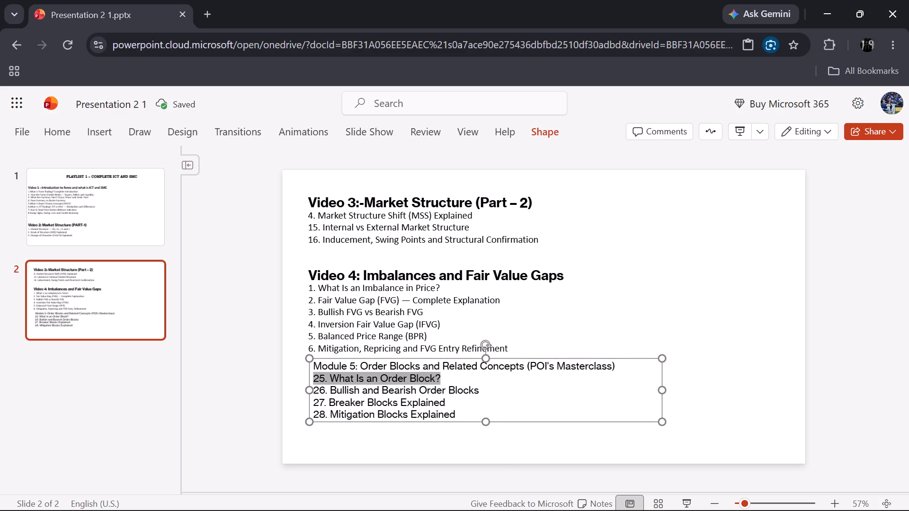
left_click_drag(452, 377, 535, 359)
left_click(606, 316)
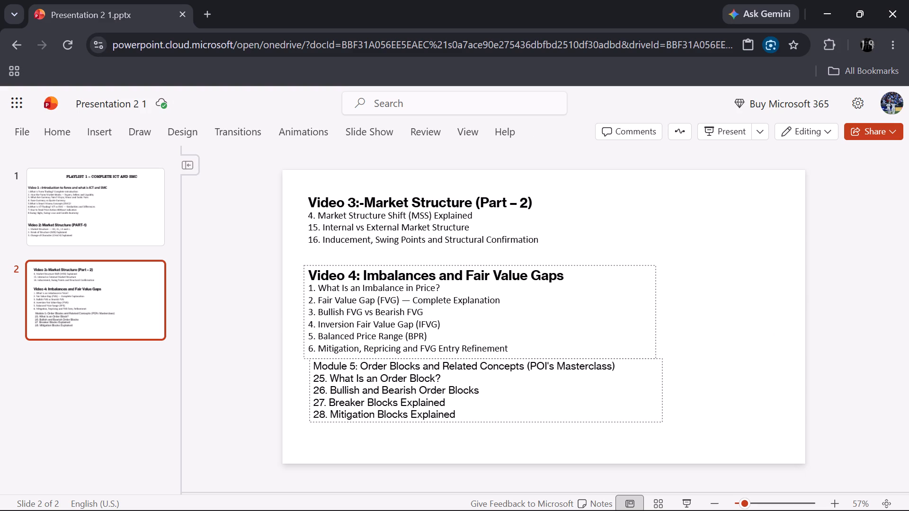
Replace "Module " with "Video" in front of the 5 in the Order Blocks and Related Concepts heading.
left_click(348, 367)
key("BackSpace")
key("BackSpace")
key("BackSpace")
key("BackSpace")
key("BackSpace")
key("BackSpace")
key("BackSpace")
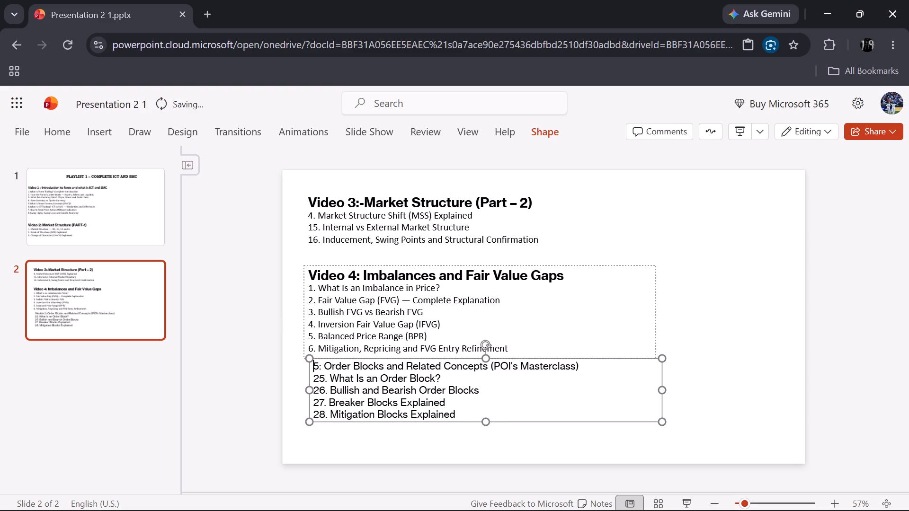
type("Video")
Make the Video5: Order Blocks and Related Concepts (POI's Masterclass) heading bold and set its font size to 24.
left_click(571, 369)
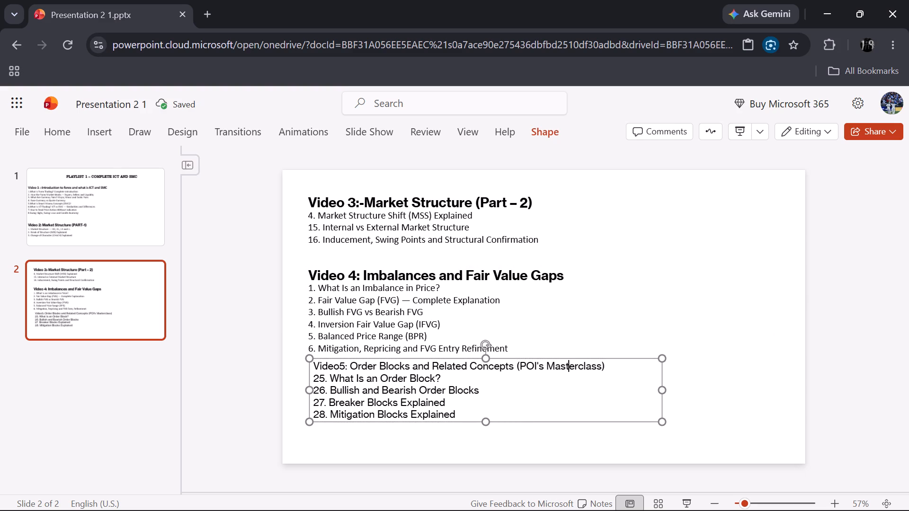
left_click_drag(606, 366, 315, 365)
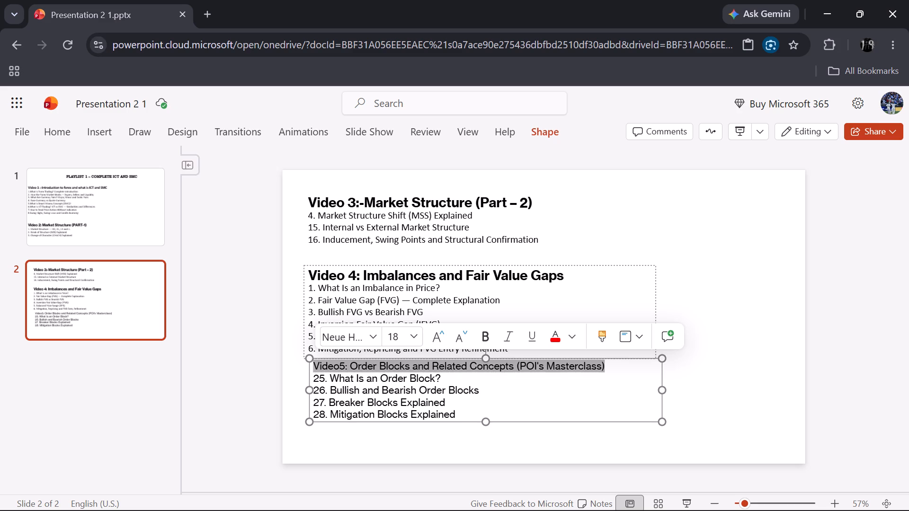
left_click(485, 334)
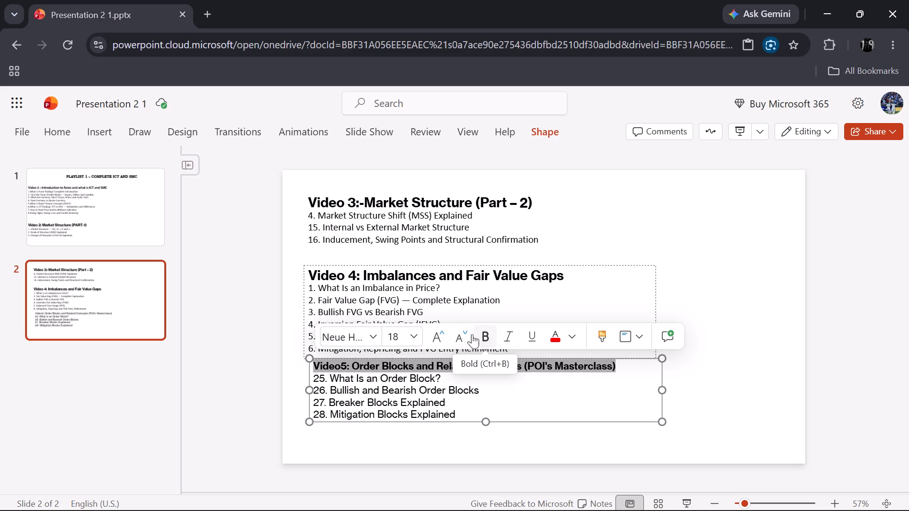
left_click(419, 340)
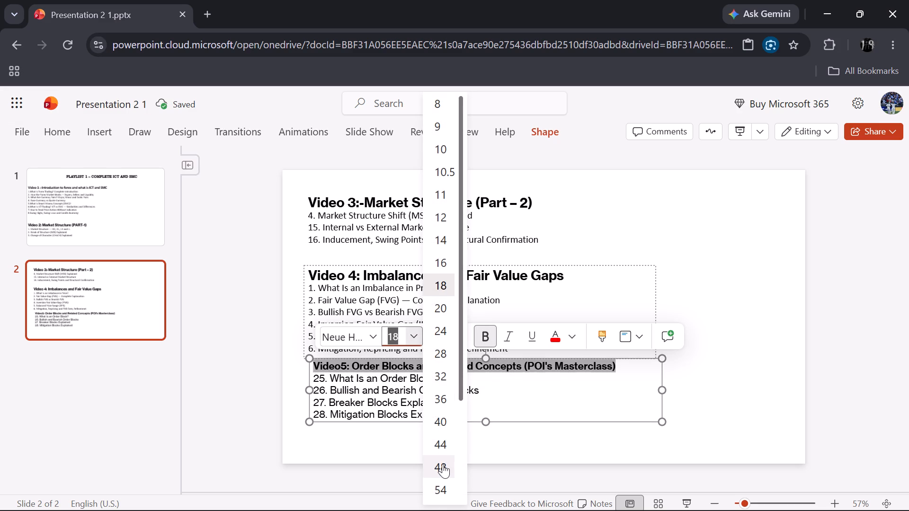
left_click(435, 335)
left_click(635, 207)
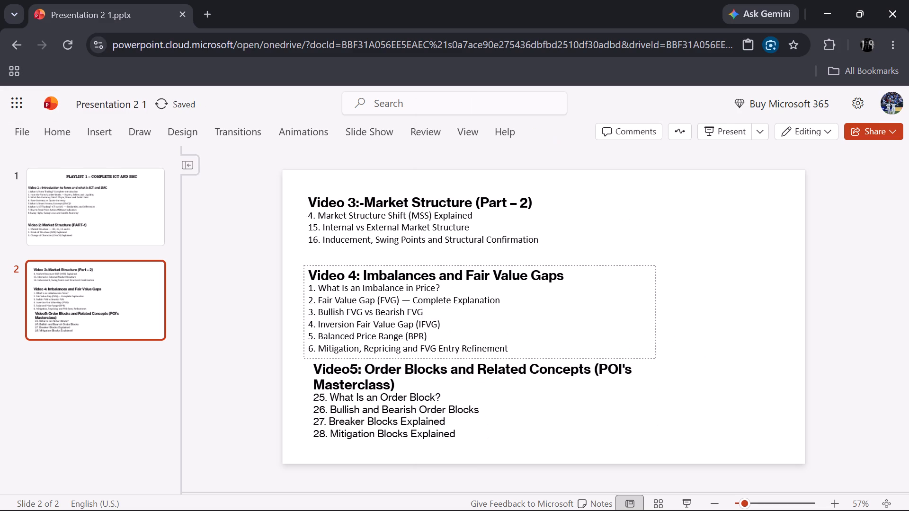
Align the Video5 text box with the Video 4 text box and widen it until its heading fits on one line.
left_click(663, 397)
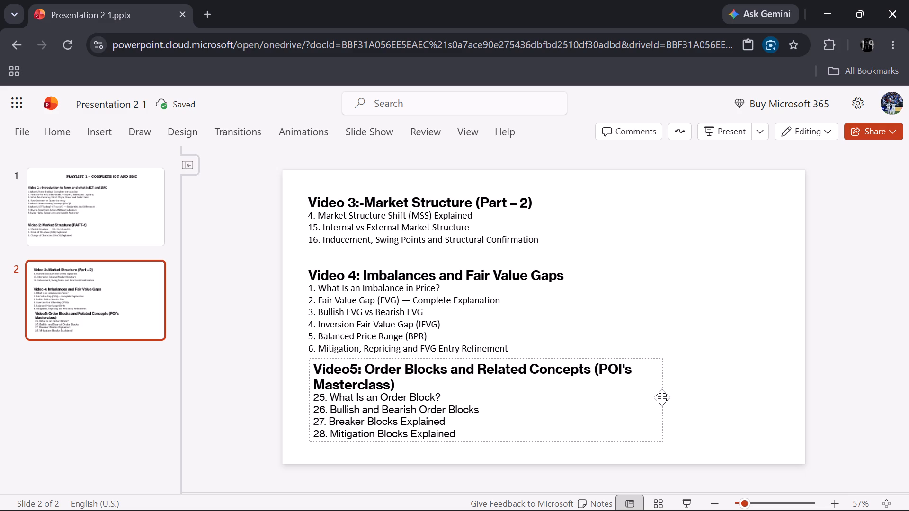
left_click_drag(665, 403, 657, 402)
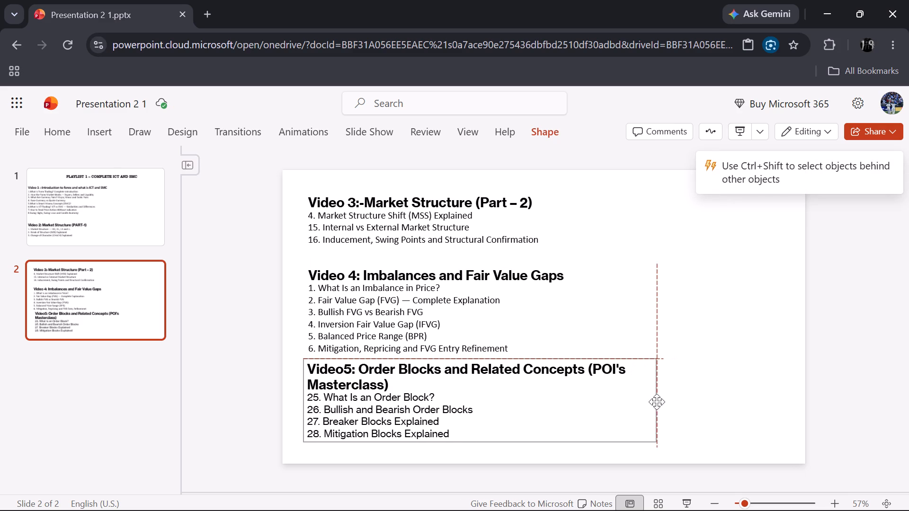
left_click_drag(657, 402, 660, 402)
left_click_drag(657, 400, 686, 397)
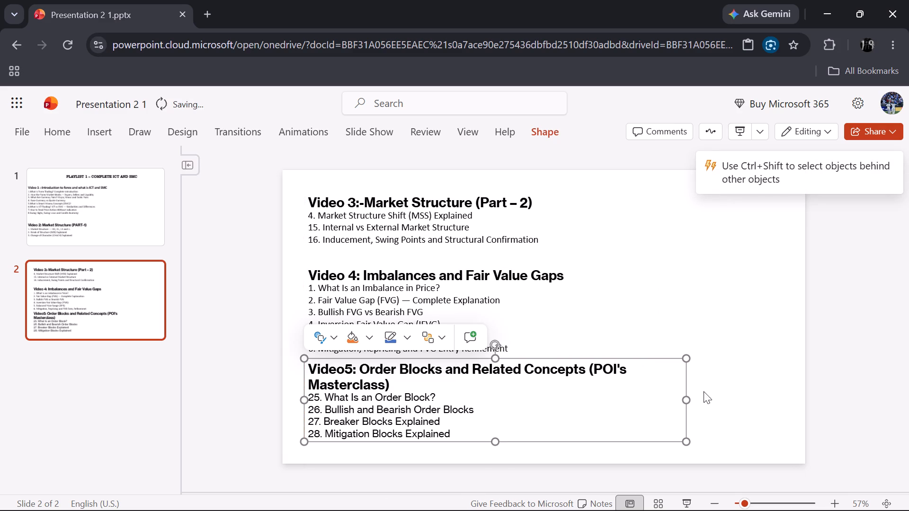
left_click_drag(688, 398, 740, 389)
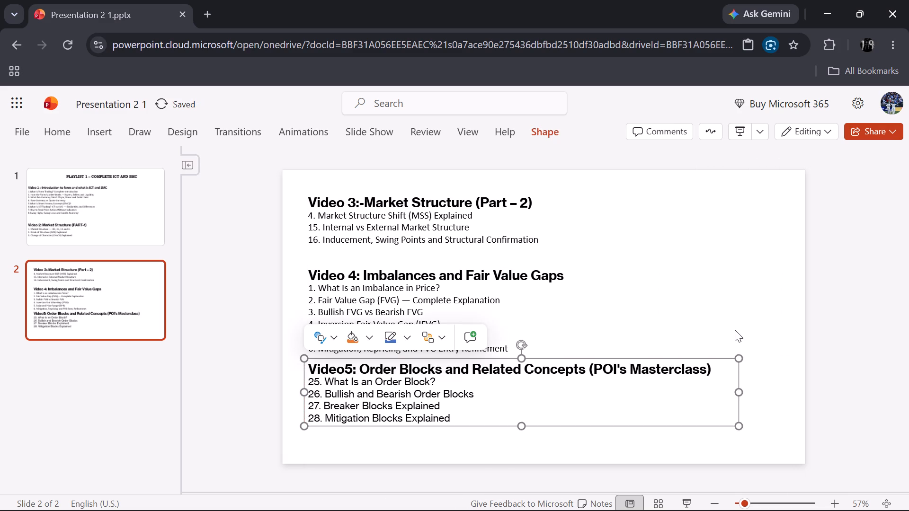
left_click(735, 330)
Switch to the playlist plan PDF in Edge and copy Module 5's remaining topics, 29 and 30, from page 4.
scroll(769, 325, "down", 1)
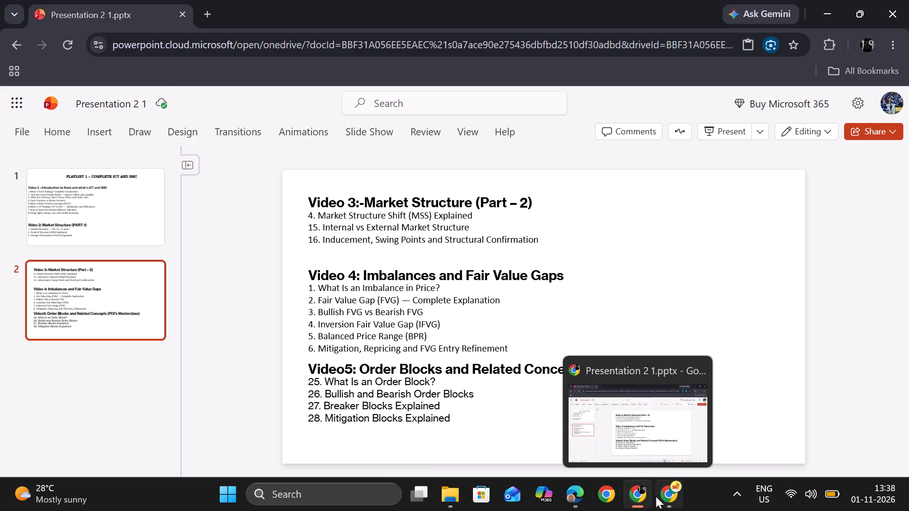
left_click(574, 505)
left_click(455, 277)
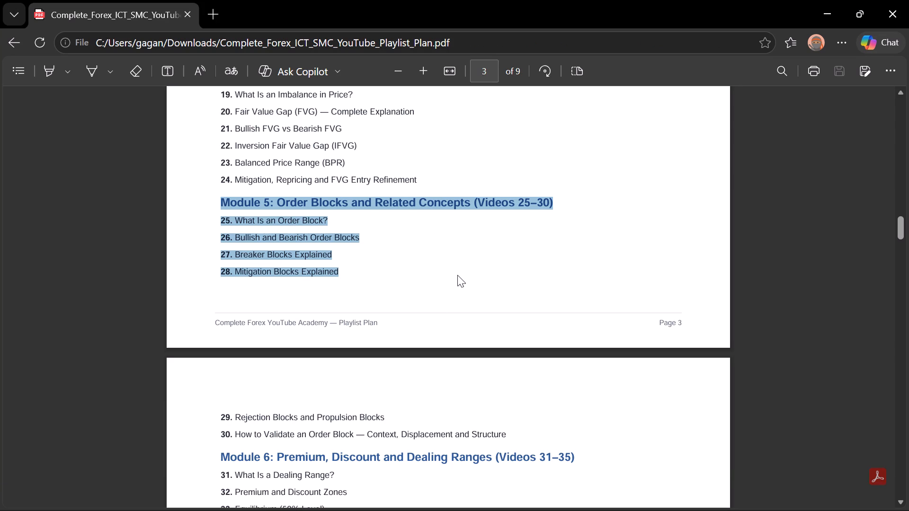
left_click(451, 274)
left_click(417, 397)
right_click(417, 397)
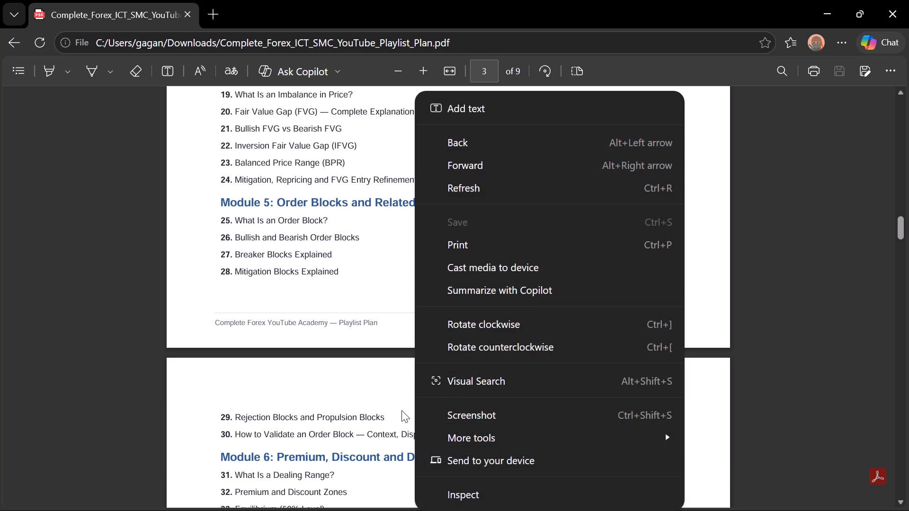
left_click(379, 377)
left_click(512, 434)
left_click_drag(509, 435, 368, 411)
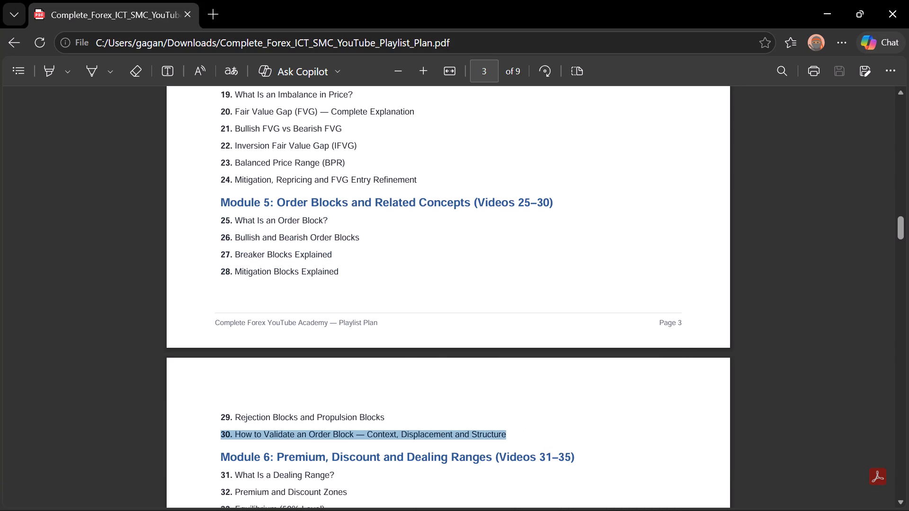
left_click_drag(368, 411, 214, 417)
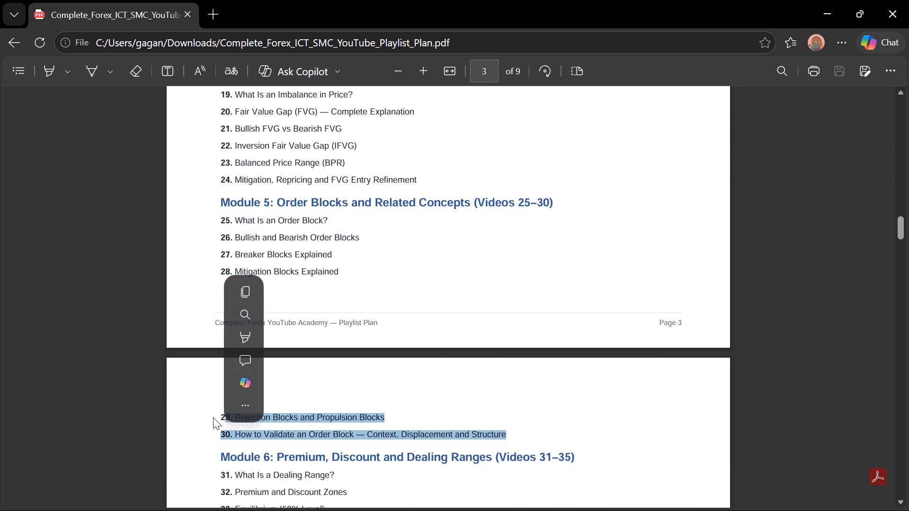
key("ctrl+c")
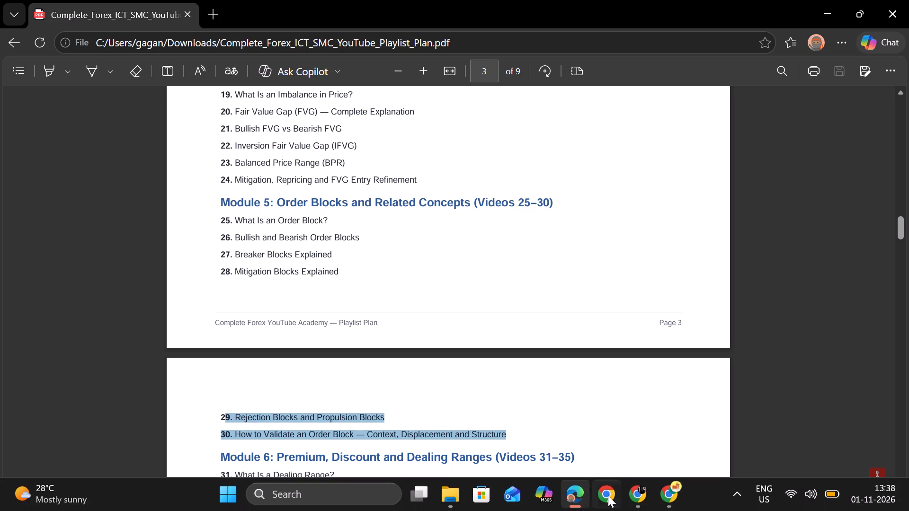
Return to the presentation in Chrome and paste the copied topics on a new line below Mitigation Blocks Explained.
left_click(629, 500)
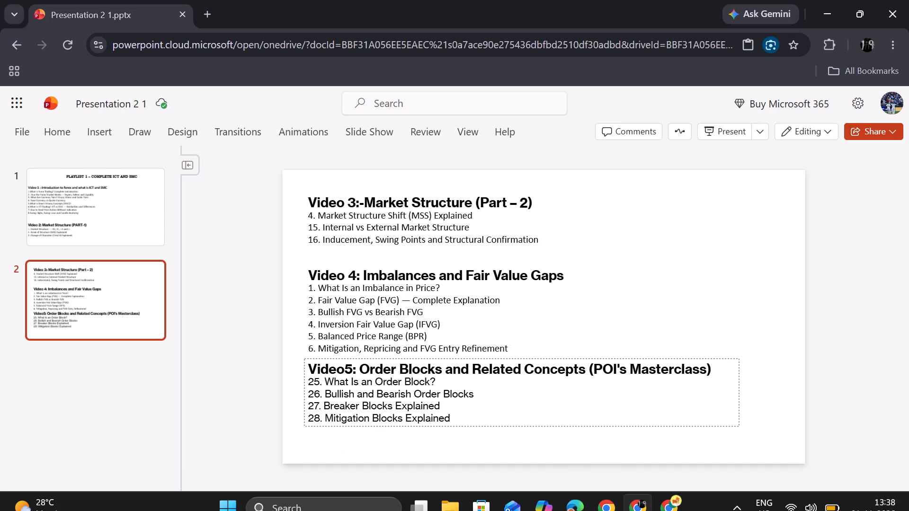
left_click(472, 417)
key("Return")
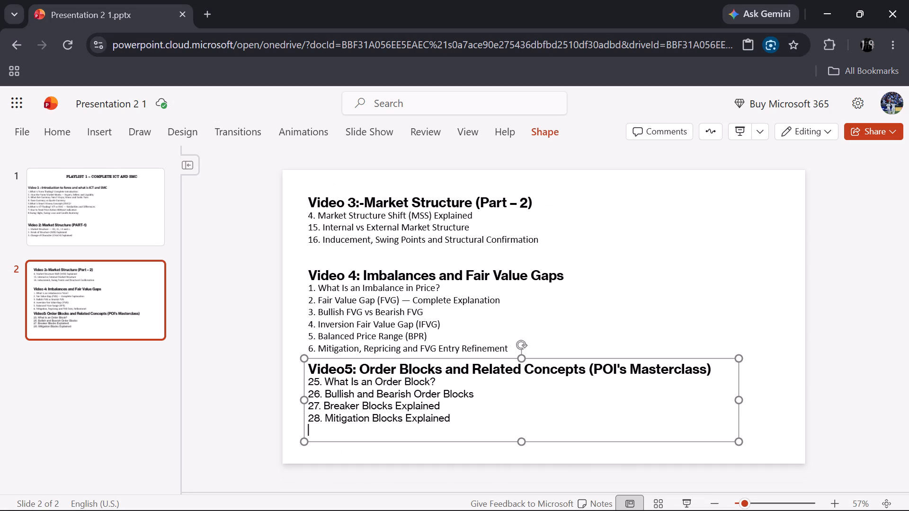
key("ctrl+v")
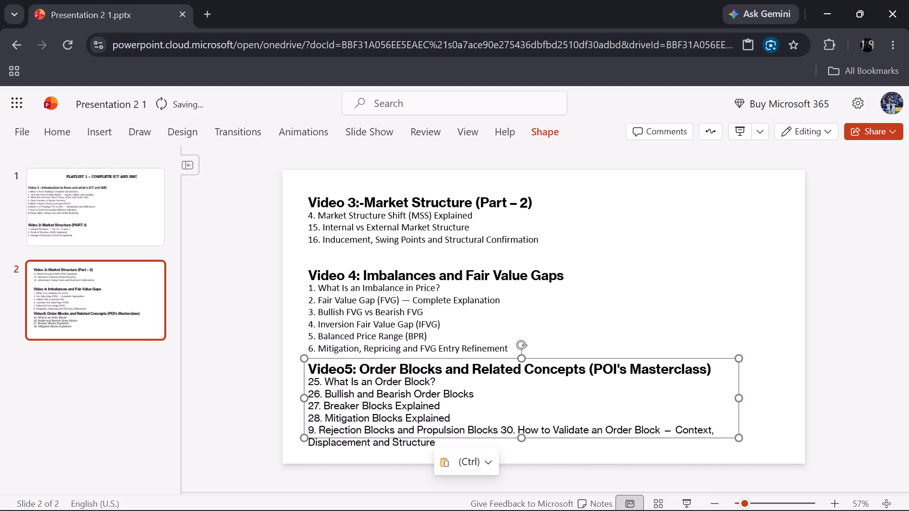
Move topic 30, How to Validate an Order Block, onto its own line and remove the leading space.
left_click(498, 428)
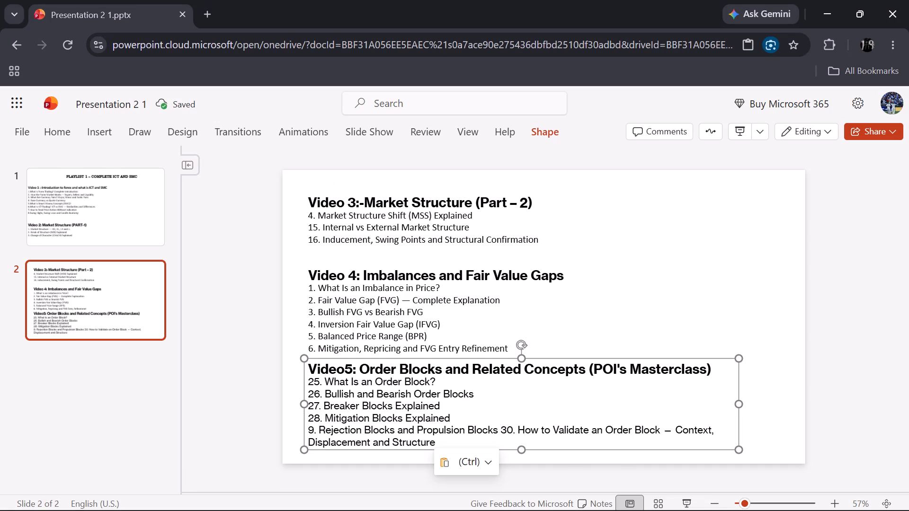
key("Return")
key("Right")
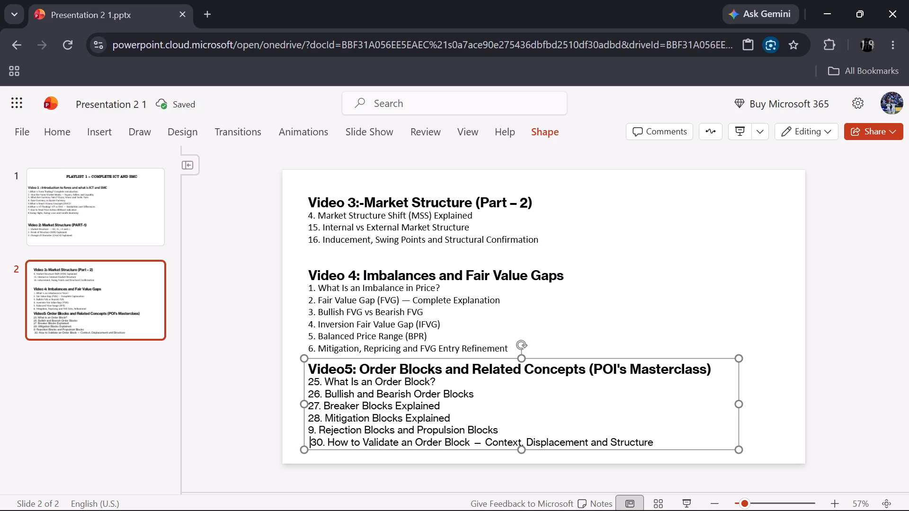
key("BackSpace")
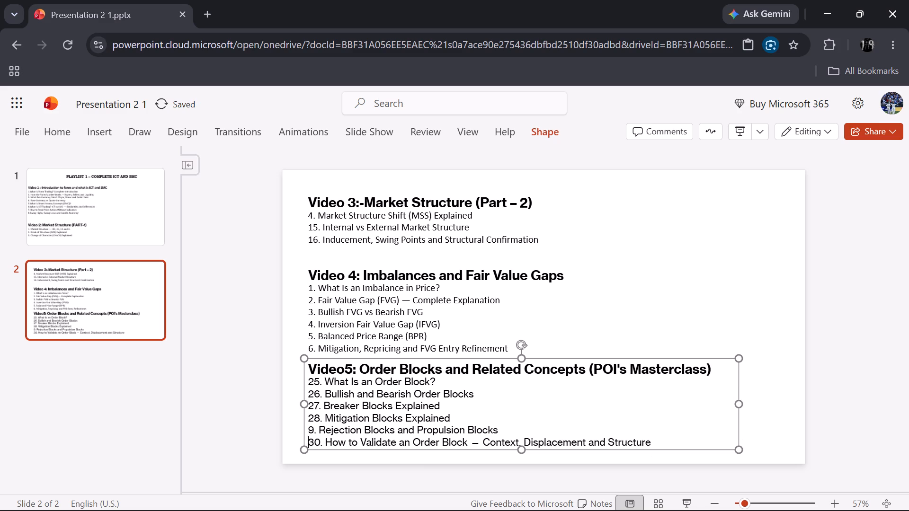
Renumber the Video5 topics What Is an Order Block? as 1 and Bullish and Bearish Order Blocks as 2.
left_click(318, 384)
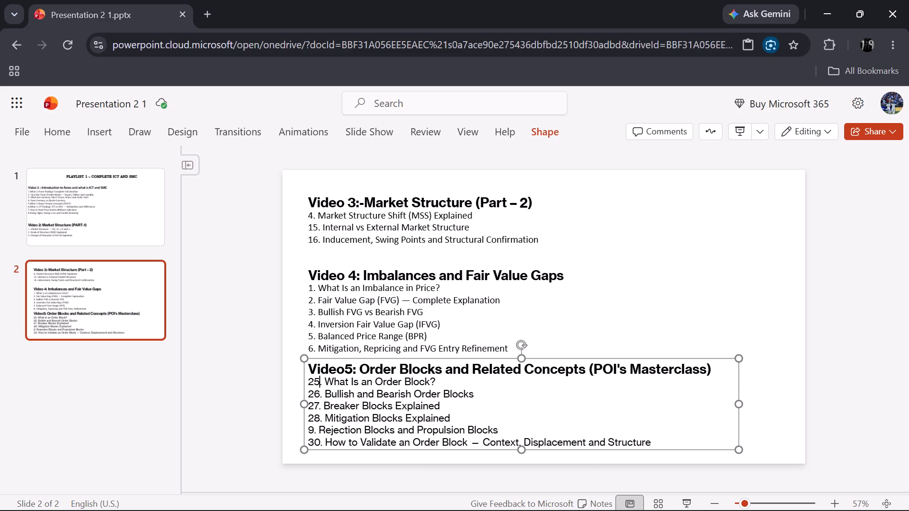
key("BackSpace")
key("BackSpace")
key("1")
key("Down")
key("Down")
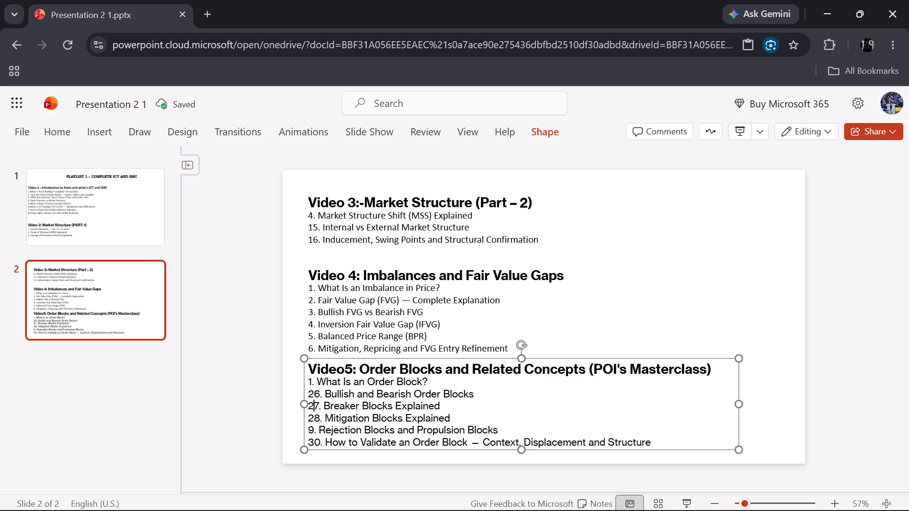
key("Up")
key("Up")
key("Down")
key("Right")
key("BackSpace")
Renumber Breaker Blocks Explained as 3 and Mitigation Blocks Explained as 4, removing the space after the 4's period.
key("Down")
key("Right")
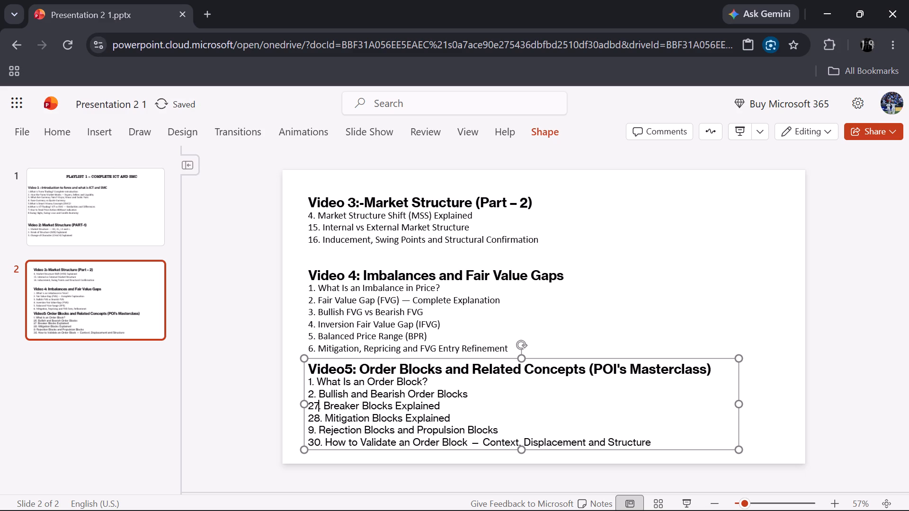
key("BackSpace")
key("BackSpace")
key("3")
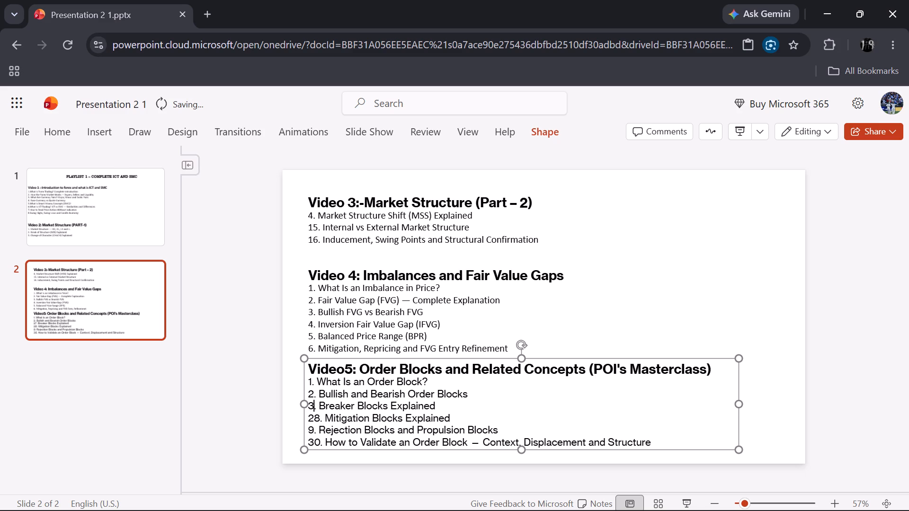
key("Down")
key("Right")
key("Right")
key("Right")
key("BackSpace")
key("Left")
key("BackSpace")
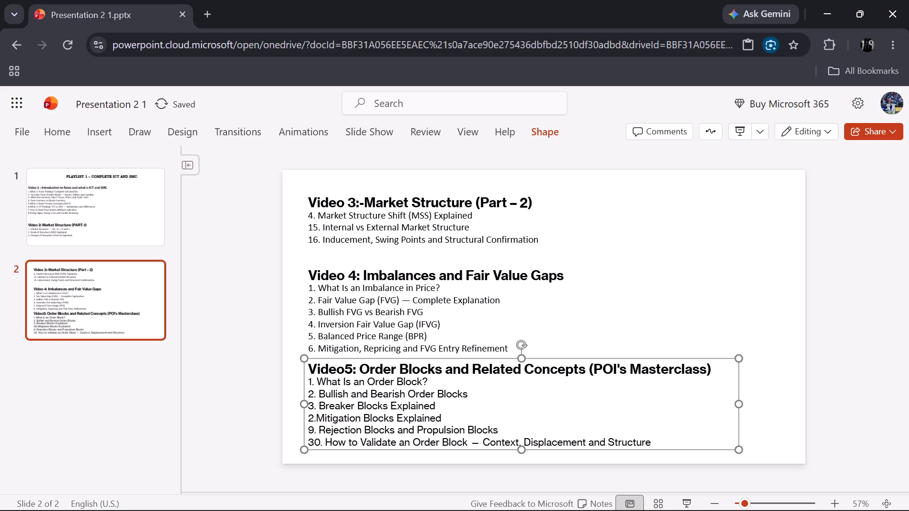
key("BackSpace")
key("4")
Renumber Rejection Blocks and Propulsion Blocks as 5 and How to Validate an Order Block as 6, removing the space after each number's period.
key("Down")
key("Right")
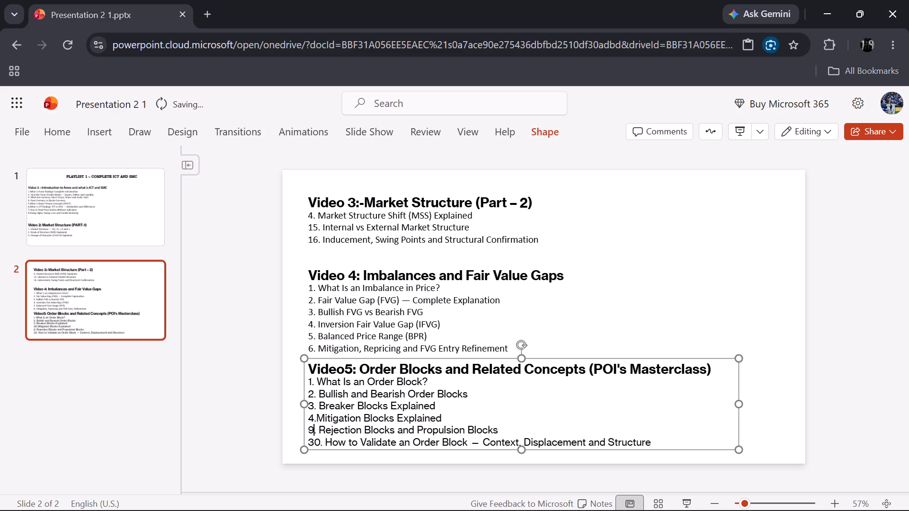
key("Right")
key("Right")
key("BackSpace")
key("Left")
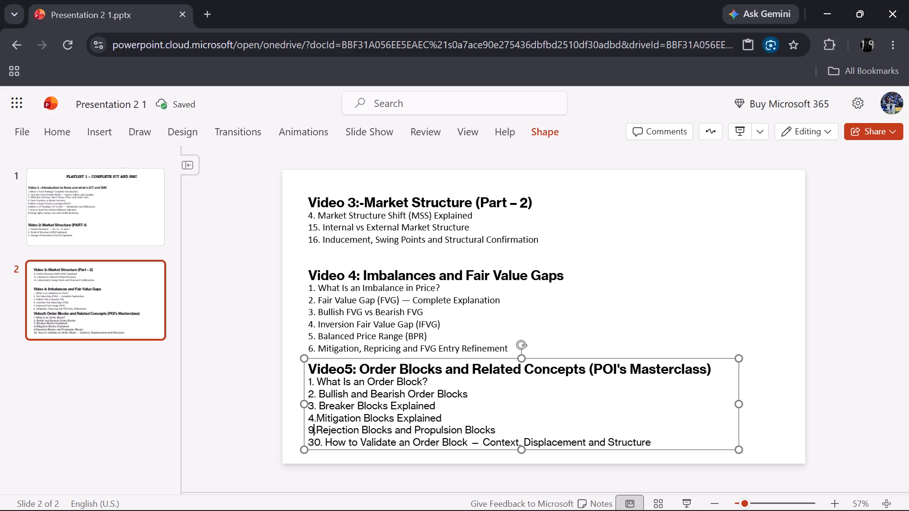
key("BackSpace")
key("5")
key("Down")
key("Right")
key("Right")
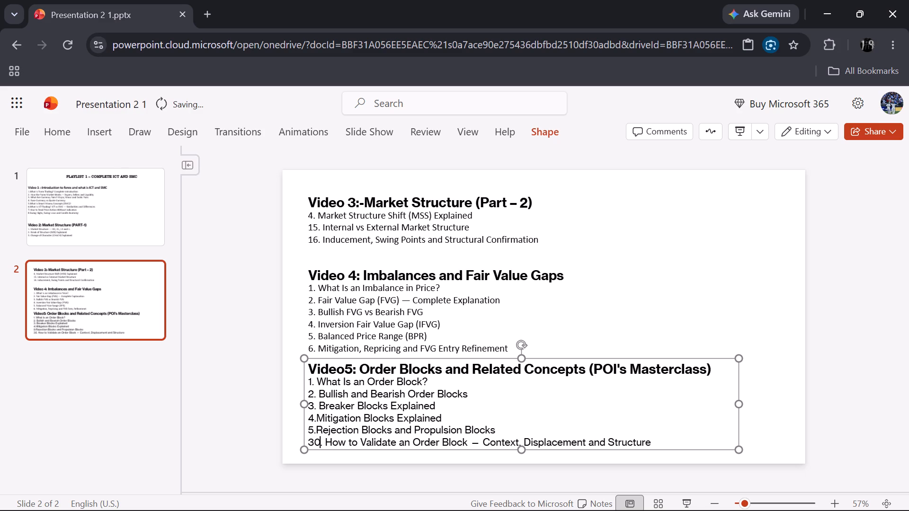
key("Right")
key("Right")
key("BackSpace")
key("Left")
key("BackSpace")
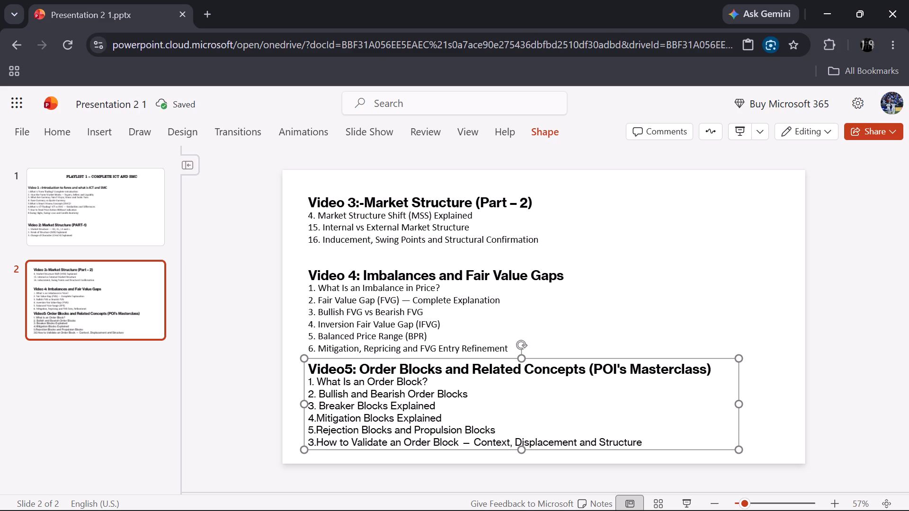
key("BackSpace")
key("6")
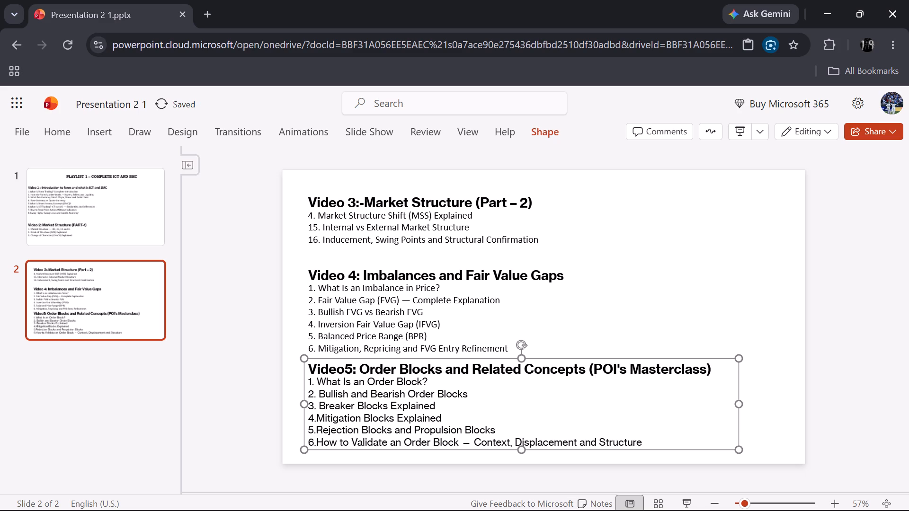
left_click(699, 260)
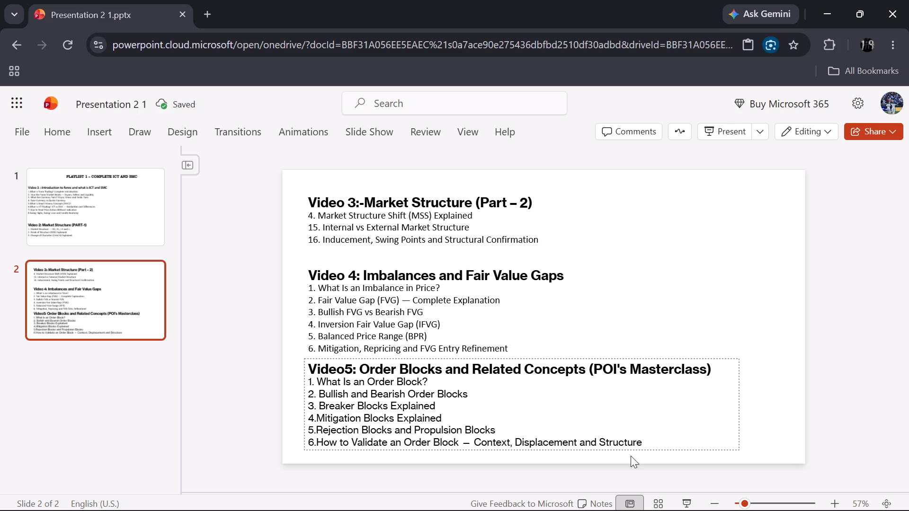
Change the font of all six Video5 topic lines below the heading to Calibri.
double_click(644, 445)
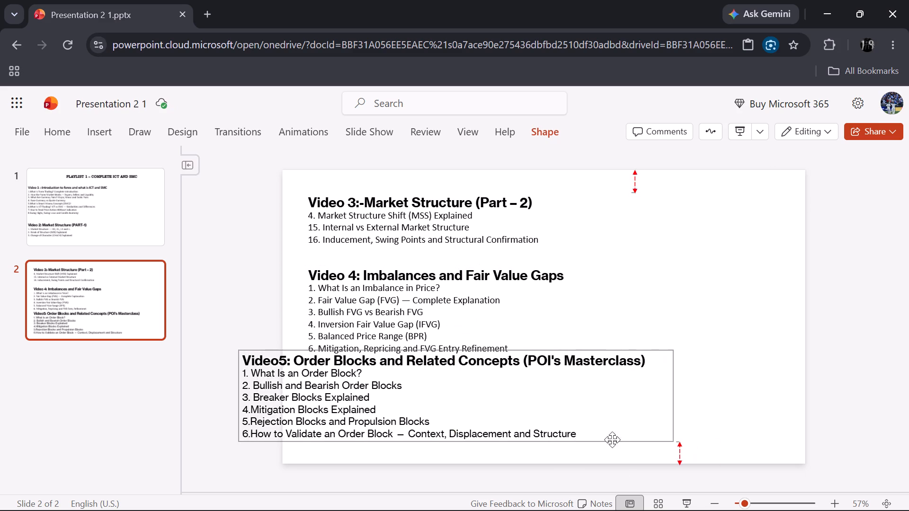
left_click(683, 330)
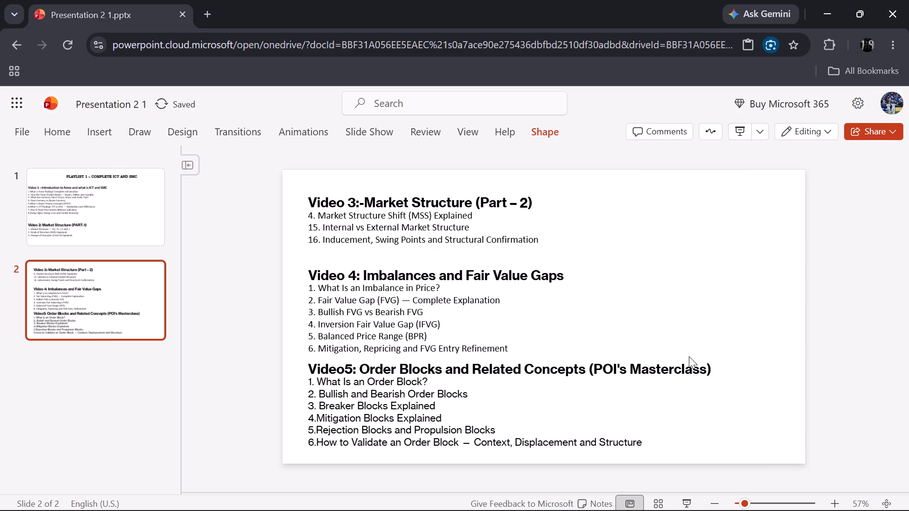
left_click(644, 442)
left_click_drag(644, 441, 411, 403)
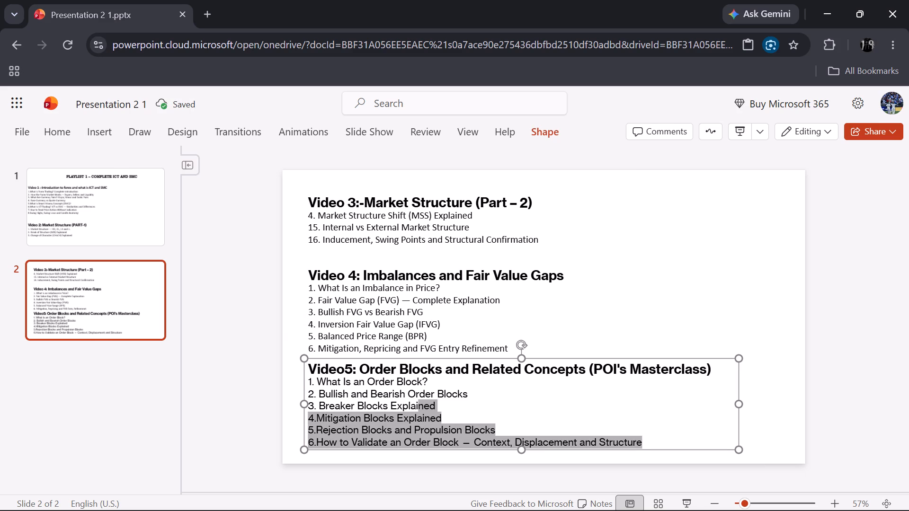
left_click_drag(411, 403, 307, 383)
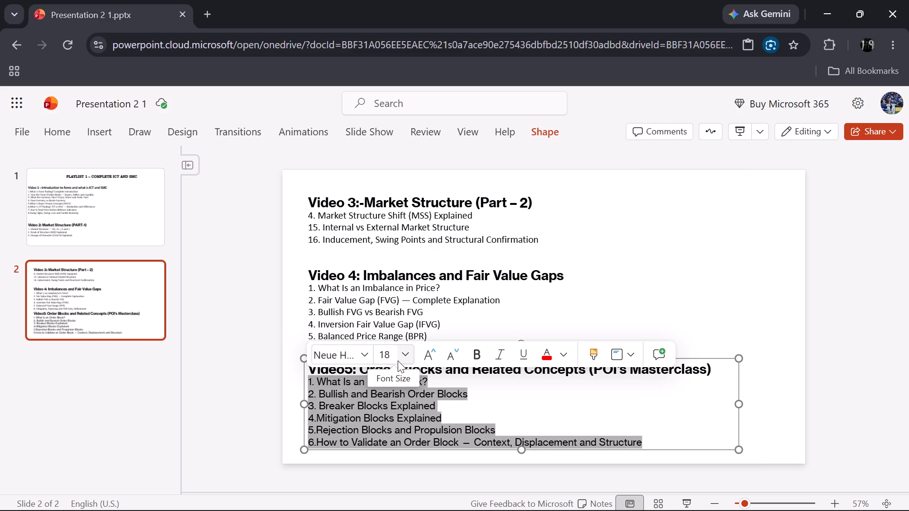
left_click(367, 355)
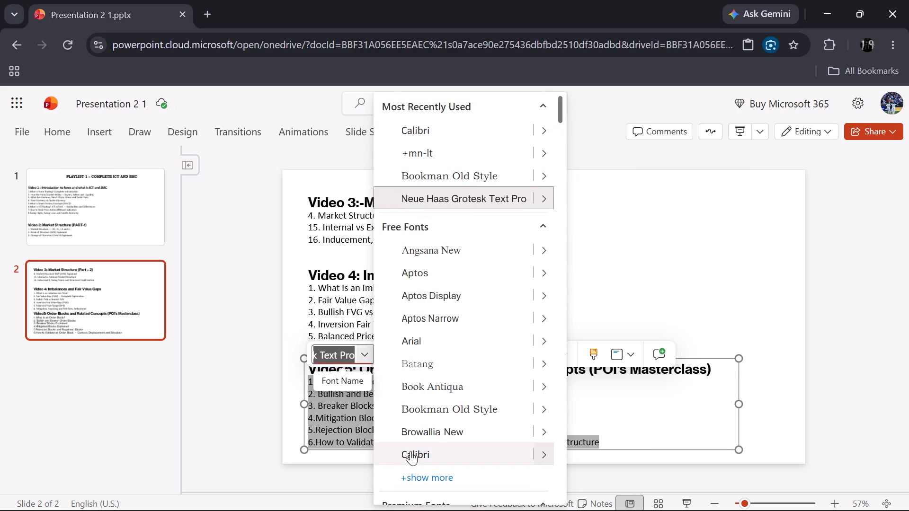
left_click(410, 451)
left_click(619, 269)
left_click(651, 237)
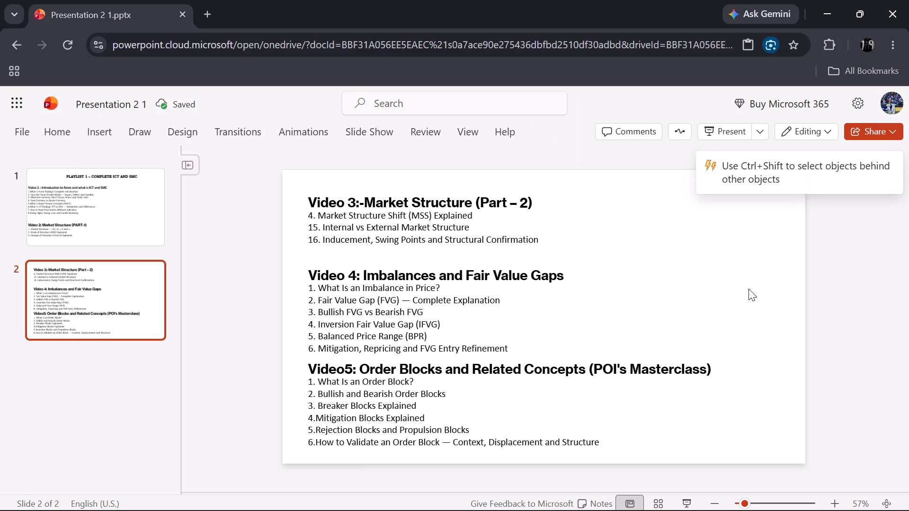
Insert a new slide after slide 2.
scroll(744, 288, "down", 1)
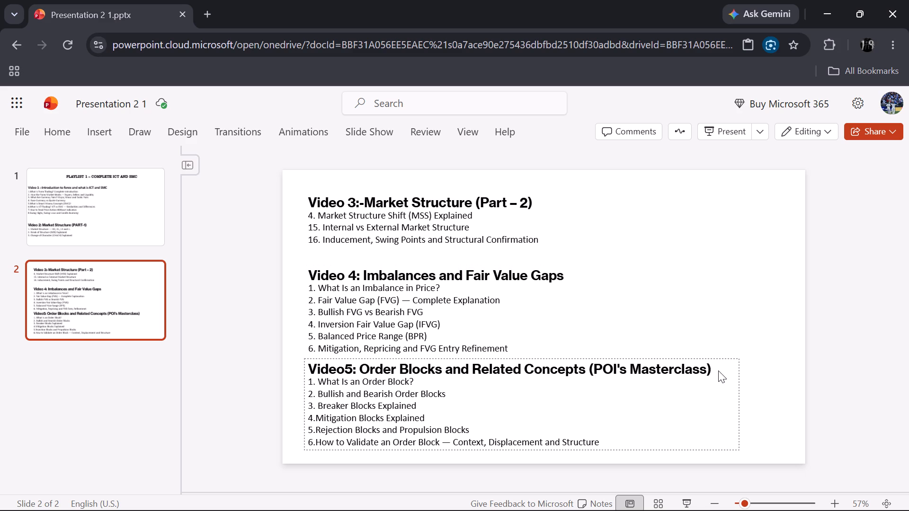
left_click(92, 137)
left_click(36, 156)
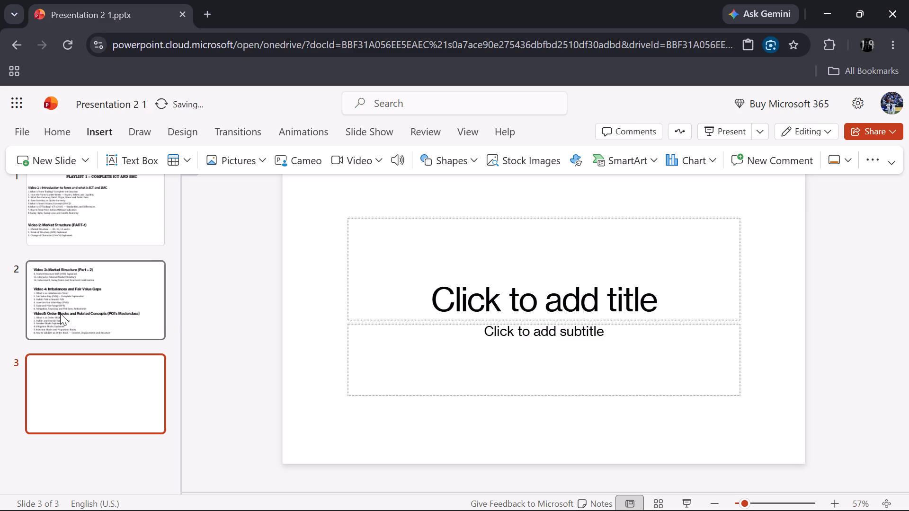
Add a question mark to the end of the Video 1 heading on slide 1.
left_click(60, 313)
left_click(104, 216)
left_click(110, 283)
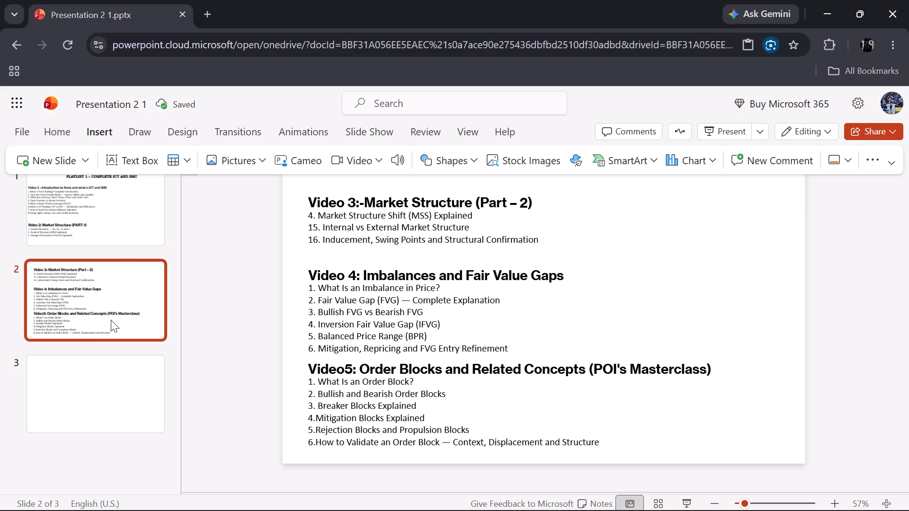
left_click(107, 237)
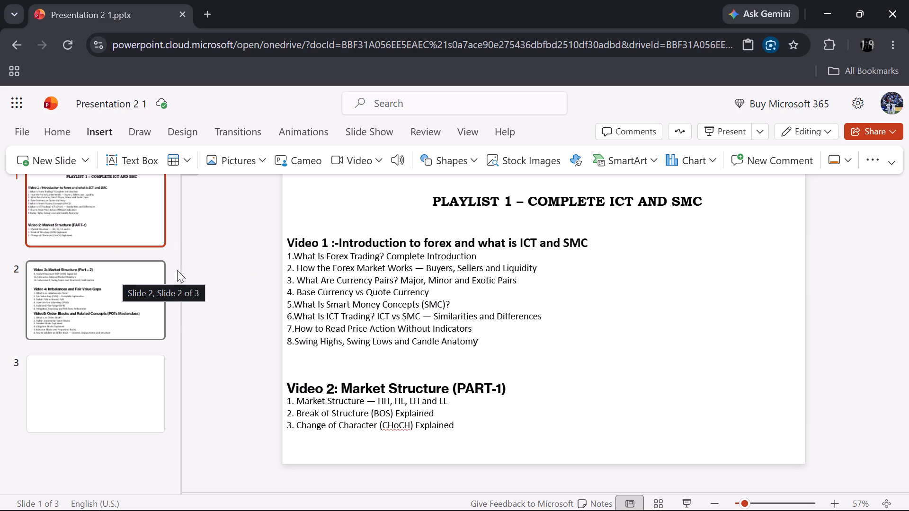
left_click(588, 244)
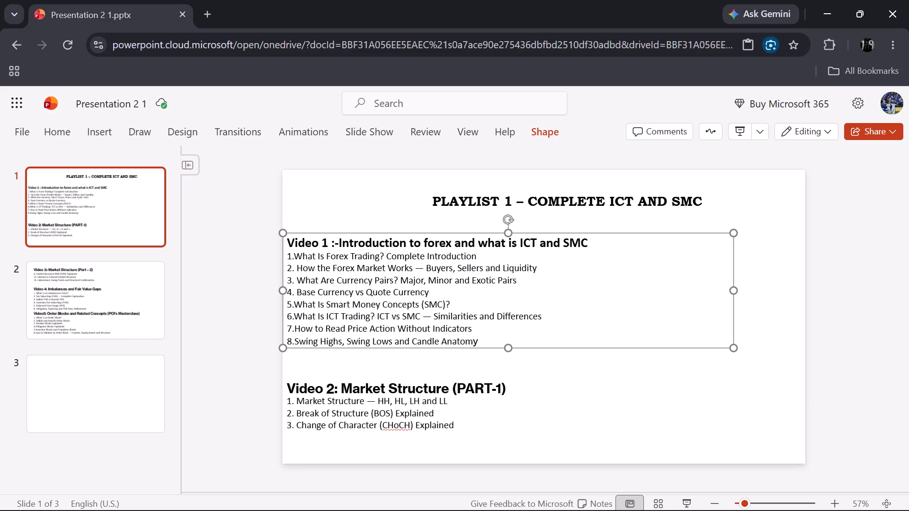
key("shift+question")
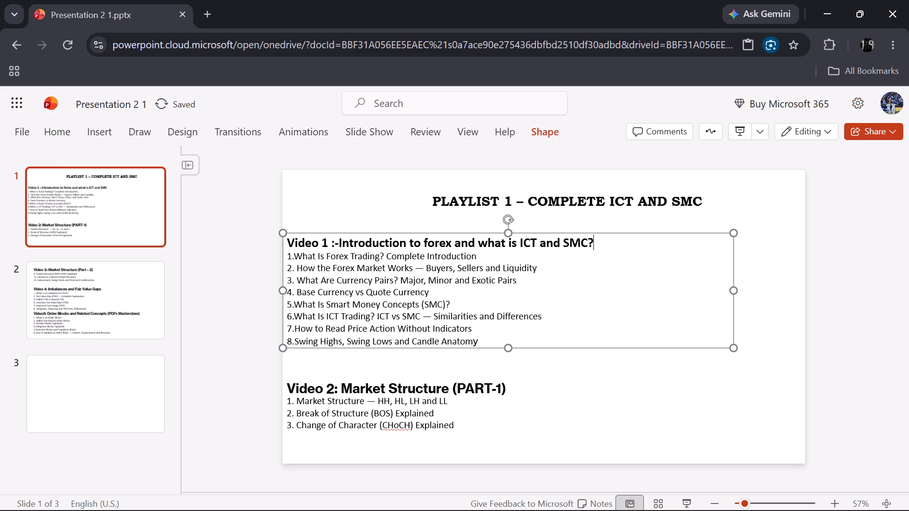
left_click(647, 439)
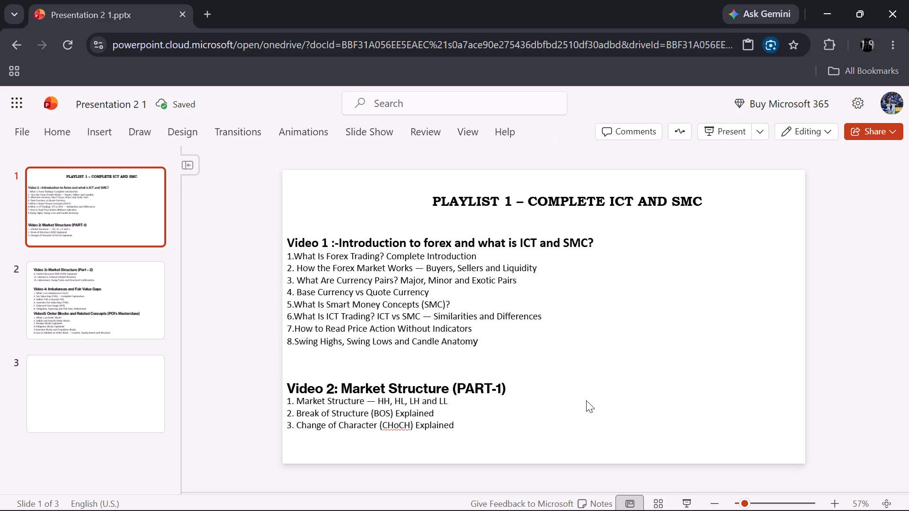
Delete the empty title and subtitle placeholders from slide 3.
left_click(66, 381)
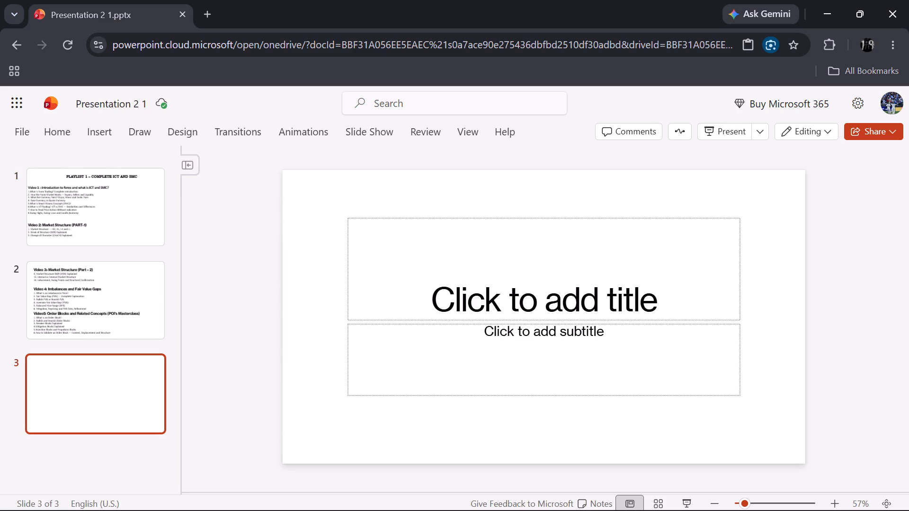
key("ctrl+a")
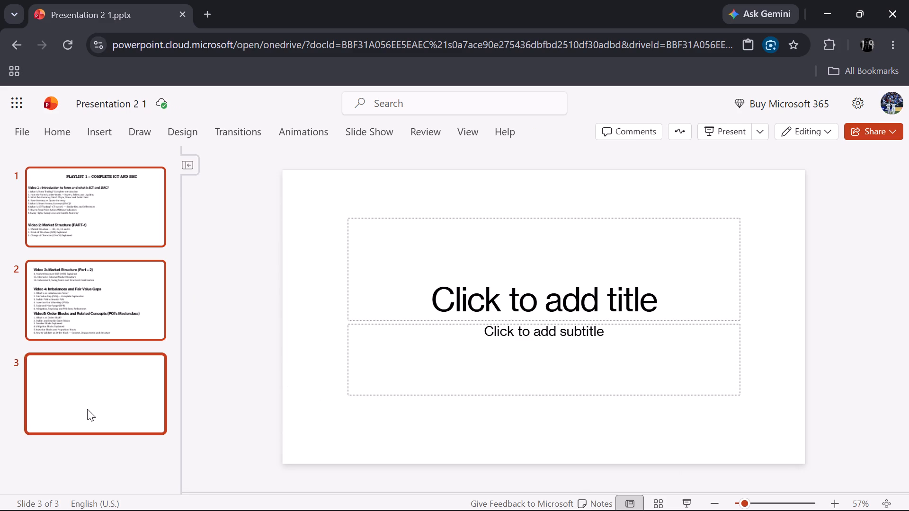
left_click(37, 399)
left_click(441, 285)
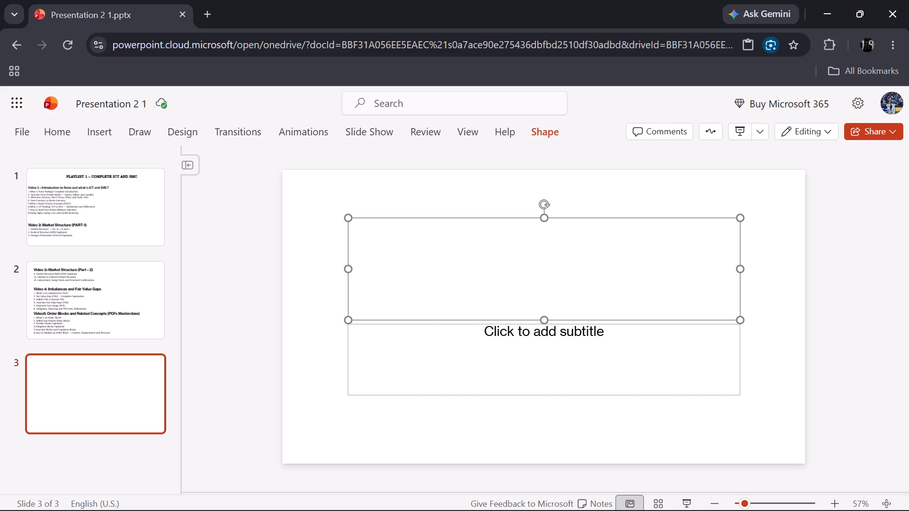
key("ctrl+a")
key("BackSpace")
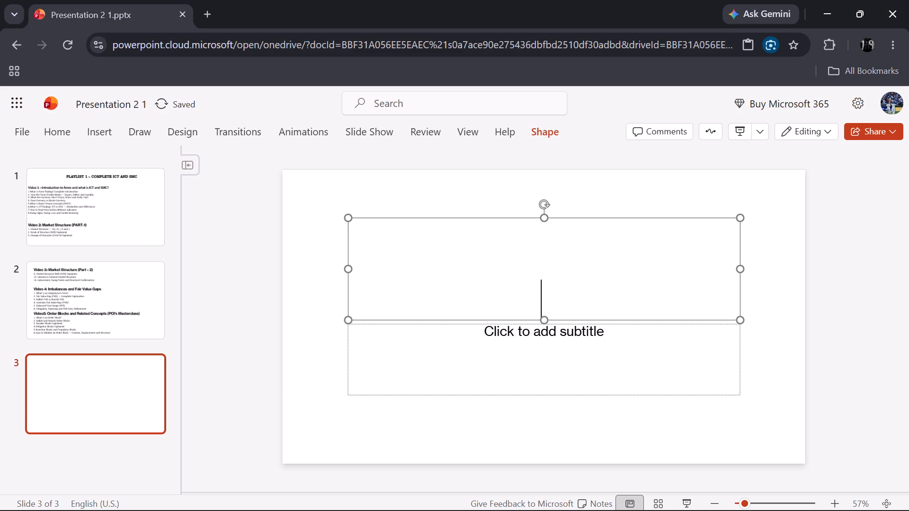
key("BackSpace")
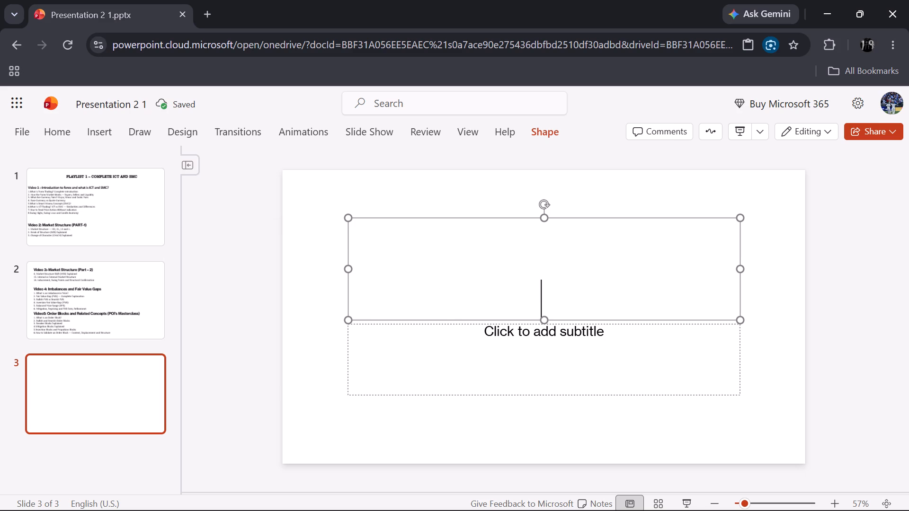
left_click(547, 332)
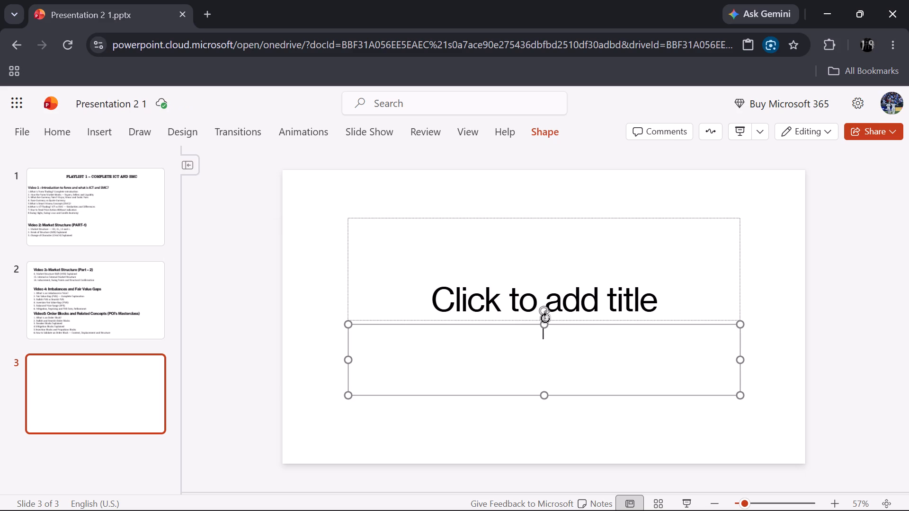
double_click(399, 251)
key("ctrl+a")
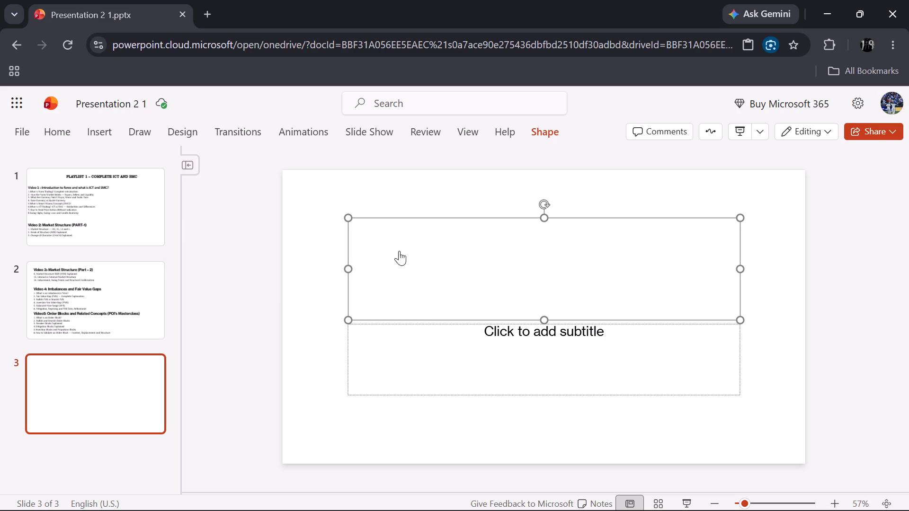
key("BackSpace")
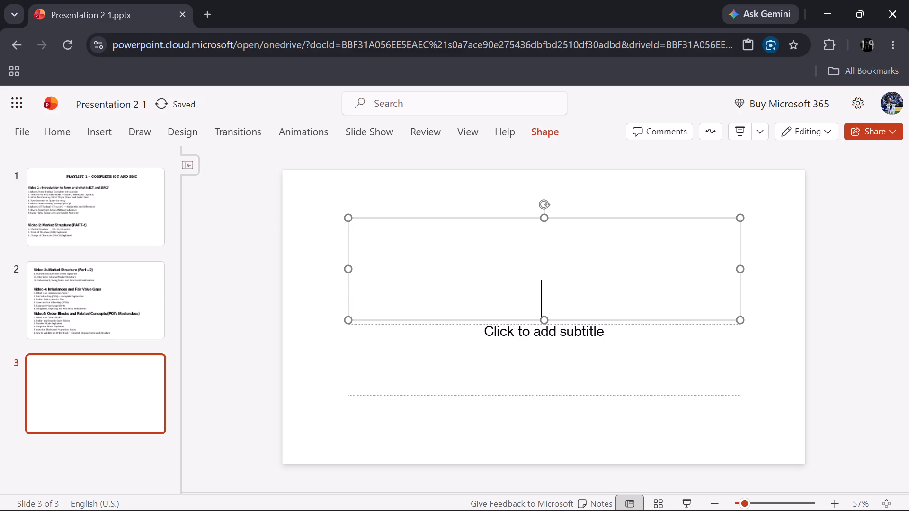
left_click(319, 258)
key("ctrl+a")
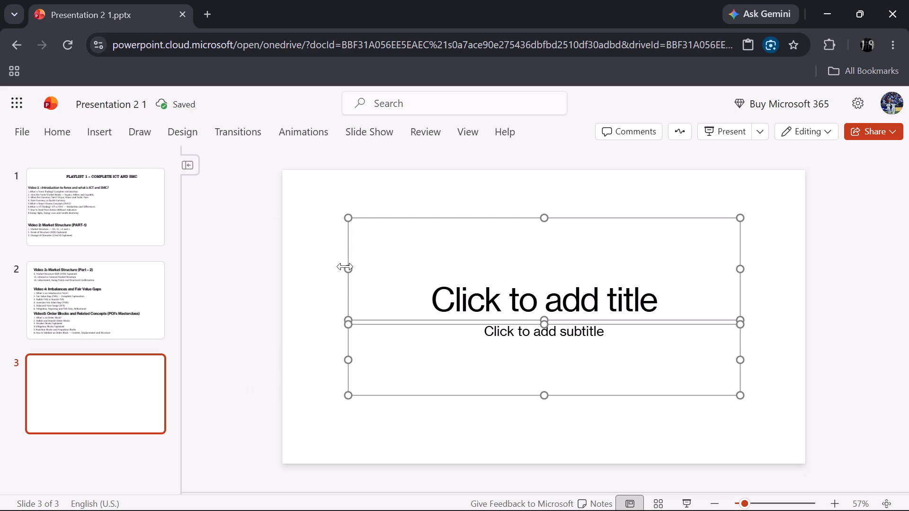
key("BackSpace")
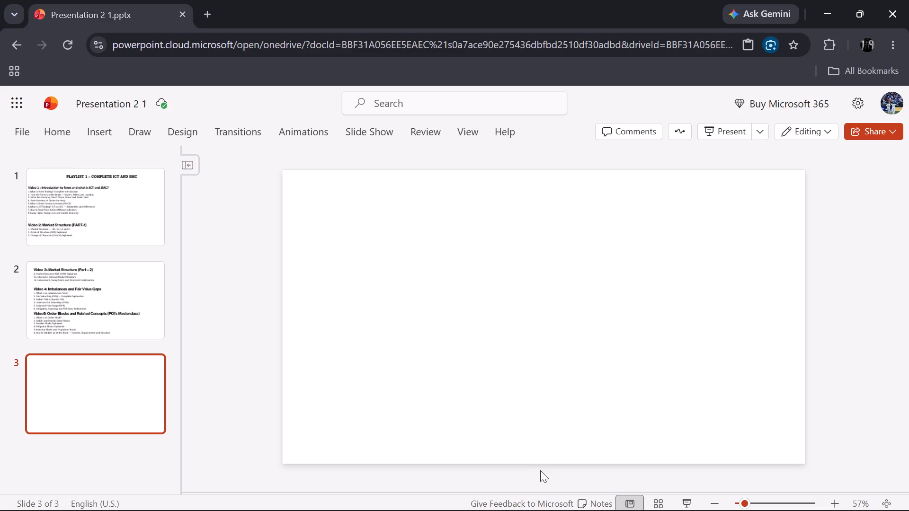
Switch to the playlist plan PDF in Edge and copy the Module 3: Liquidity Concepts heading with topics 12 to 16.
left_click(569, 495)
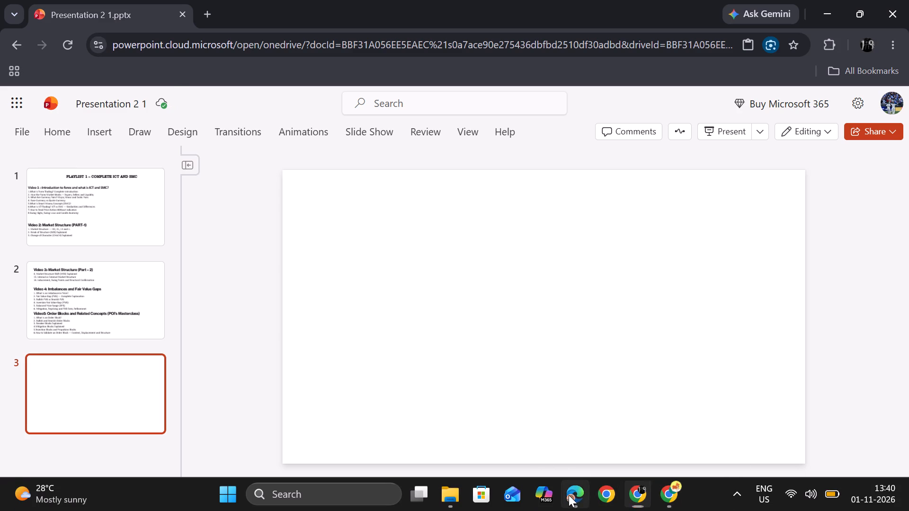
left_click(462, 286)
scroll(463, 284, "up", 6)
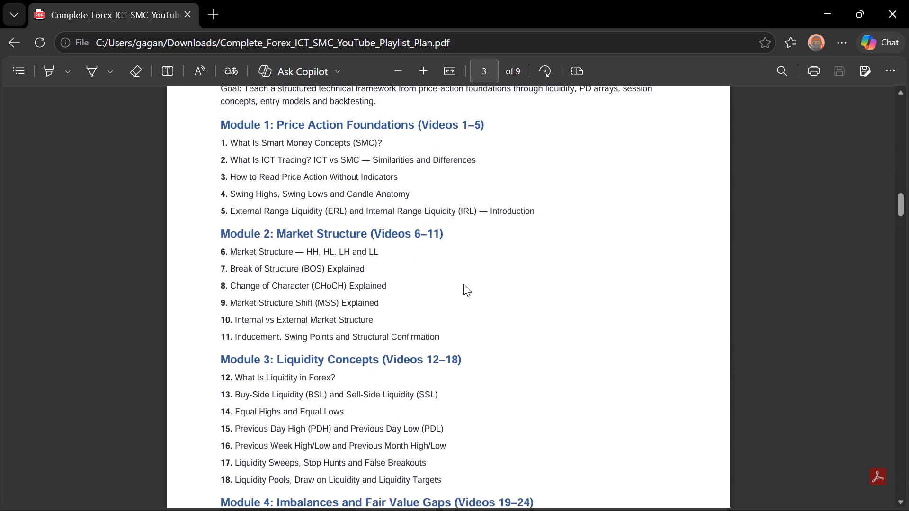
scroll(463, 284, "down", 2)
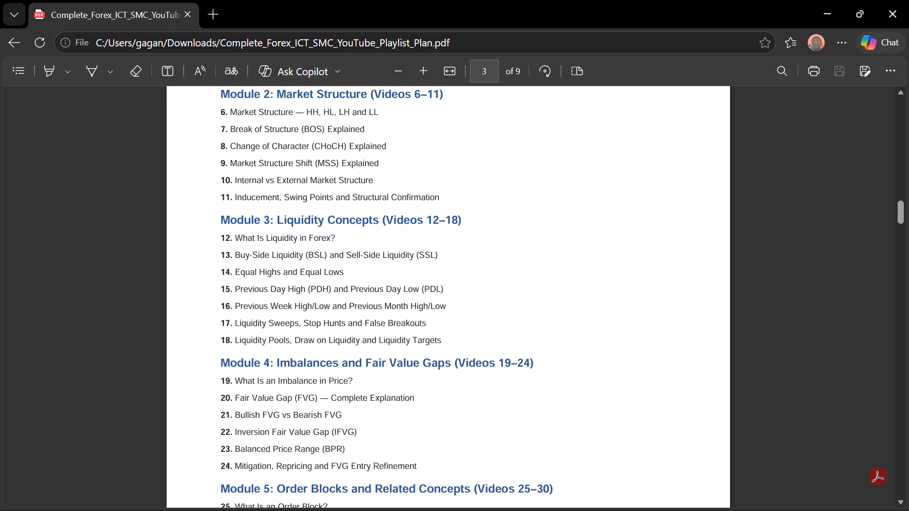
left_click_drag(219, 218, 451, 301)
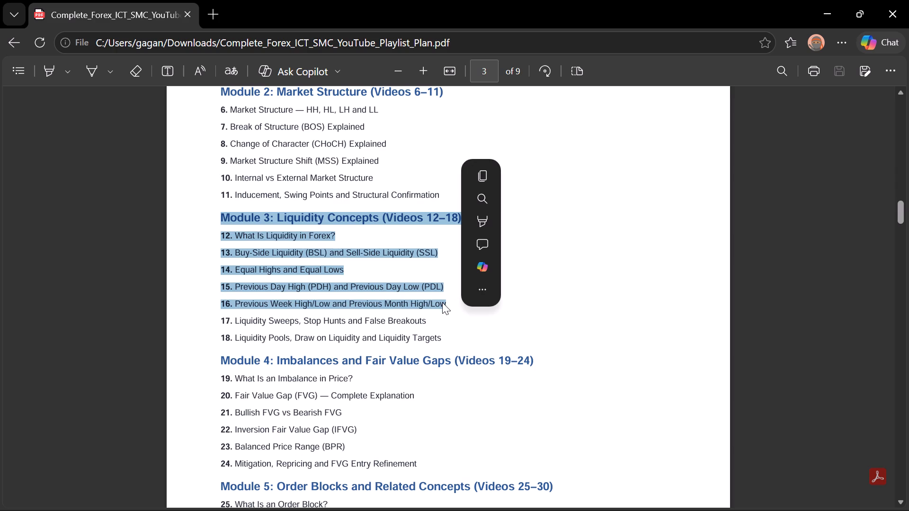
key("ctrl+c")
left_click_drag(462, 319, 466, 319)
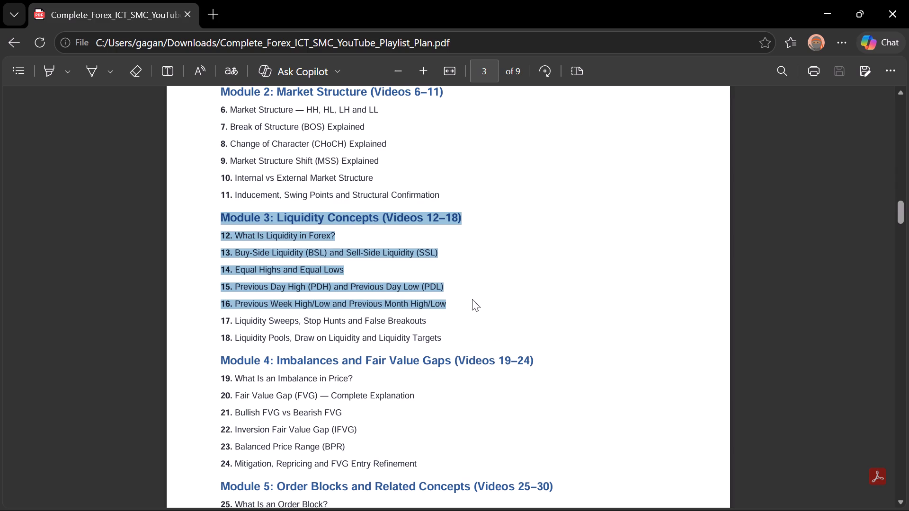
left_click(198, 284)
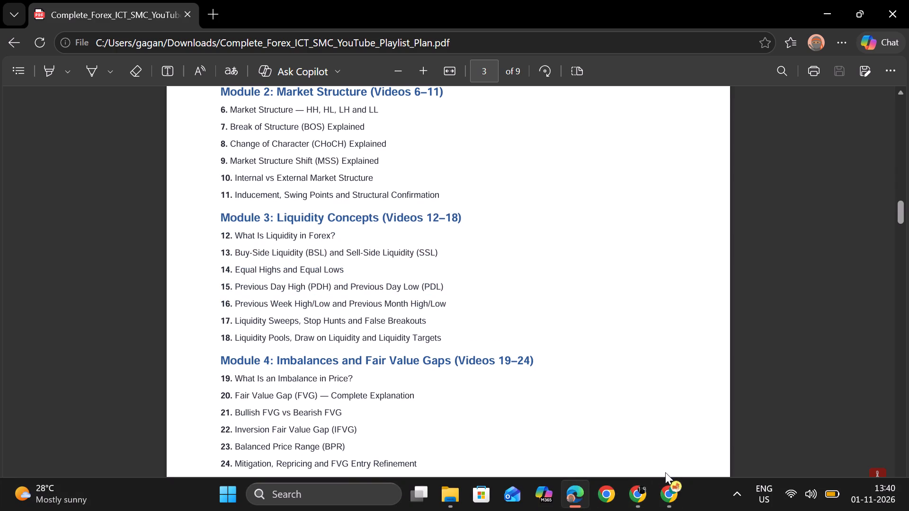
Back in the PowerPoint presentation, paste the copied Module 3 text into a new text box near slide 3's upper-left corner and widen the box.
left_click(628, 494)
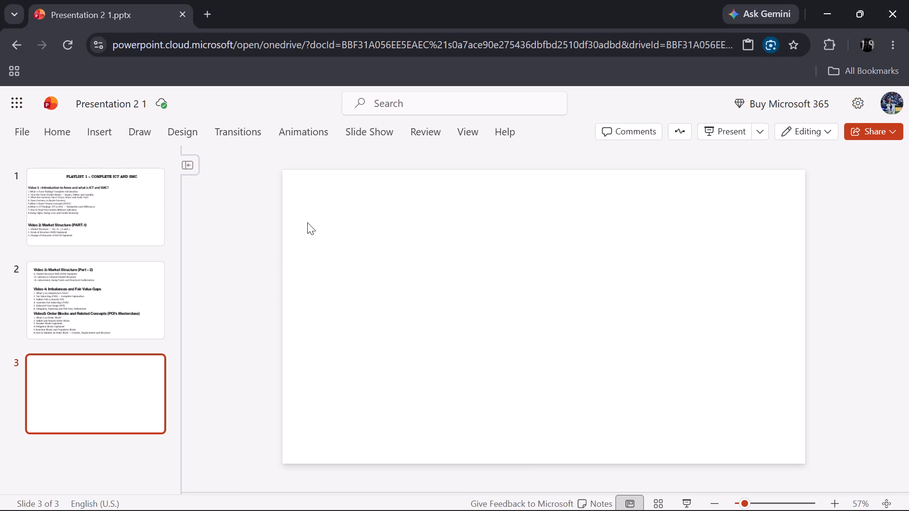
left_click(110, 133)
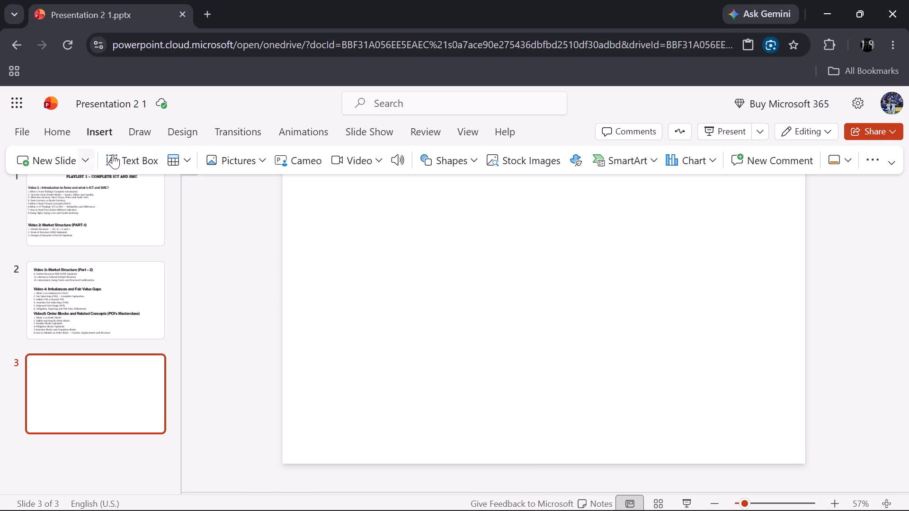
left_click(115, 153)
left_click(298, 210)
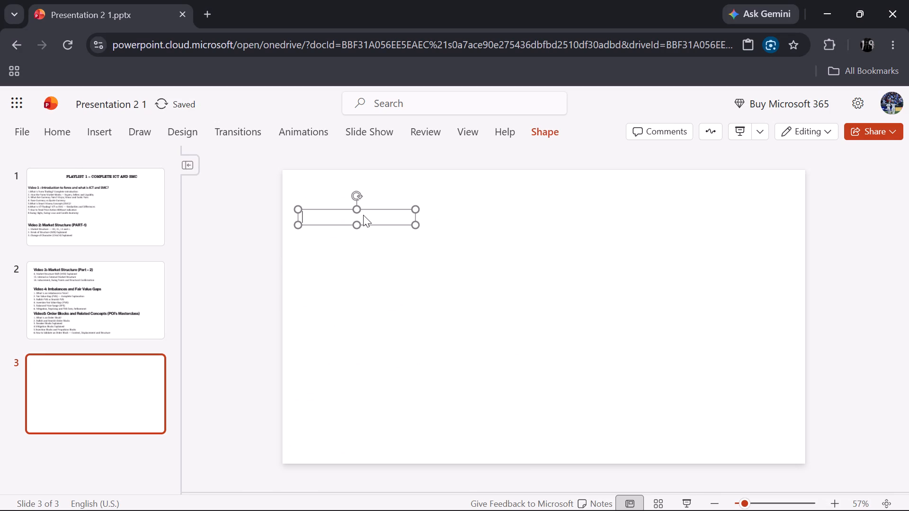
key("ctrl+v")
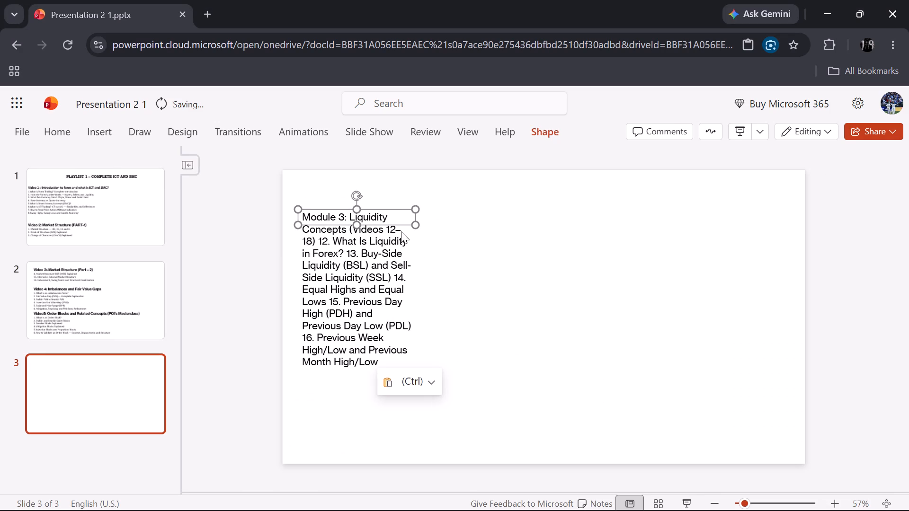
left_click_drag(417, 294, 671, 267)
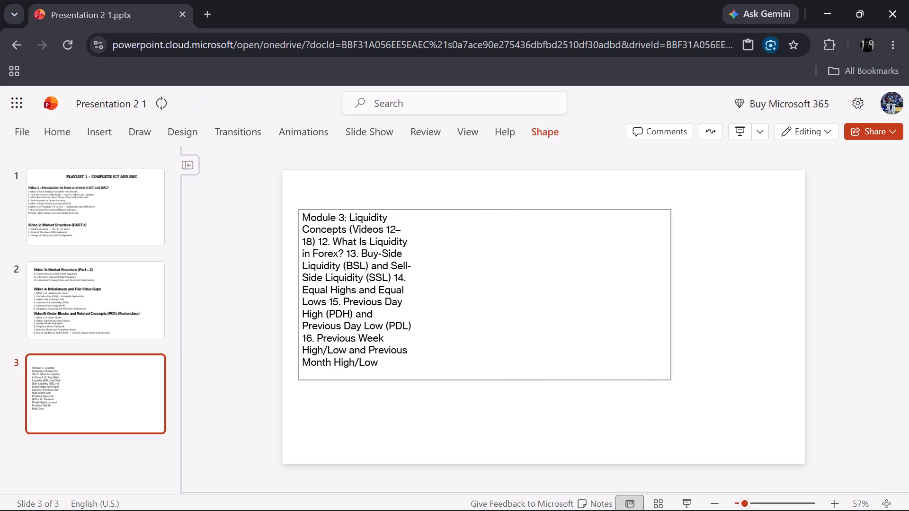
left_click_drag(671, 267, 693, 267)
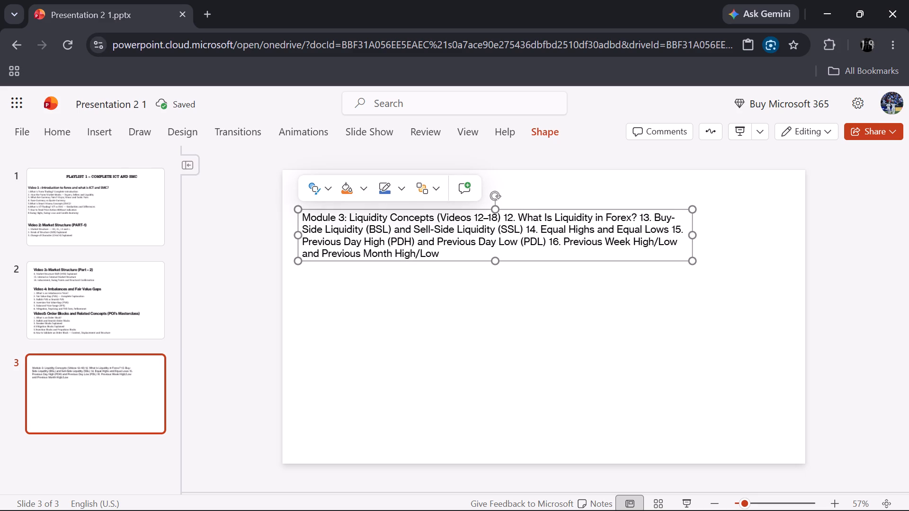
Break the pasted text so What Is Liquidity in Forex? (12) and Buy-Side Liquidity (13) each start a new line below the Module 3 heading.
left_click(501, 218)
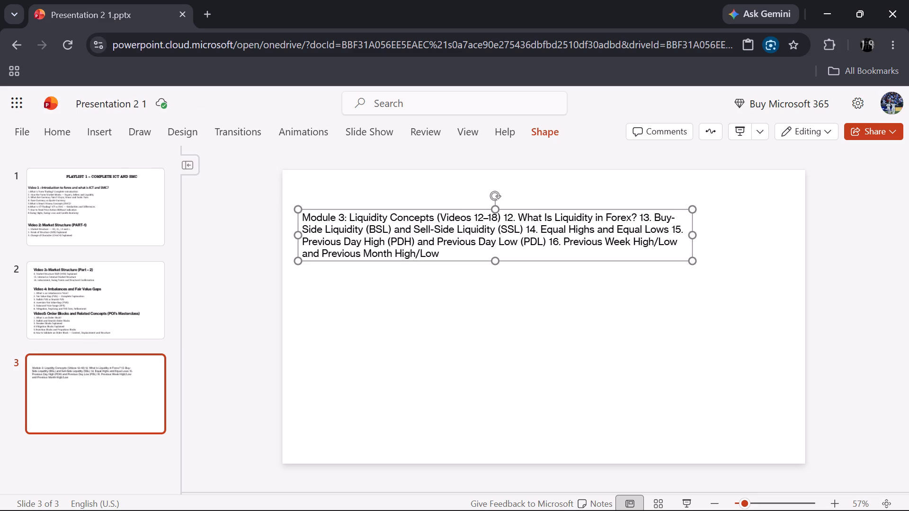
left_click(496, 311)
left_click(564, 497)
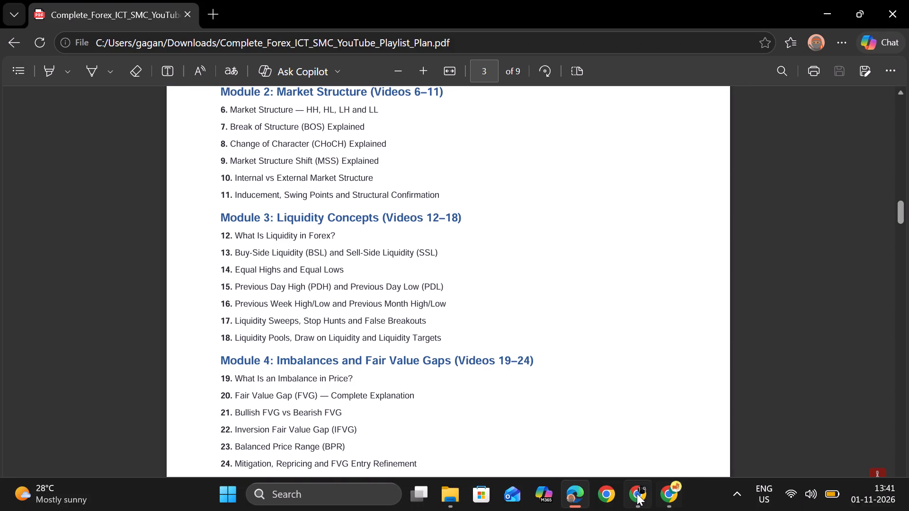
left_click(637, 493)
left_click(506, 216)
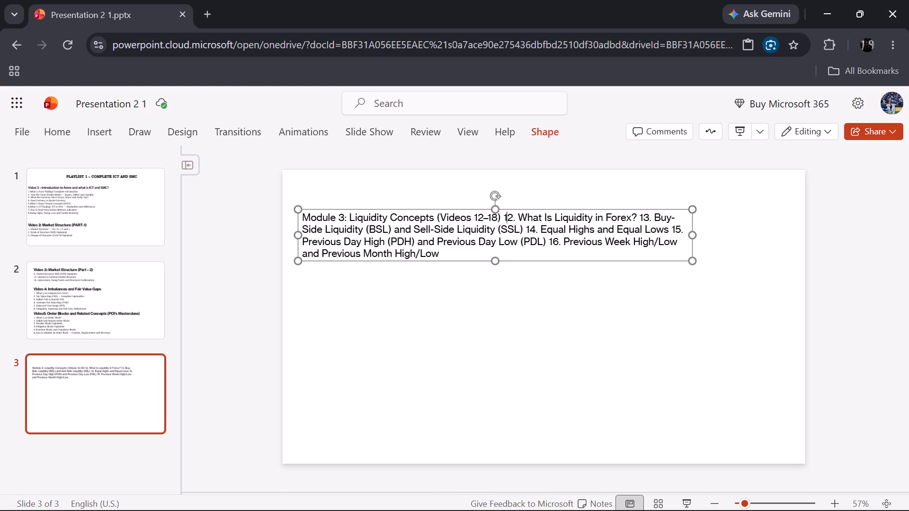
key("Left")
key("BackSpace")
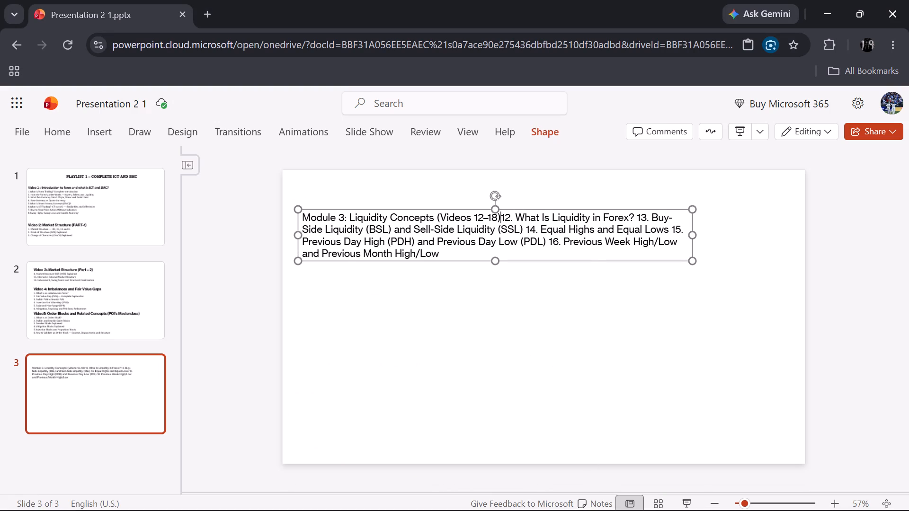
key("Return")
key("Right")
key("Right")
key("Right")
key("Right")
key("Right")
key("Right")
key("Right")
key("Right")
key("Right")
key("Right")
key("Right")
key("Right")
key("Right")
key("Right")
key("Right")
key("Right")
key("Right")
key("Right")
key("Right")
key("Right")
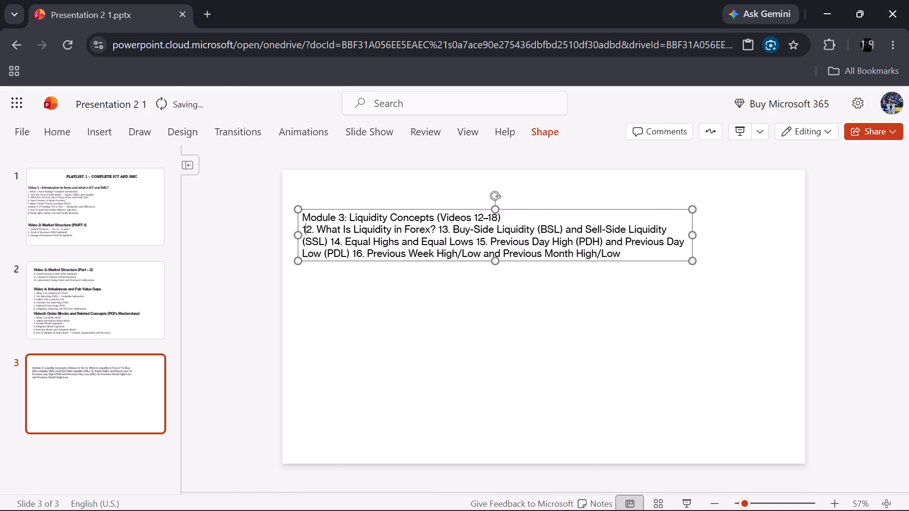
key("Right")
key("Right")
key("Right")
key("Right")
key("Right")
key("Right")
key("Right")
key("Return")
Start Equal Highs and Equal Lows (14) and Previous Day High (15) each on a new line.
key("Right")
key("Right")
key("Right")
key("Right")
key("Right")
key("Right")
key("Right")
key("Right")
key("Right")
key("Right")
key("Right")
key("Right")
key("Right")
key("Right")
key("Right")
key("Right")
key("Right")
key("Right")
key("Right")
key("Right")
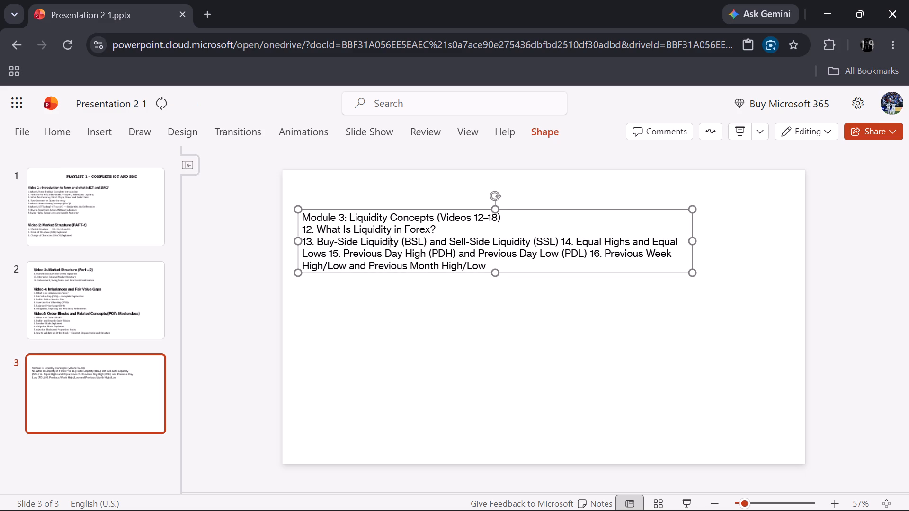
key("Right")
key("Right")
key("Right")
key("Right")
key("Right")
key("Return")
key("Right")
key("Right")
key("Right")
key("Right")
key("Right")
key("Right")
key("Right")
key("Right")
key("Right")
key("Right")
key("Right")
key("Right")
key("Right")
key("Right")
key("Right")
key("Right")
key("Right")
key("Right")
key("Right")
key("Right")
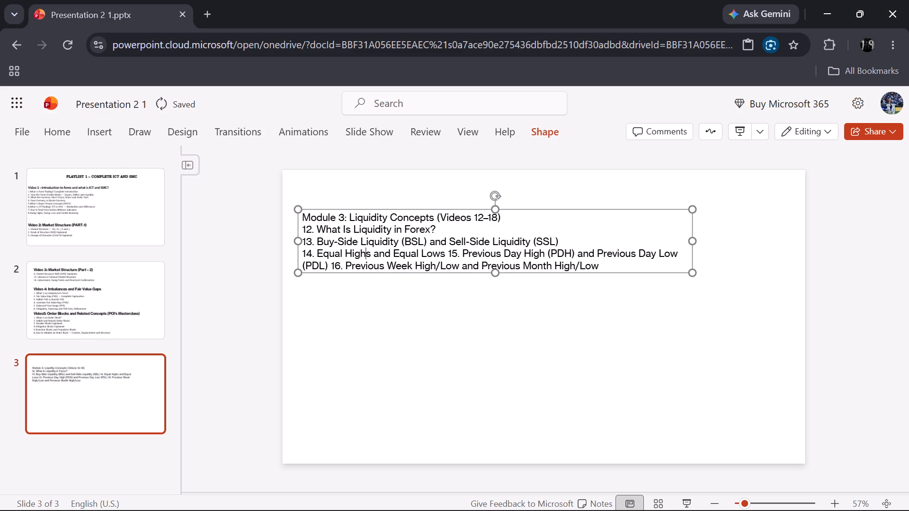
key("Left")
key("Return")
Move topic 16, Previous Week High/Low and Previous Month High/Low, onto its own line.
key("Right")
key("Right")
key("Right")
key("Right")
key("Right")
key("Right")
key("Right")
key("Right")
key("Right")
key("Right")
key("Right")
key("Right")
key("Right")
key("Right")
key("Right")
key("Right")
key("Right")
key("Right")
key("Right")
key("Right")
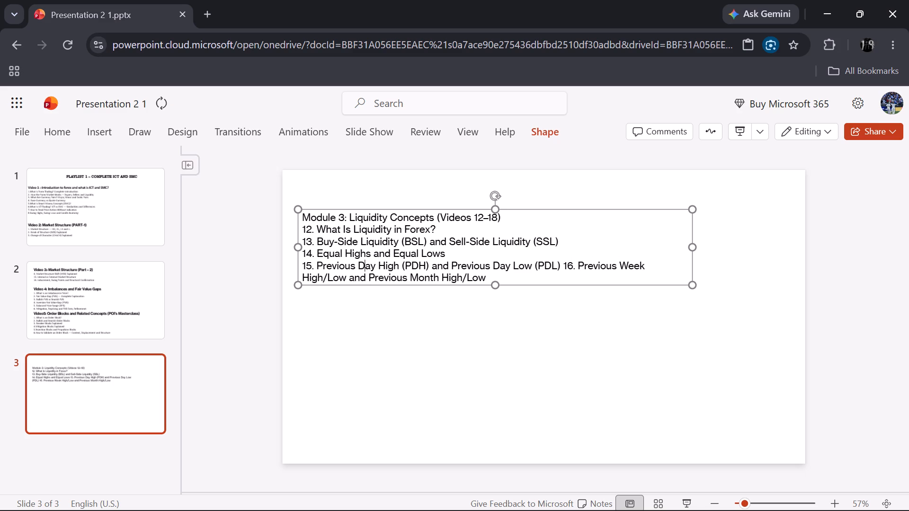
key("Right")
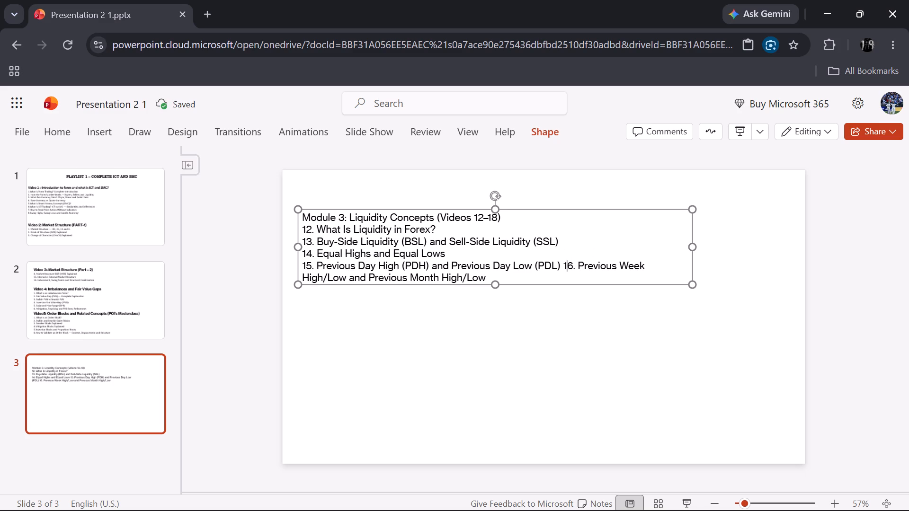
key("Left")
key("Return")
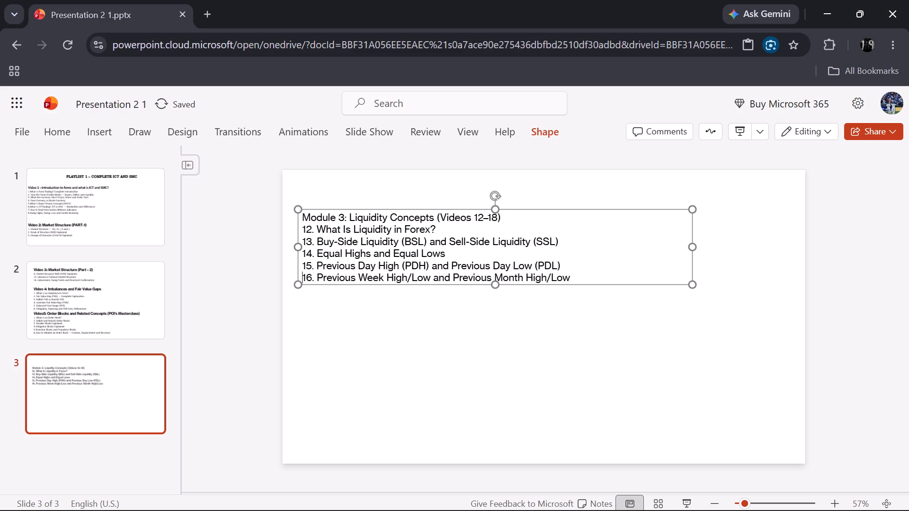
Remove Module 3 from the start of slide 3's Liquidity Concepts heading, keeping the colon.
left_click(334, 220)
key("BackSpace")
key("BackSpace")
key("BackSpace")
key("BackSpace")
key("BackSpace")
key("BackSpace")
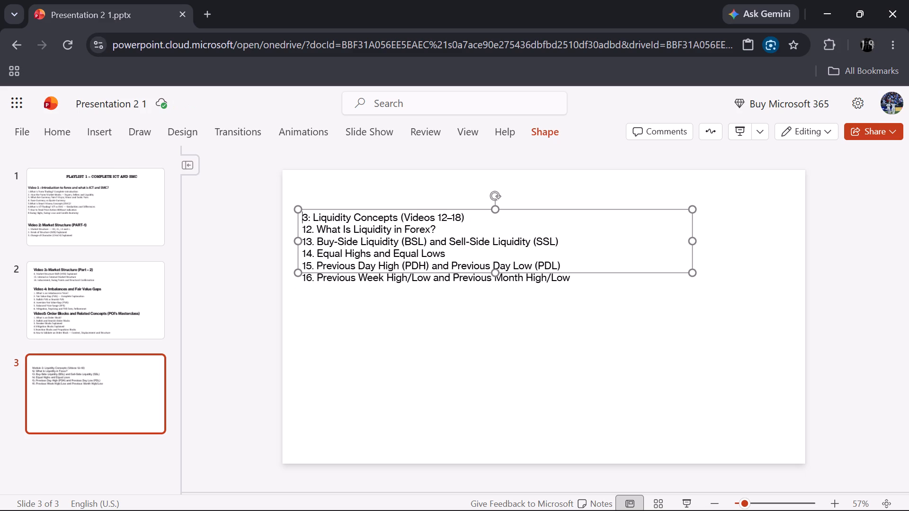
key("Right")
key("Right")
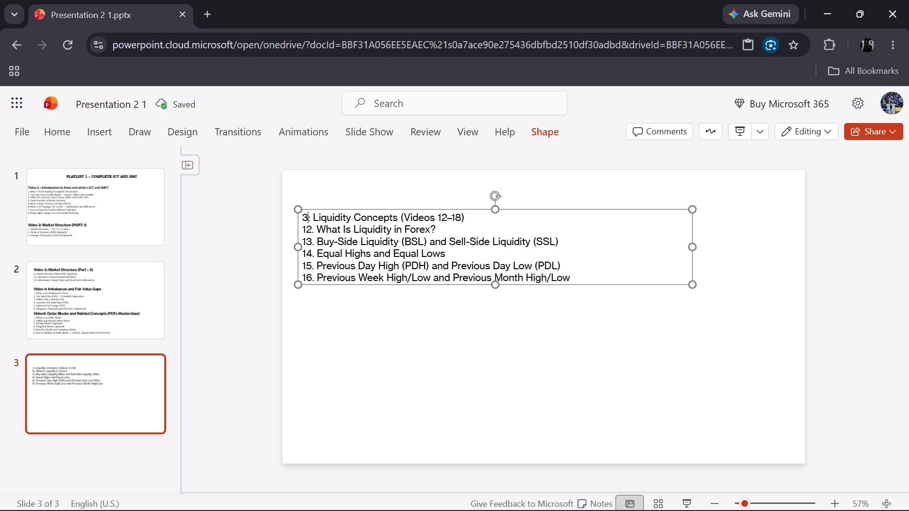
key("BackSpace")
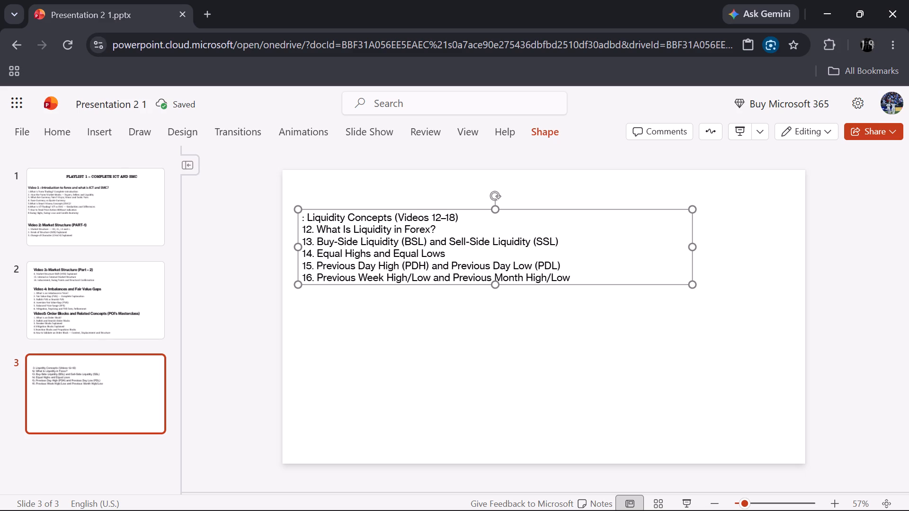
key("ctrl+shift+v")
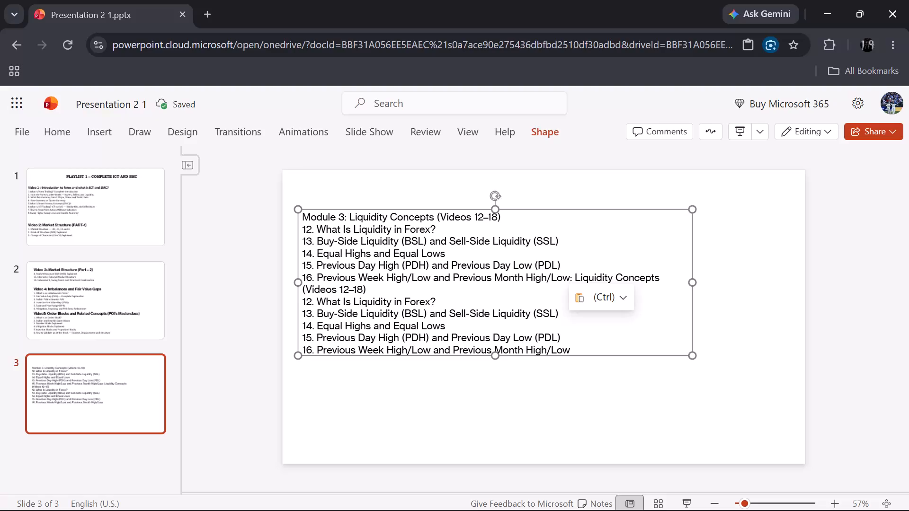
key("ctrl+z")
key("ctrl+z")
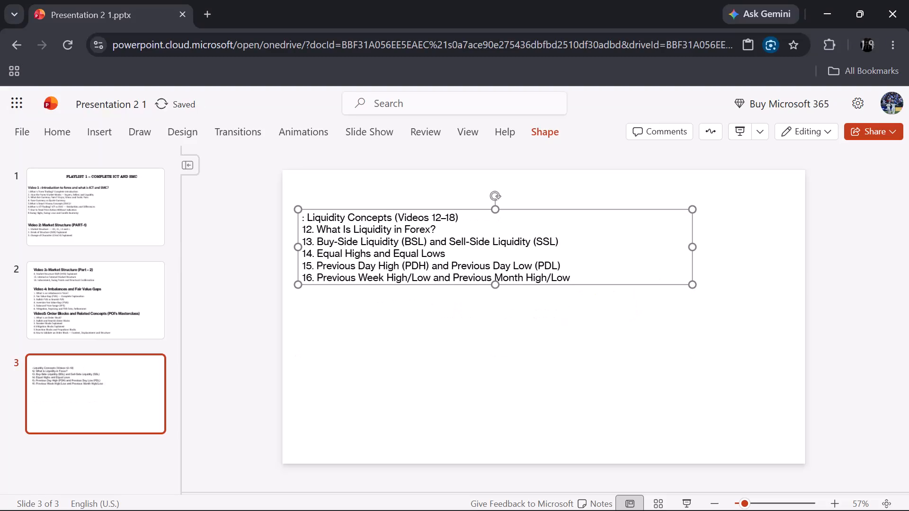
Add Video 6 before the colon at the start of the Liquidity Concepts heading.
key("shift+v")
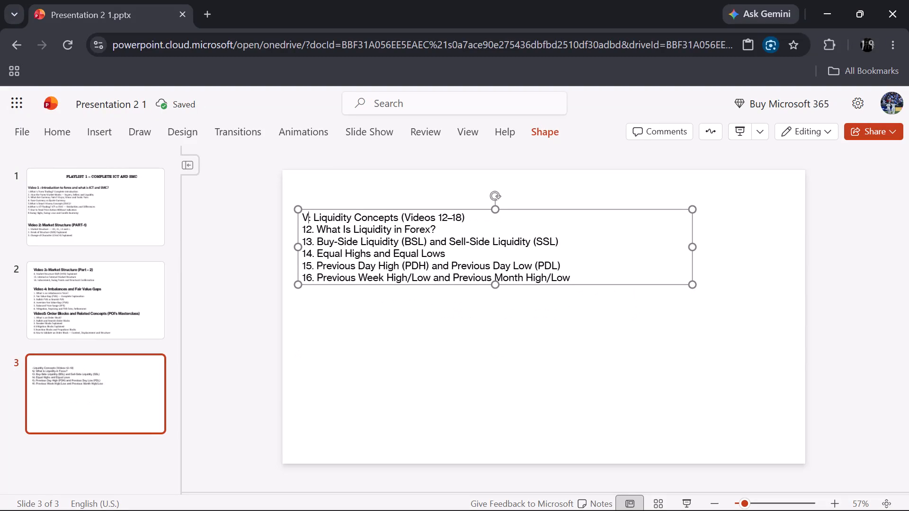
type("ideo")
key("space")
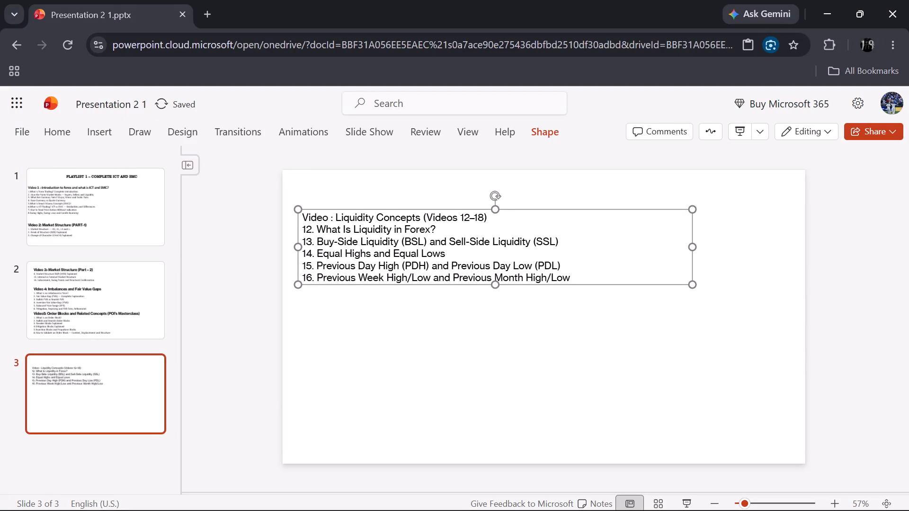
key("6")
Replace the Videos 12–18 text inside the heading's parentheses with Part 1.
key("Right")
key("Right")
key("Right")
key("Right")
key("Right")
key("Right")
key("Right")
key("Right")
key("Right")
key("Right")
key("Right")
key("Right")
key("Right")
key("Right")
key("Right")
key("Right")
key("Right")
key("Right")
key("Right")
key("Right")
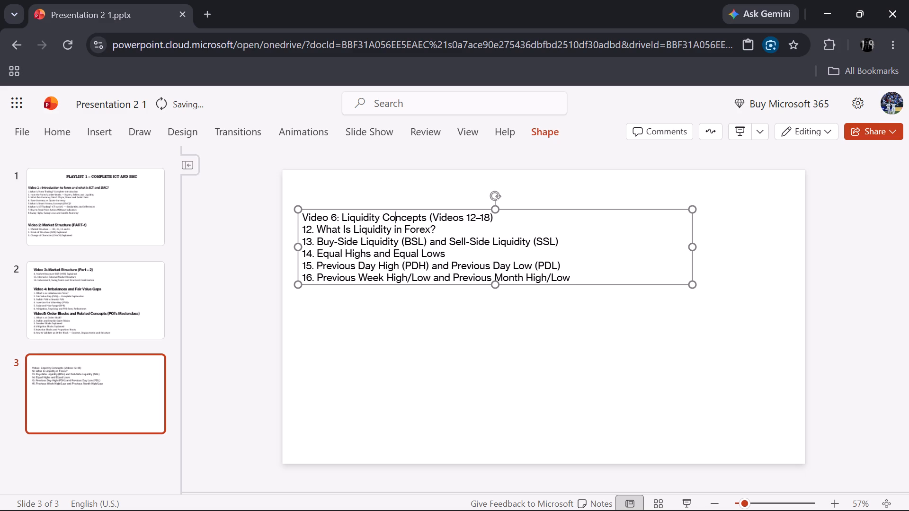
key("Right")
key("Right")
key("BackSpace")
key("BackSpace")
key("BackSpace")
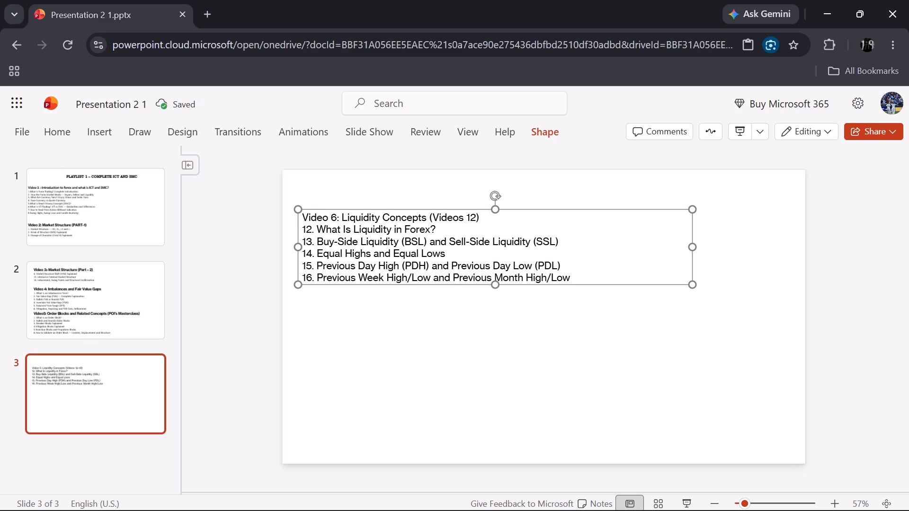
key("BackSpace")
key("BackSpace")
key("BackSpace")
key("BackSpace")
key("BackSpace")
key("BackSpace")
key("BackSpace")
key("BackSpace")
key("BackSpace")
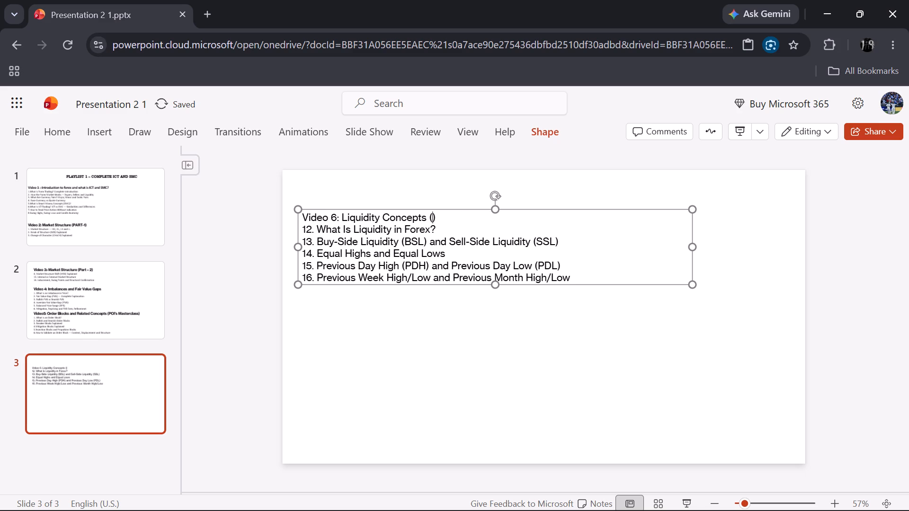
type("Part 1")
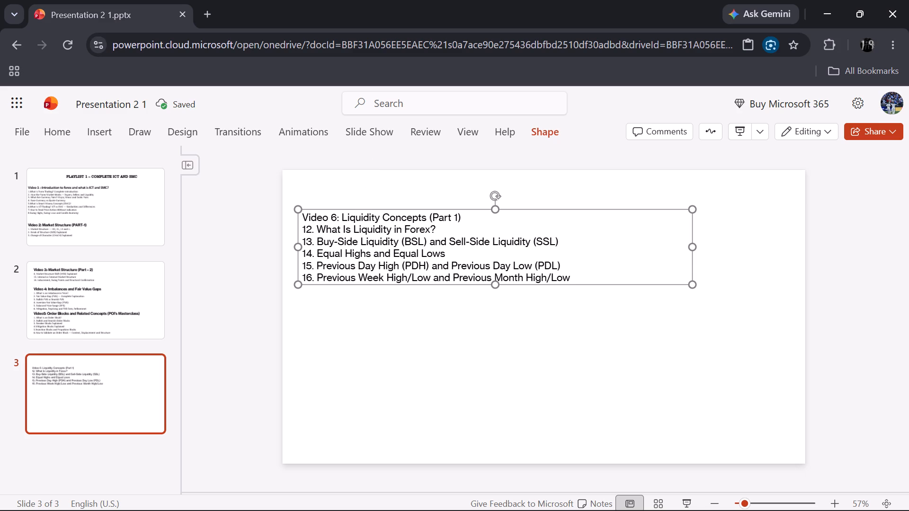
Renumber What Is Liquidity in Forex? as 1 and Buy-Side Liquidity and Sell-Side Liquidity as 2.
left_click(310, 230)
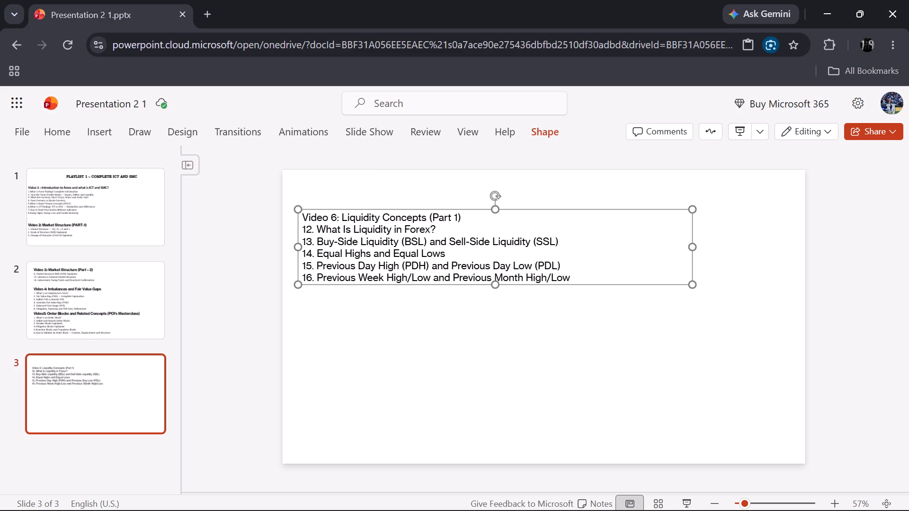
key("BackSpace")
key("BackSpace")
key("1")
key("Down")
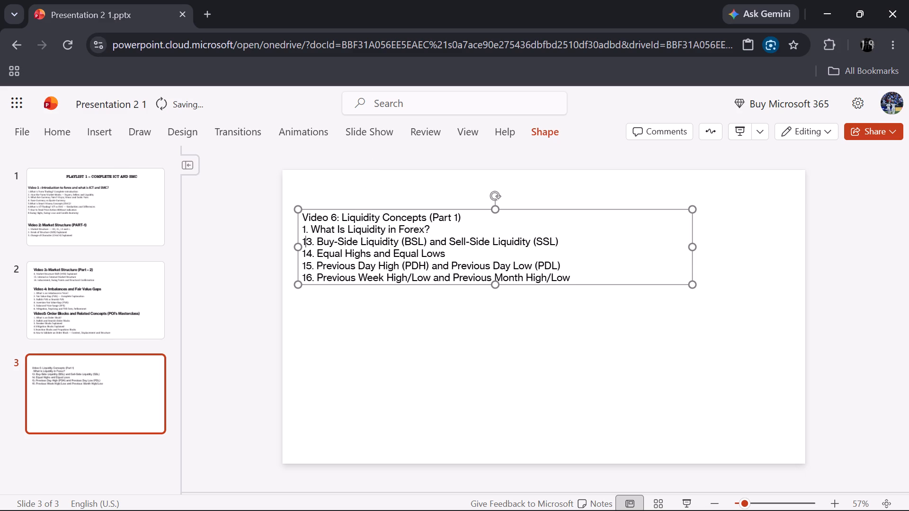
key("Right")
key("Right")
key("Left")
key("BackSpace")
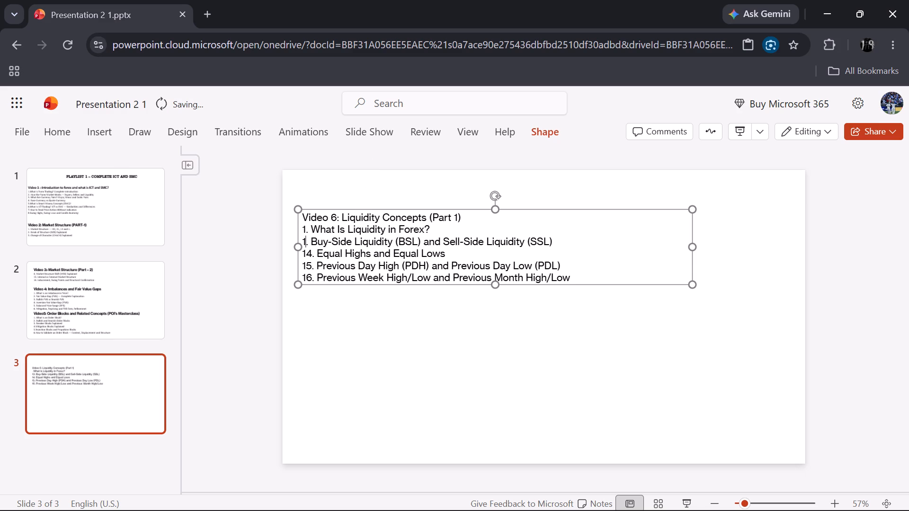
key("BackSpace")
key("2")
Renumber Equal Highs and Equal Lows as 3, removing the space after its period.
key("Down")
key("Right")
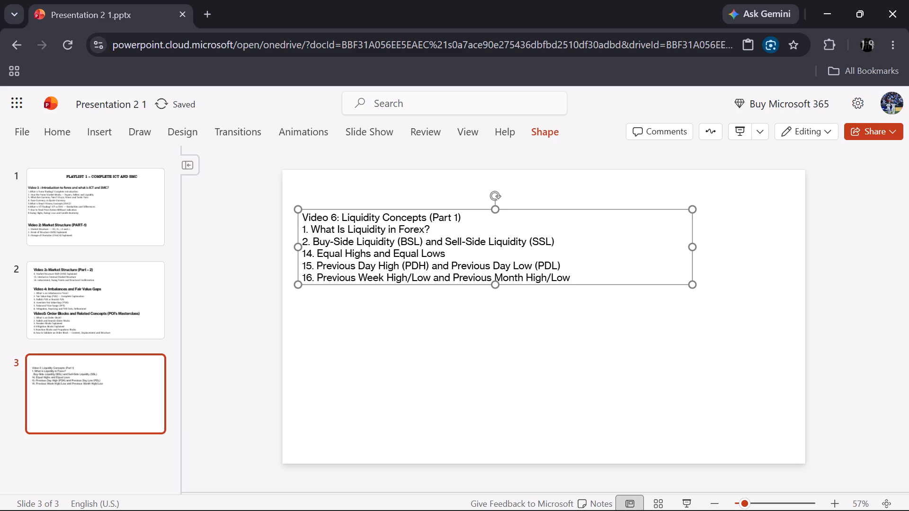
key("Right")
key("Right")
key("BackSpace")
key("Left")
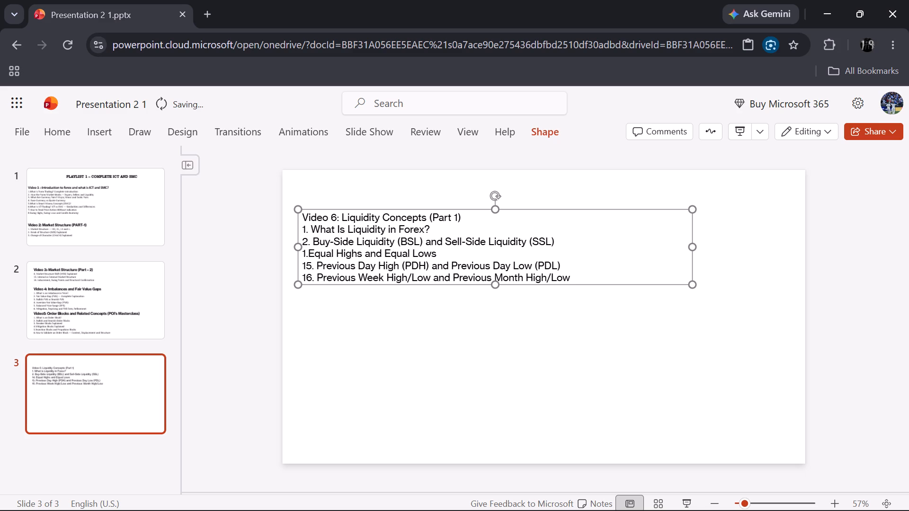
key("BackSpace")
key("BackSpace")
key("3")
Renumber Previous Day High and Previous Day Low as 4, removing the space after its period.
key("Down")
key("Right")
key("Right")
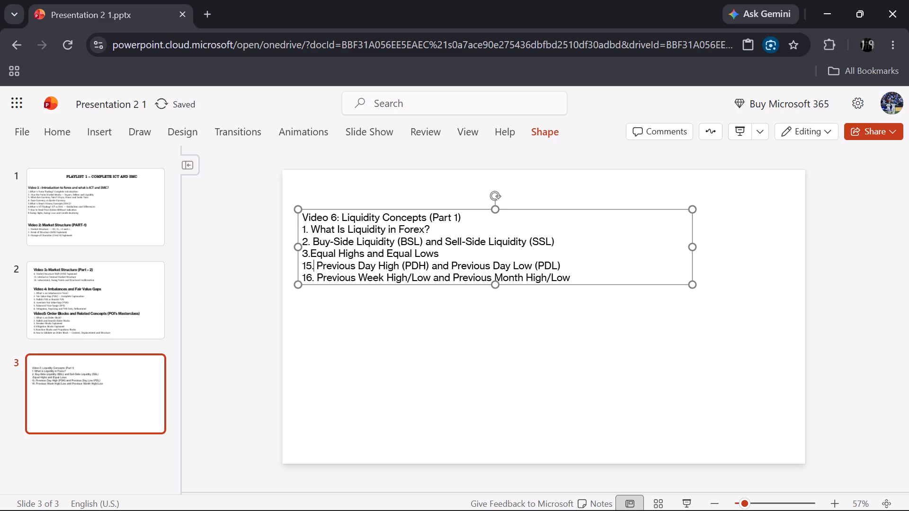
key("Right")
key("BackSpace")
key("Left")
key("BackSpace")
key("BackSpace")
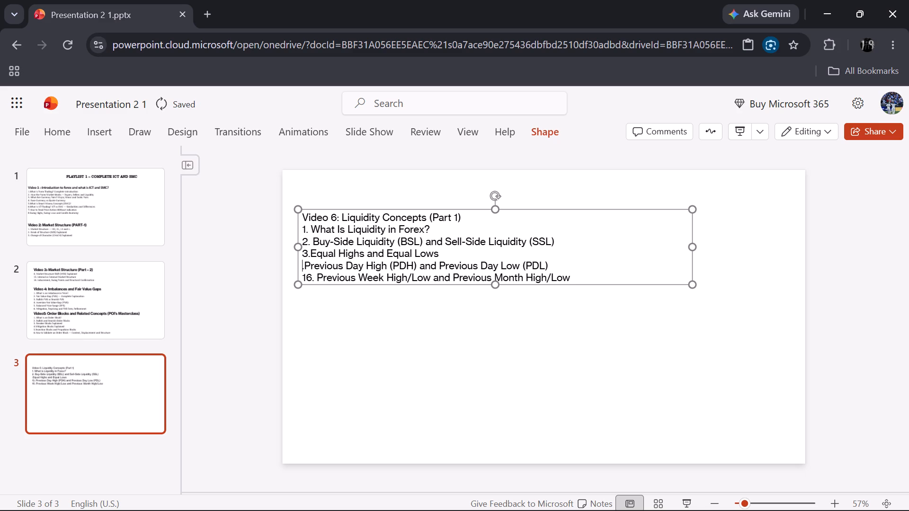
key("4")
Renumber Previous Week High/Low and Previous Month High/Low as 5 without a space after the period, and leave the text box.
key("Down")
key("Right")
key("Right")
key("Right")
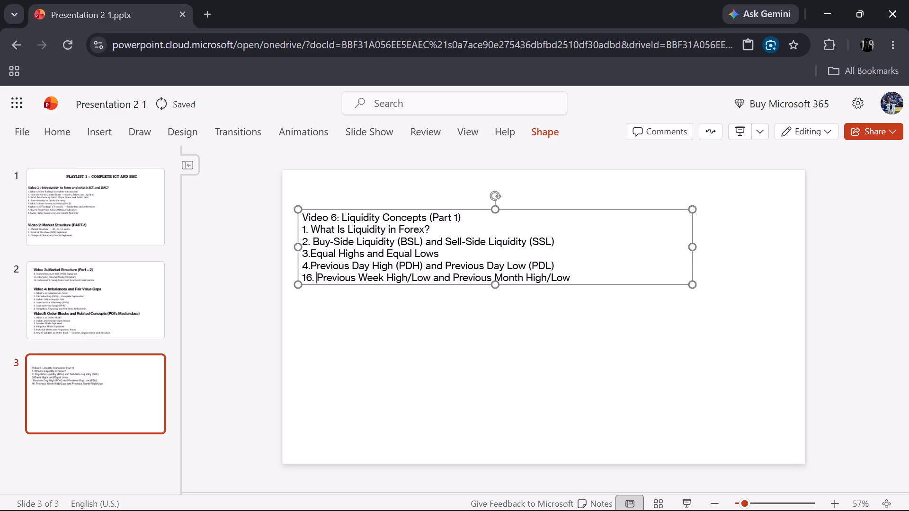
key("BackSpace")
key("Left")
key("BackSpace")
key("BackSpace")
key("5")
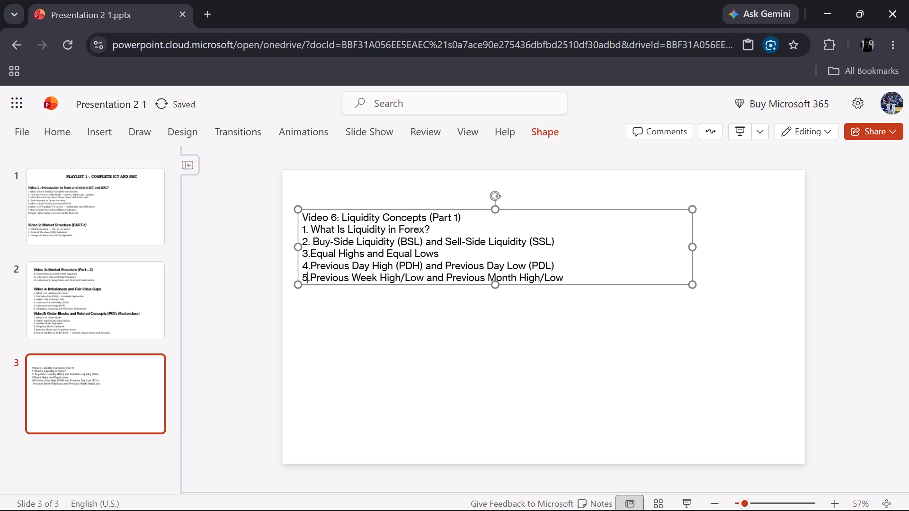
left_click(323, 308)
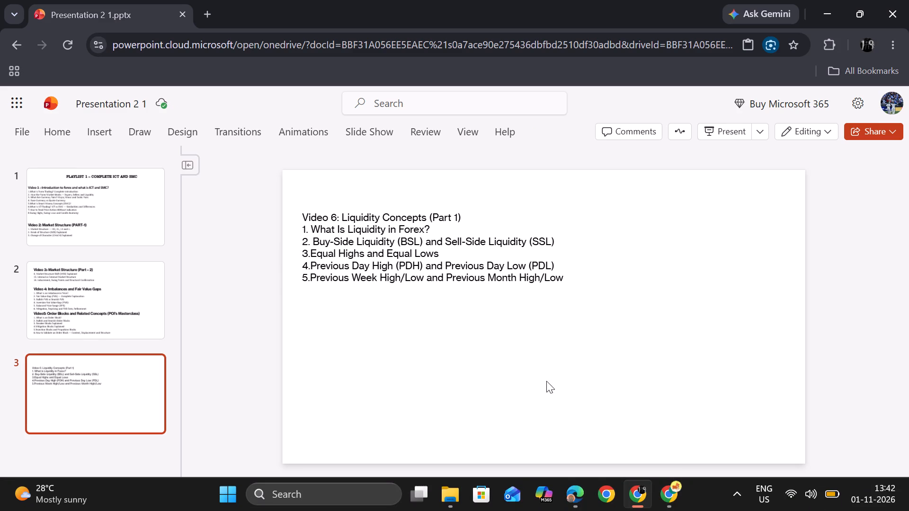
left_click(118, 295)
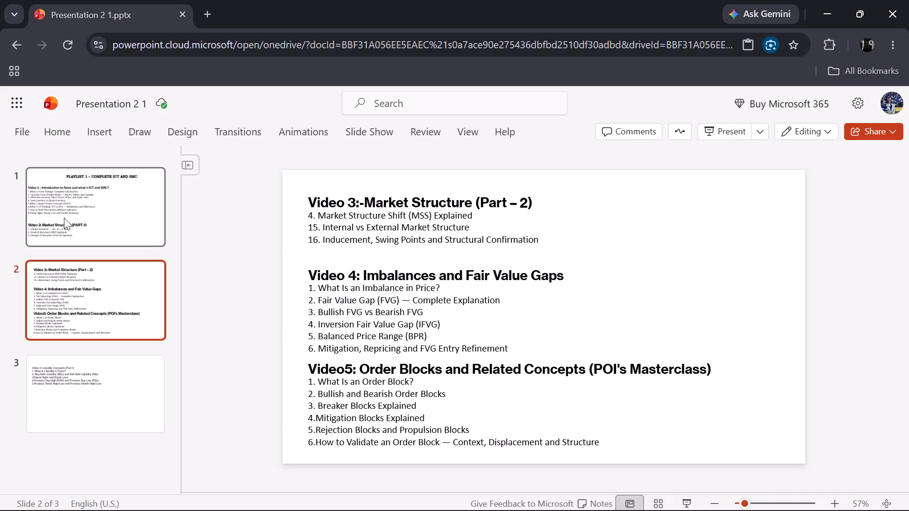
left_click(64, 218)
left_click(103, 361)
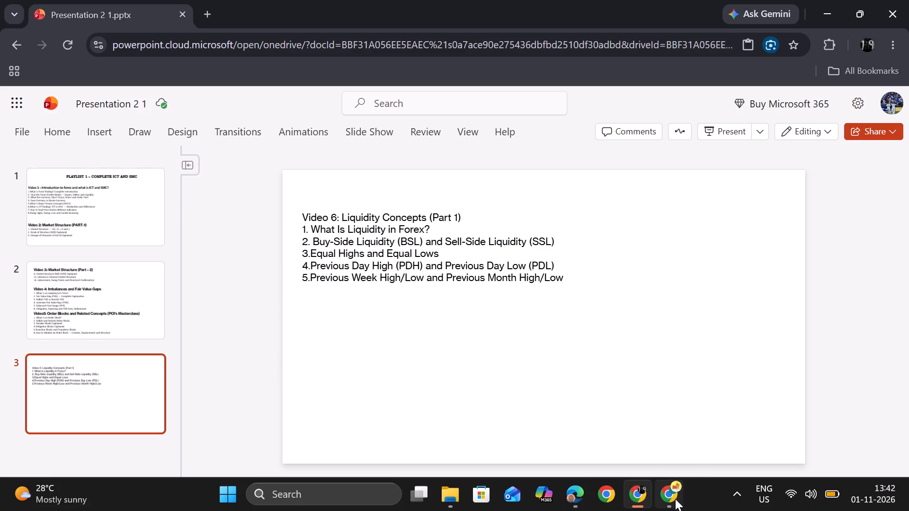
Switch to the playlist plan PDF in Edge and copy Module 3's topics 17 and 18, Liquidity Sweeps and Liquidity Pools.
left_click(637, 500)
left_click(637, 500)
left_click(564, 502)
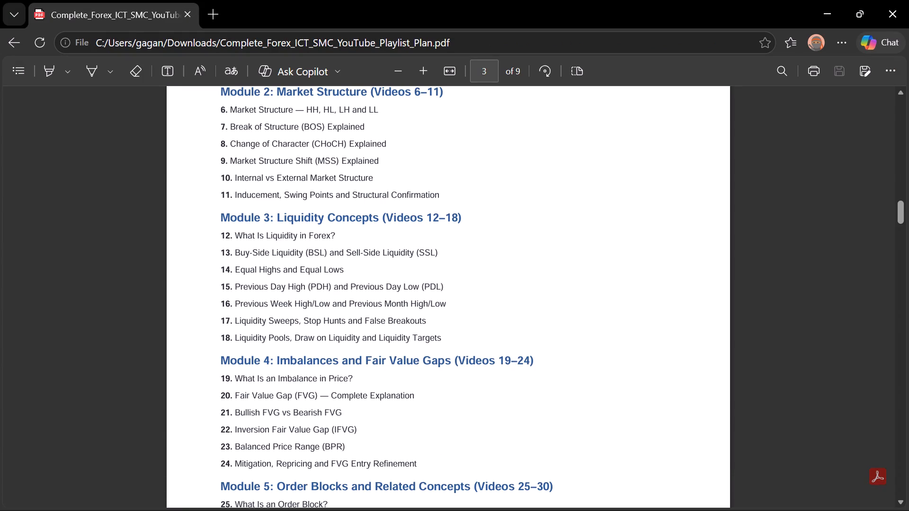
left_click_drag(429, 339, 221, 329)
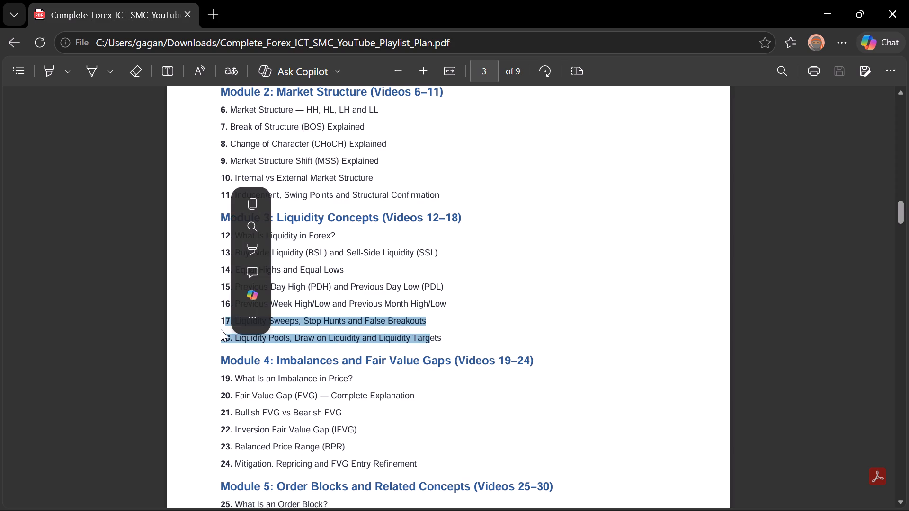
key("ctrl+c")
left_click(551, 318)
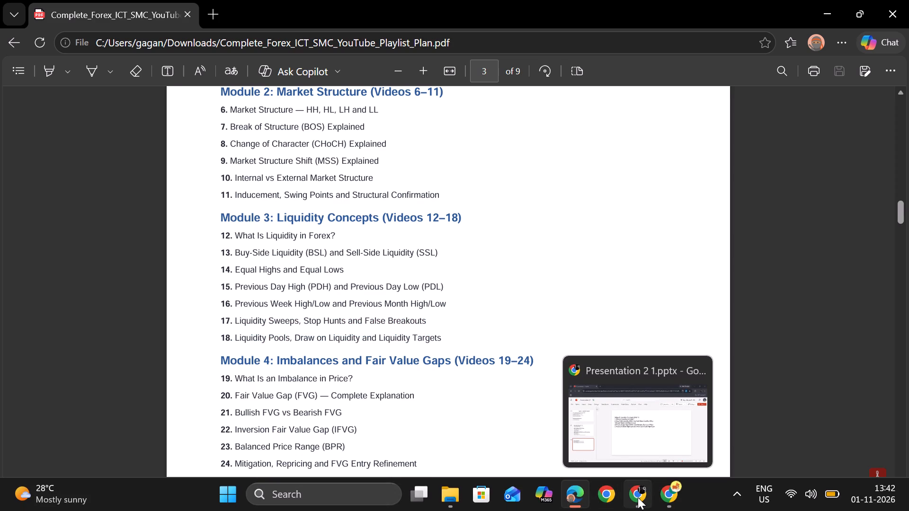
Back in the PowerPoint presentation, paste the copied topics into a new text box below slide 3's Video 6 list and widen the box.
left_click(638, 497)
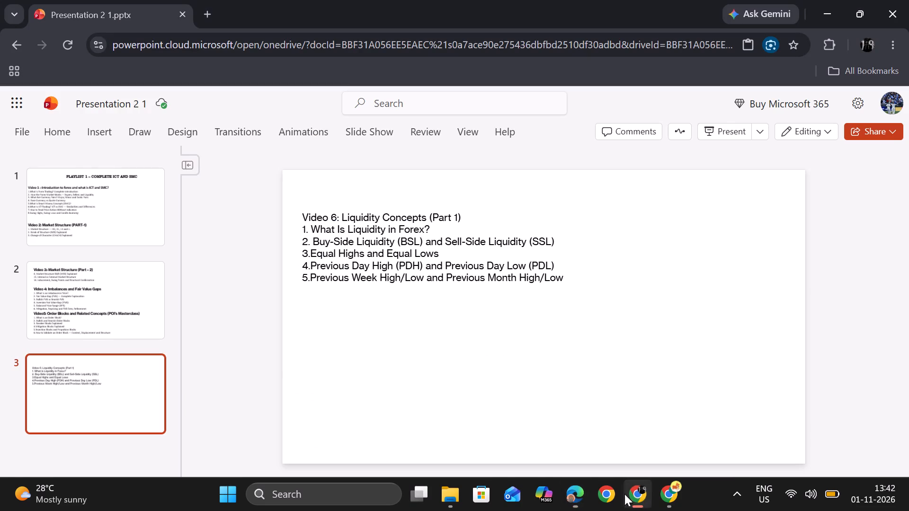
left_click(87, 139)
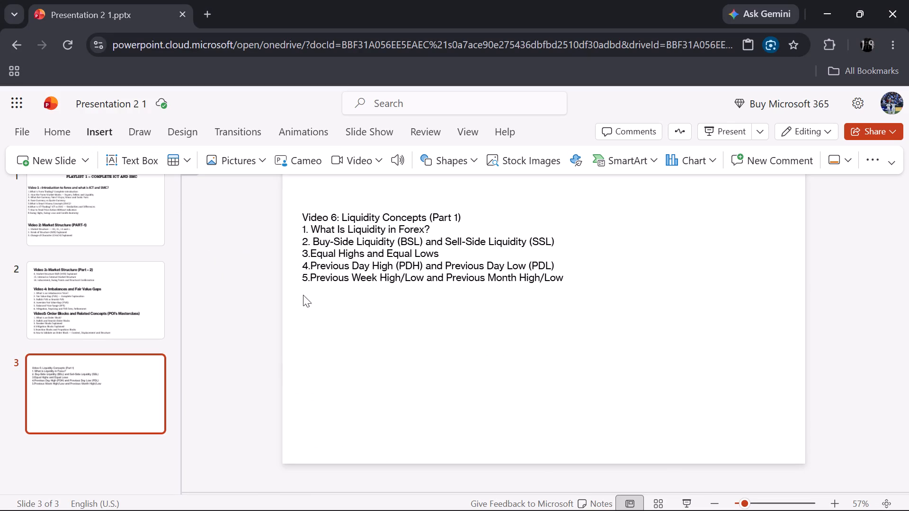
left_click(327, 313)
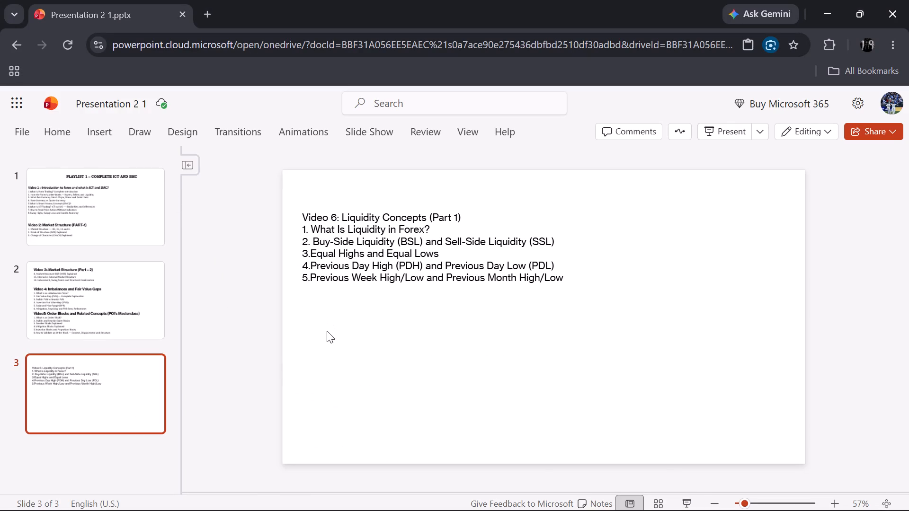
left_click(102, 132)
left_click(128, 159)
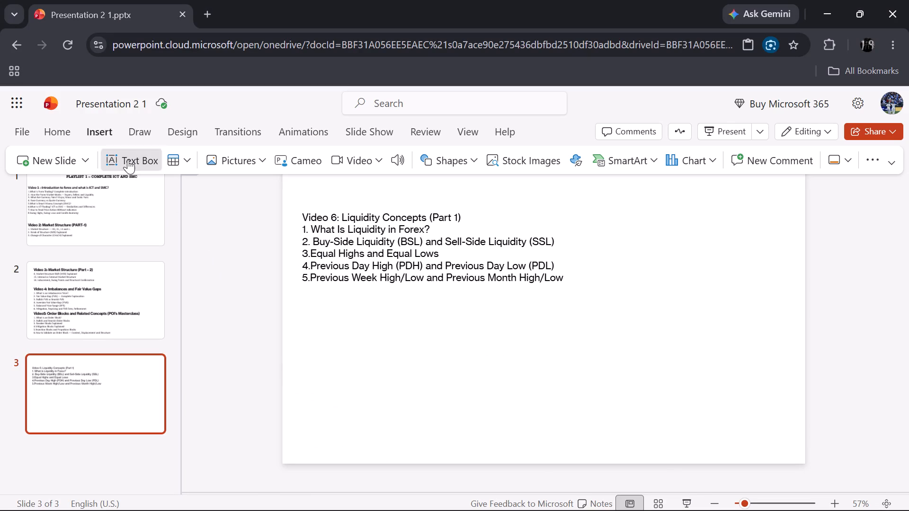
left_click(323, 329)
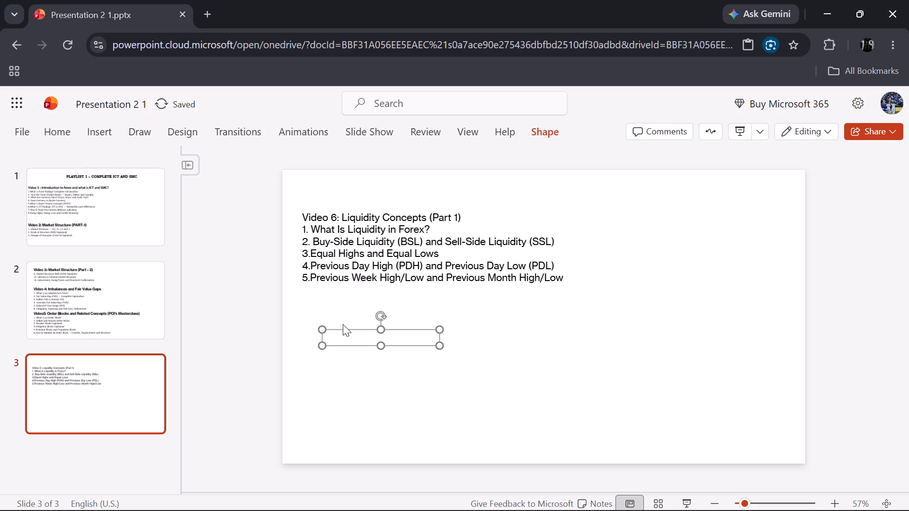
key("ctrl+v")
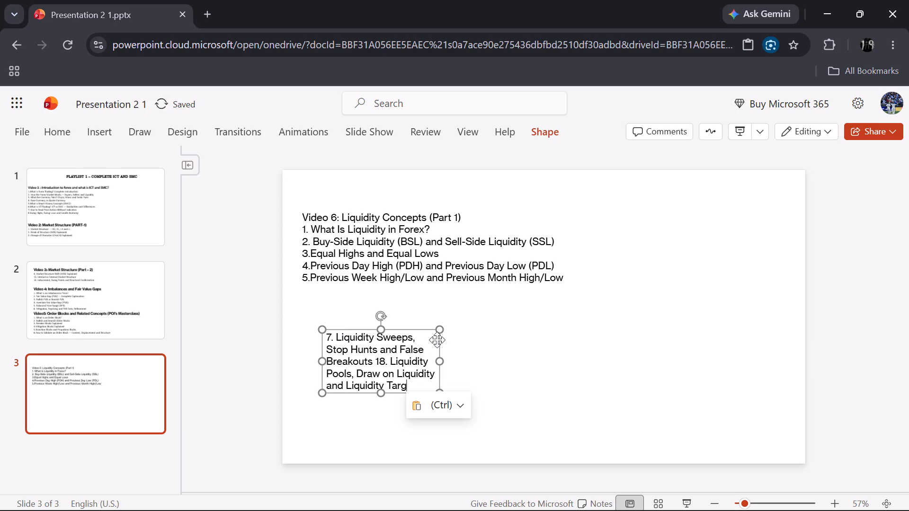
left_click_drag(439, 362, 573, 369)
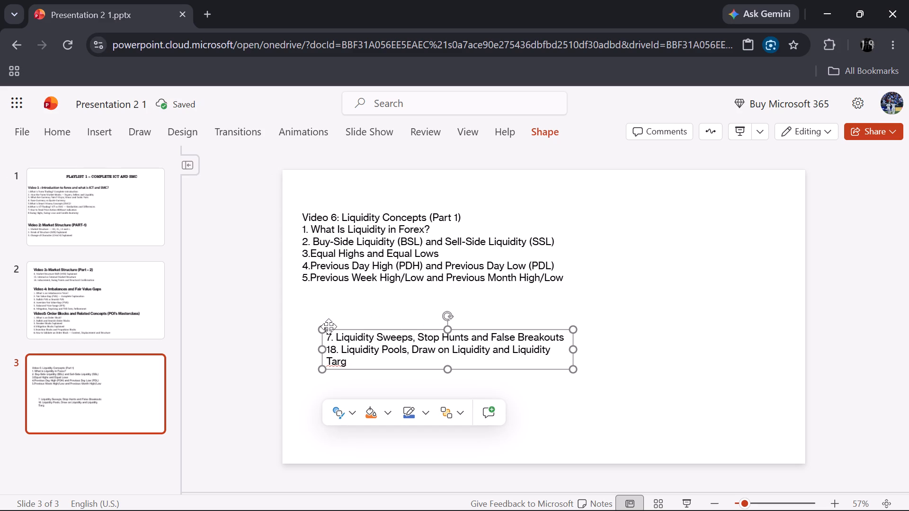
left_click(321, 354)
left_click_drag(295, 312, 300, 309)
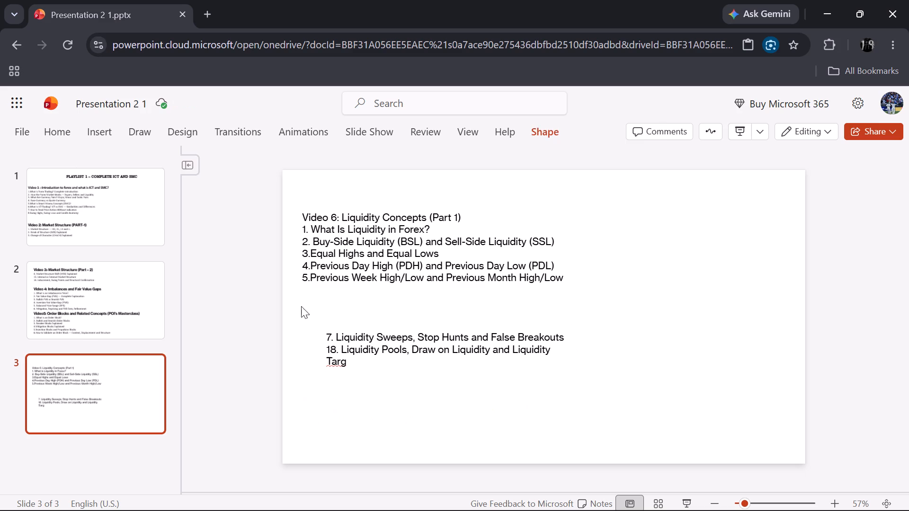
Copy the Video 6: Liquidity Concepts (Part 1) heading and paste it above the Liquidity Sweeps topic in the lower text box.
left_click_drag(462, 217, 311, 222)
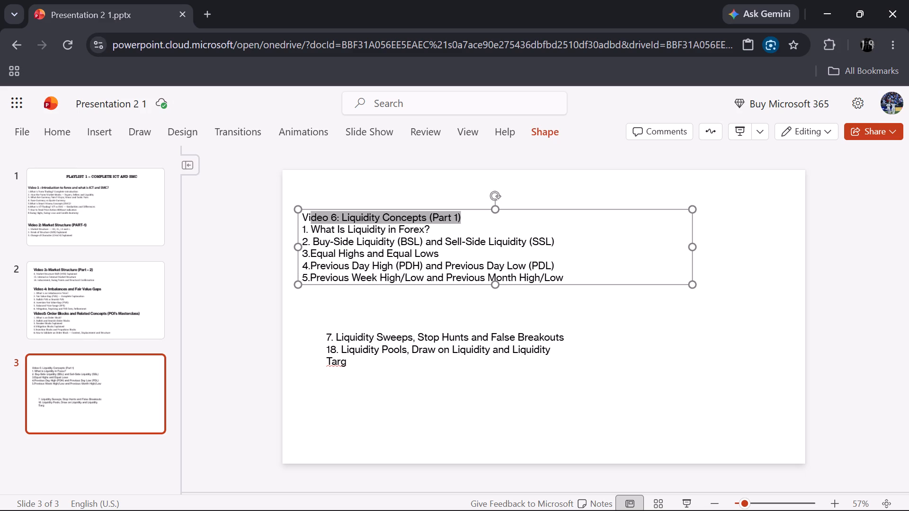
left_click_drag(311, 222, 302, 217)
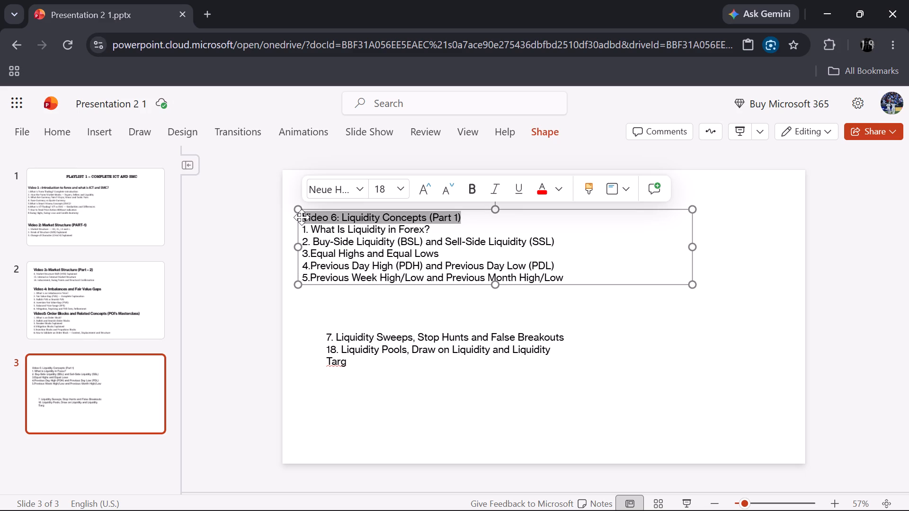
key("ctrl+c")
left_click(409, 336)
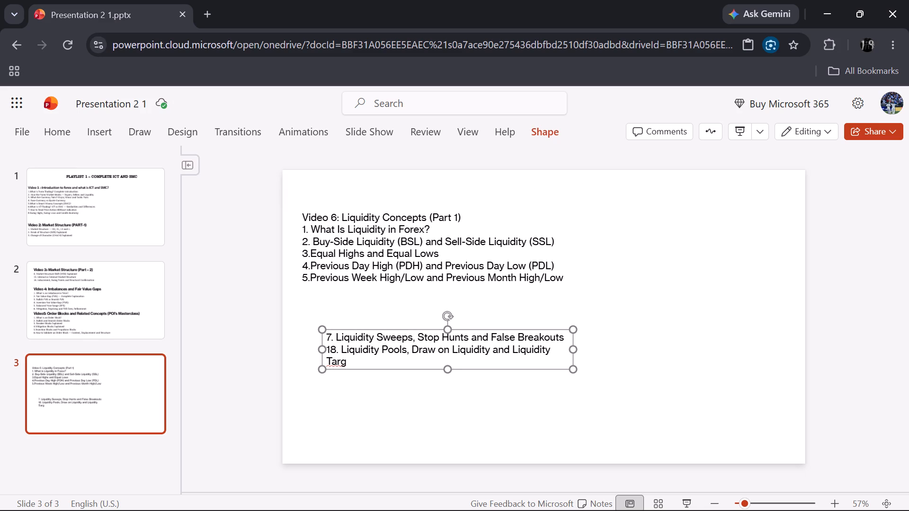
left_click(327, 335)
key("ctrl+c")
key("ctrl+v")
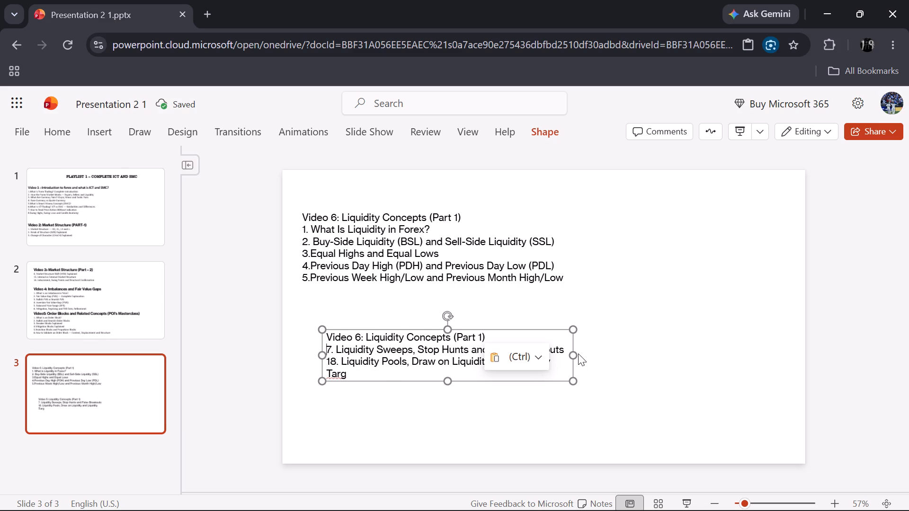
Widen the lower text box and move it directly below the Video 6 list, aligned with that list's left edge.
left_click_drag(571, 352, 628, 356)
left_click(582, 299)
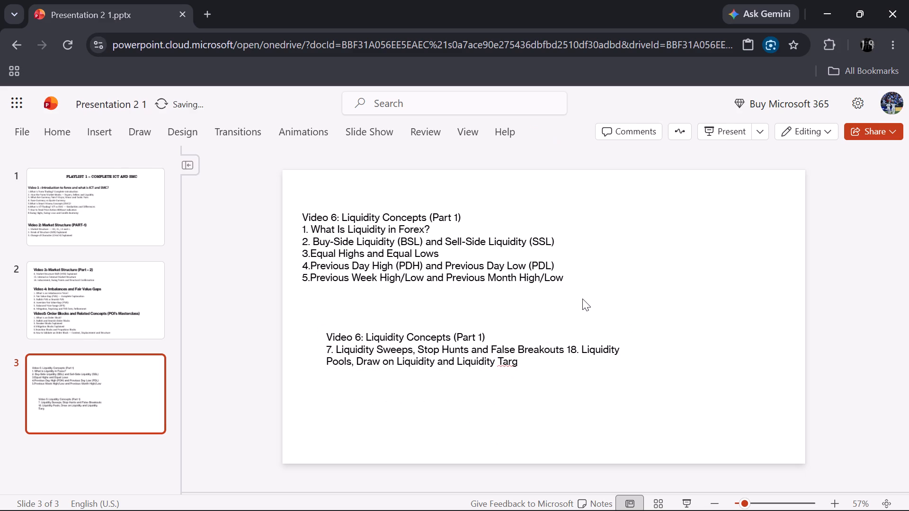
left_click_drag(344, 355, 315, 342)
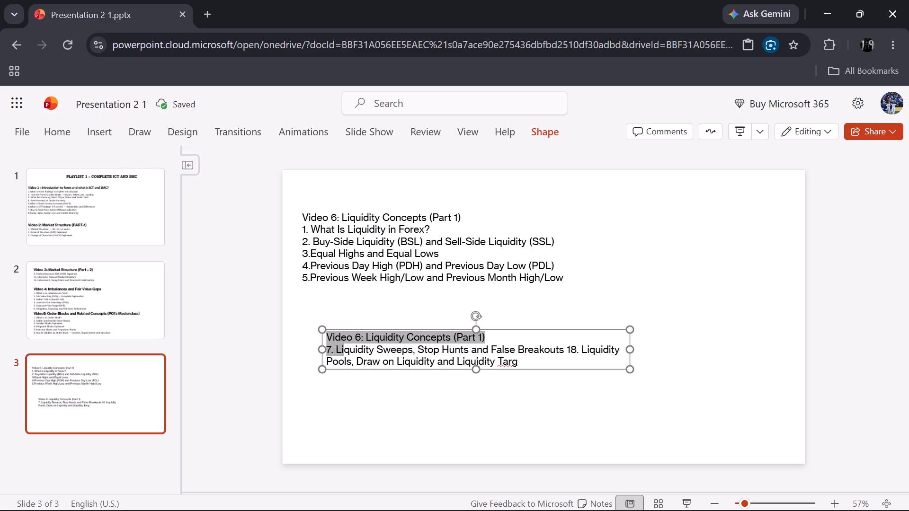
left_click(297, 332)
left_click_drag(508, 333, 485, 322)
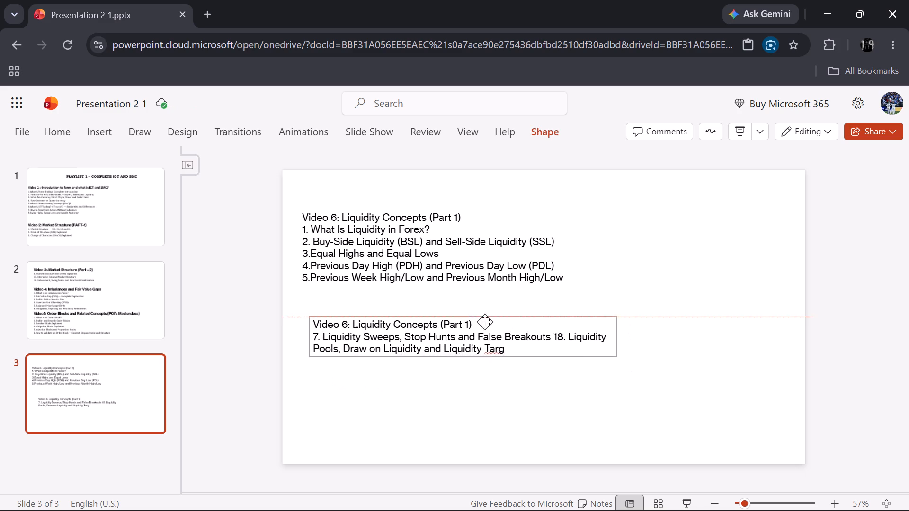
left_click_drag(485, 322, 483, 296)
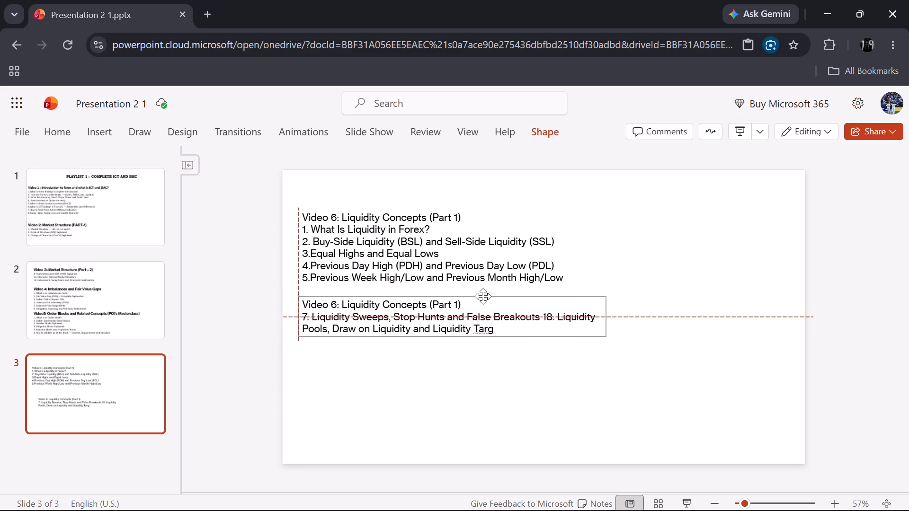
left_click(472, 395)
Change the pasted heading in the lower text box to Video 7: Liquidity Concepts (Part 2).
left_click(338, 306)
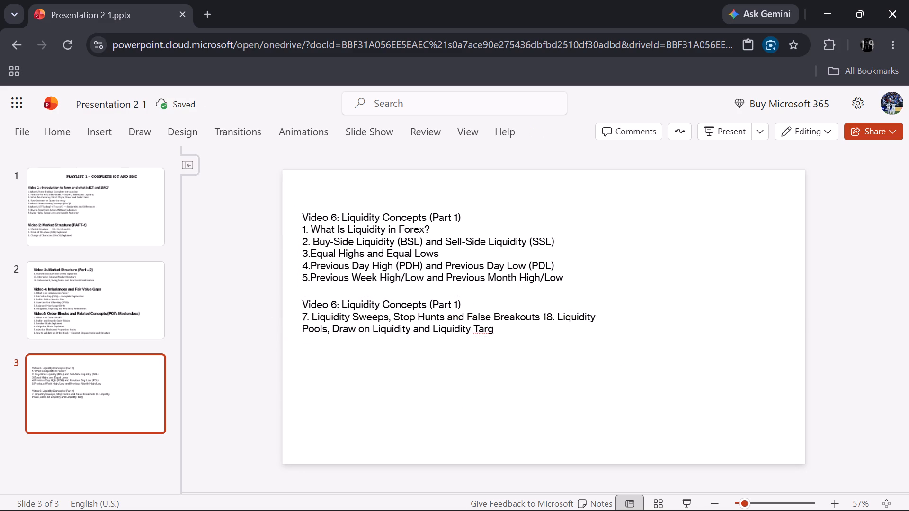
key("BackSpace")
key("shift+ampersand")
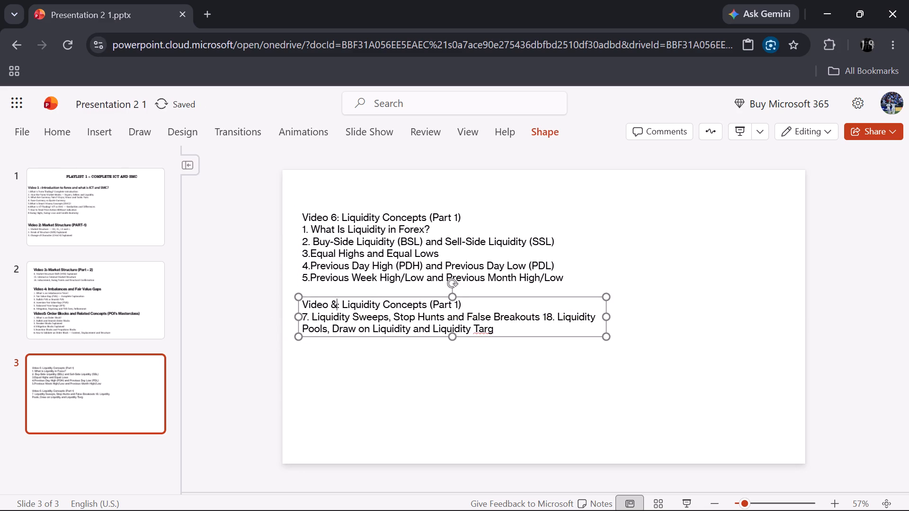
key("w")
key("BackSpace")
key("BackSpace")
key("7")
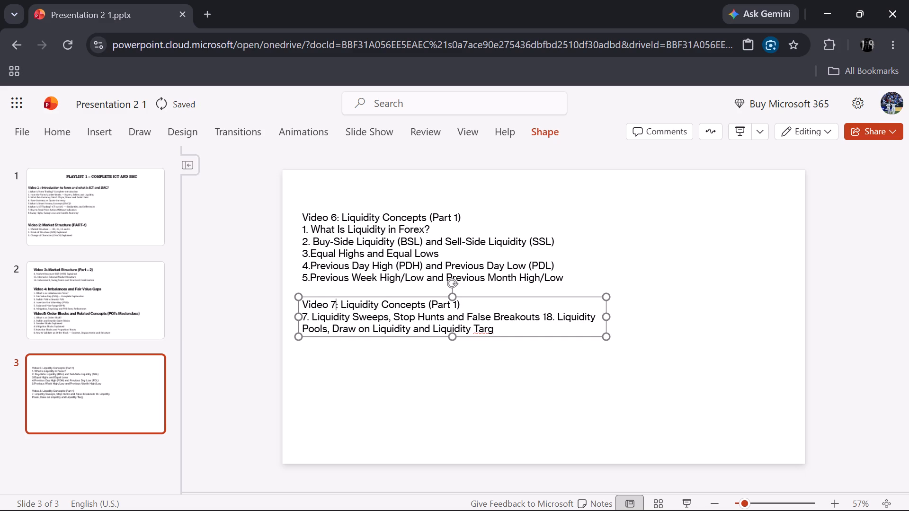
left_click(455, 307)
key("BackSpace")
key("2")
left_click(498, 358)
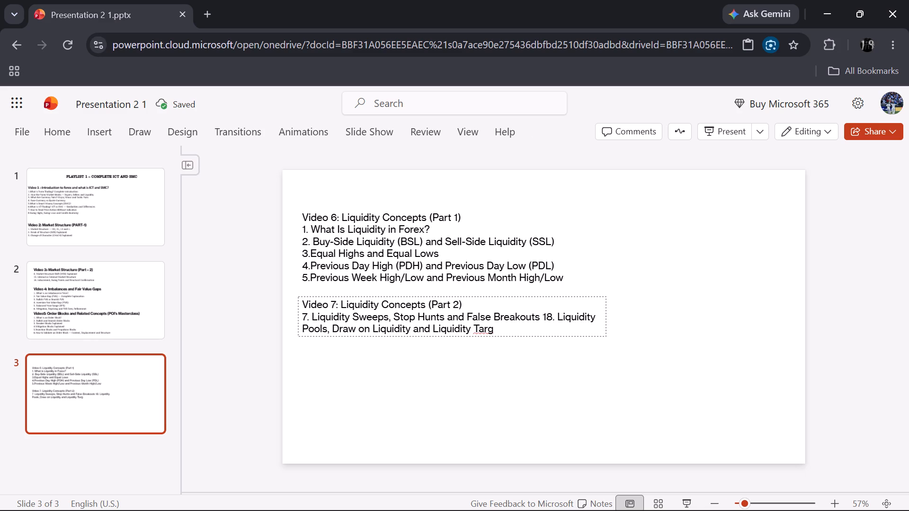
Put the Liquidity Pools topic on its own line, removing its leading space and the space after 18.
left_click(539, 318)
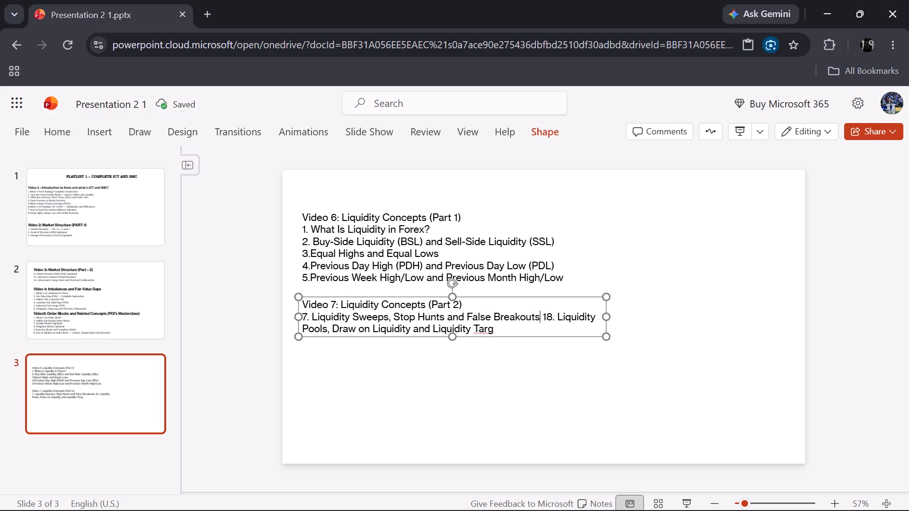
key("Return")
key("Right")
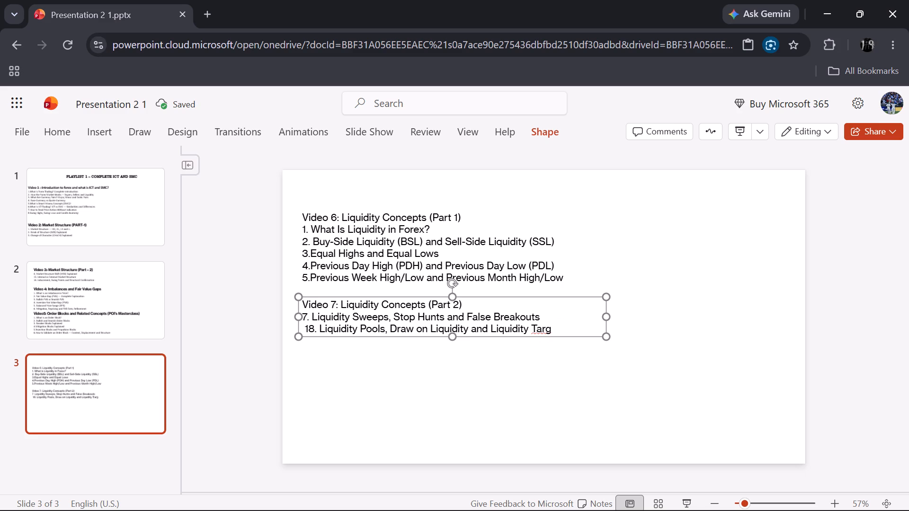
key("BackSpace")
key("Right")
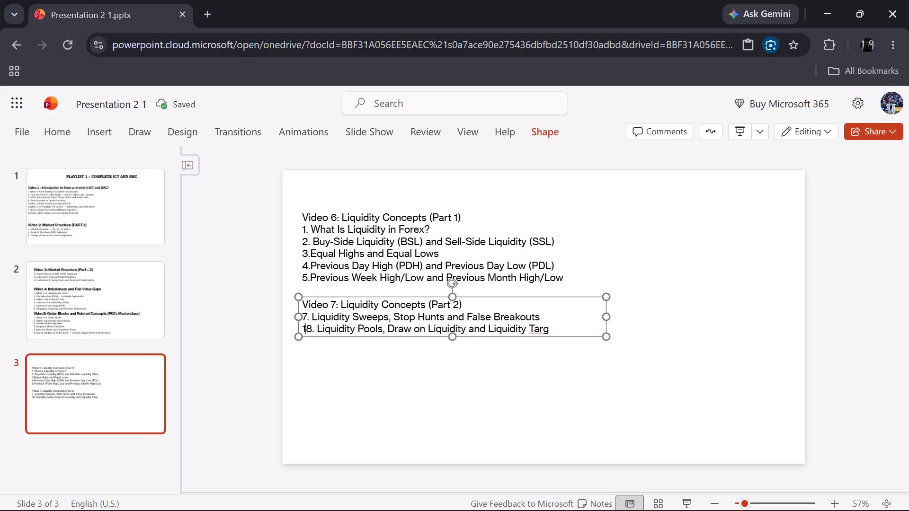
key("Right")
key("Right")
key("Right")
key("BackSpace")
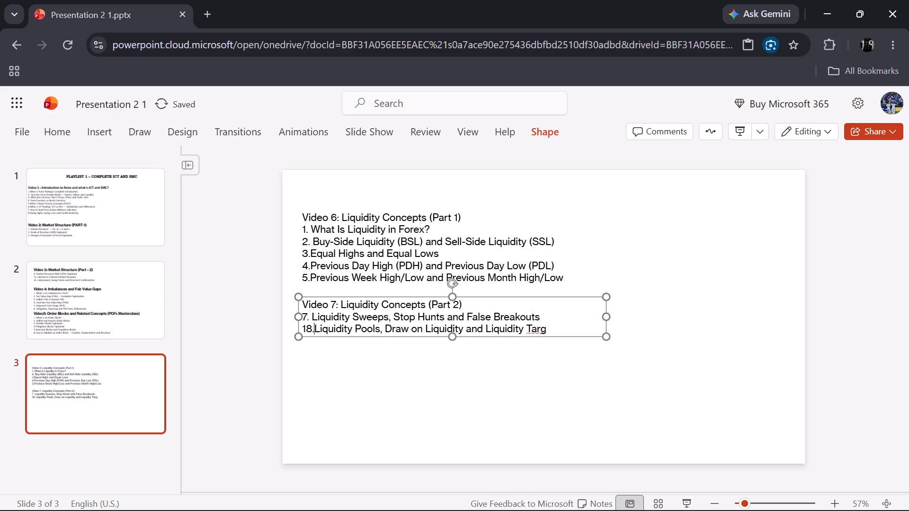
Complete the cut-off last word of the Liquidity Pools topic as Target and leave the text box.
left_click(555, 331)
type("et")
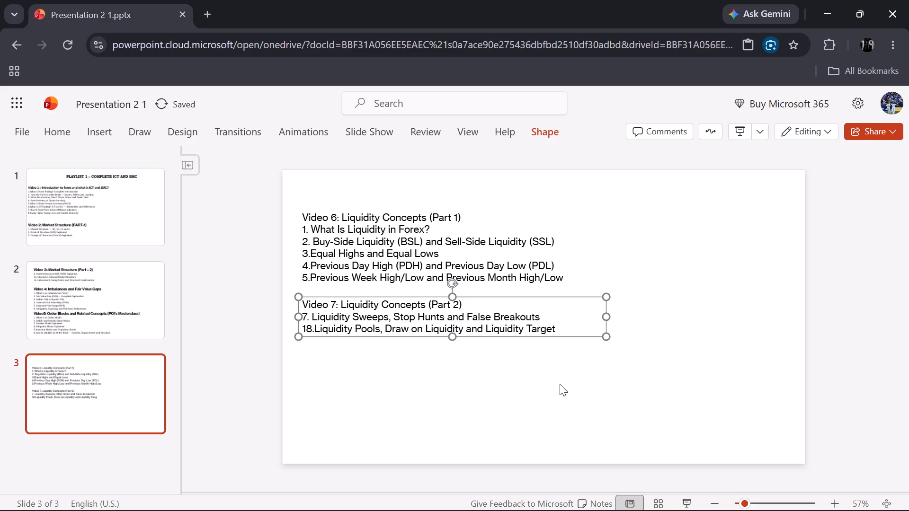
left_click(556, 379)
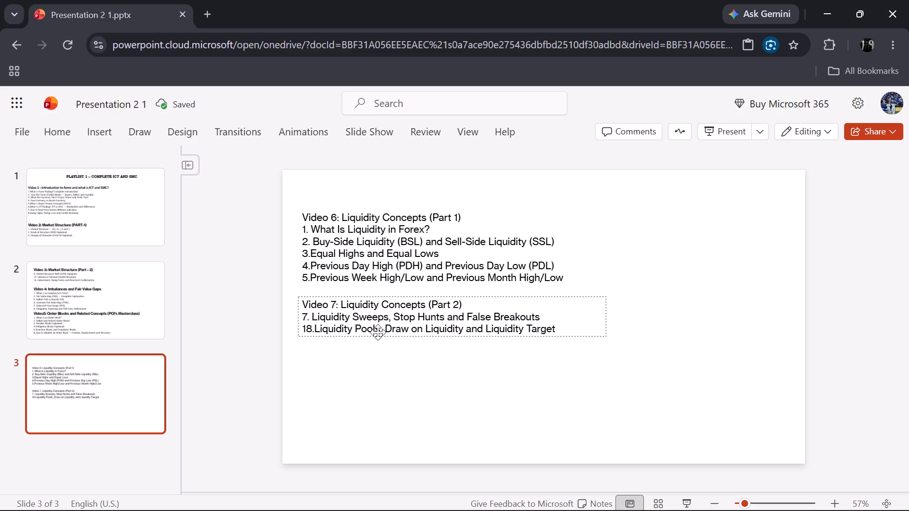
left_click(410, 378)
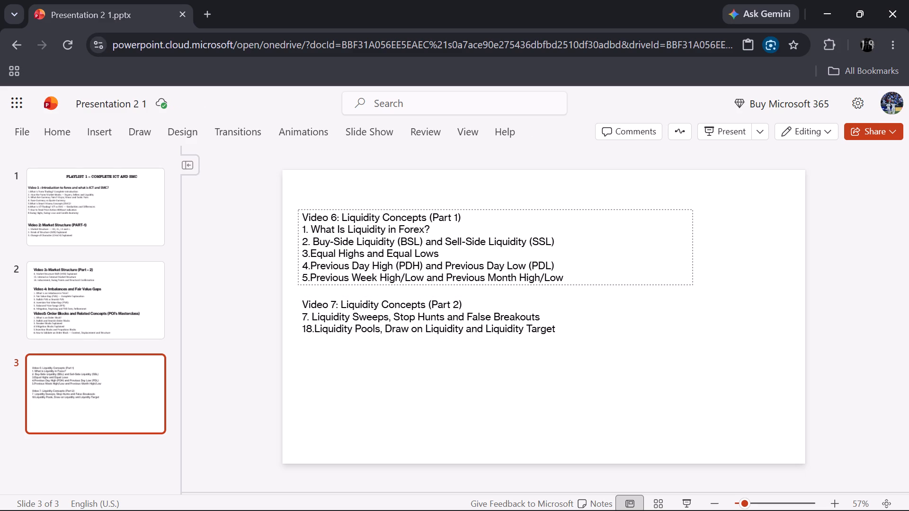
Set the Video 6: Liquidity Concepts (Part 1) heading to font size 24 and make it bold.
left_click_drag(463, 218, 303, 212)
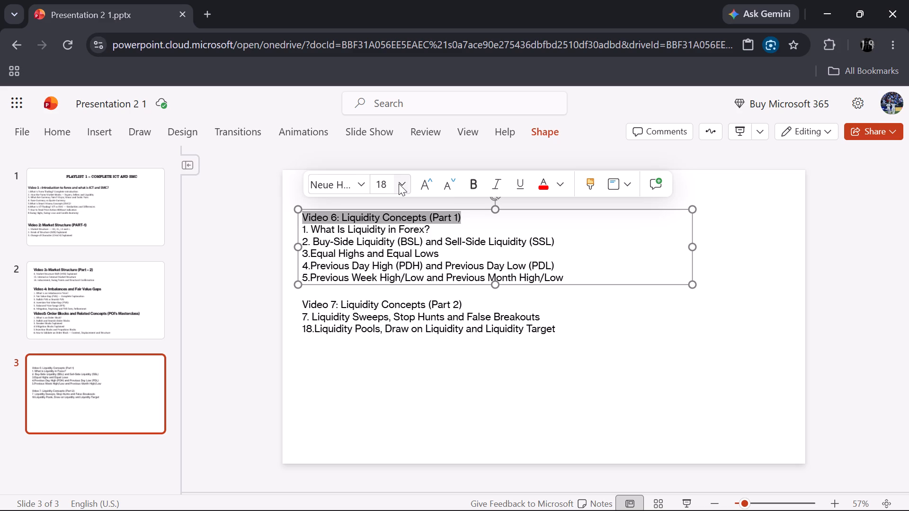
left_click(400, 184)
left_click(433, 330)
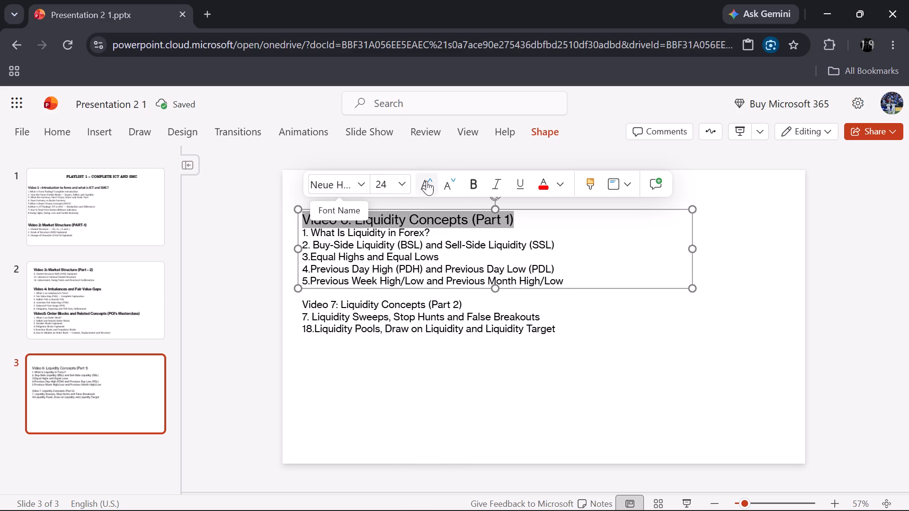
left_click(472, 185)
left_click(446, 352)
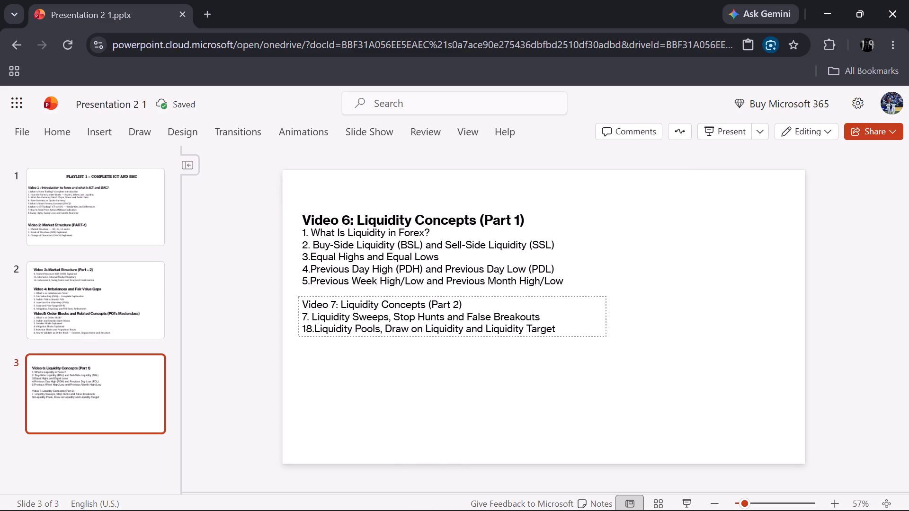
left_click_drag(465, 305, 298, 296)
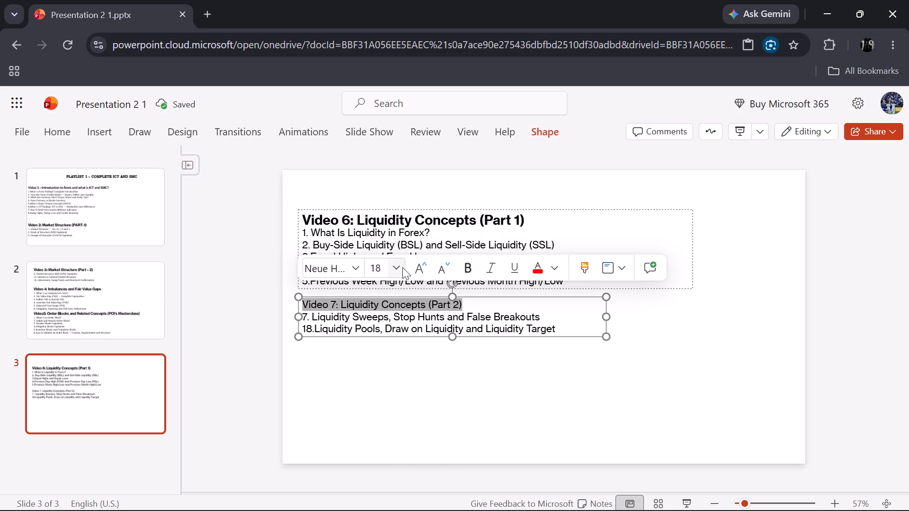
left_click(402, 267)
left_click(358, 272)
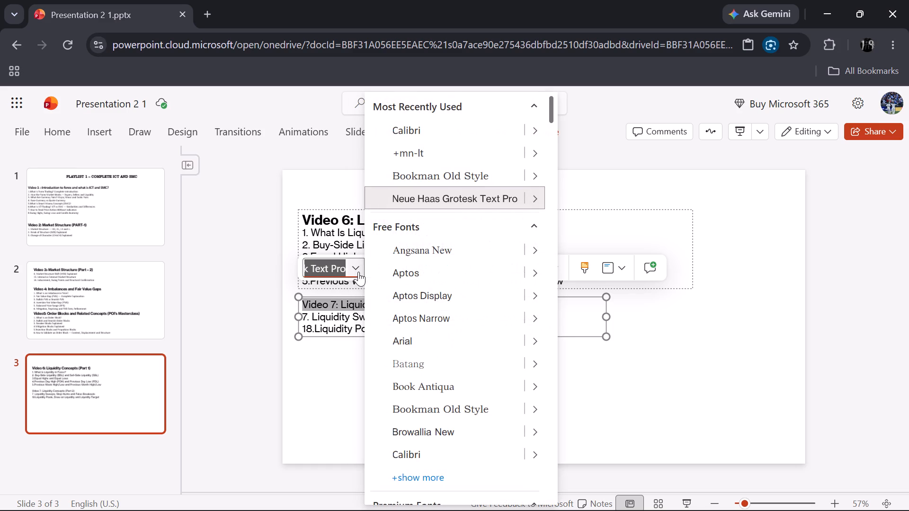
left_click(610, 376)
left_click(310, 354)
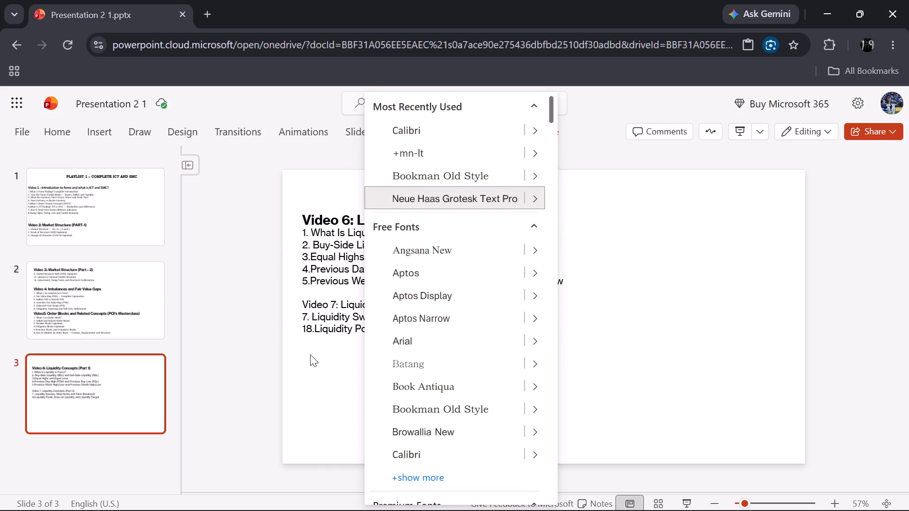
Make the Video 7: Liquidity Concepts (Part 2) heading bold and set its font size to 24.
left_click_drag(460, 305, 299, 310)
left_click(465, 284)
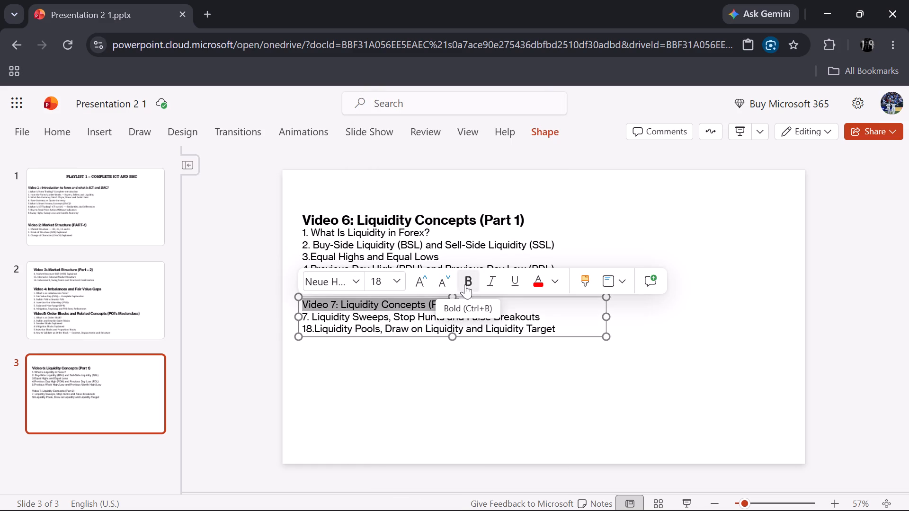
left_click(399, 284)
left_click(426, 328)
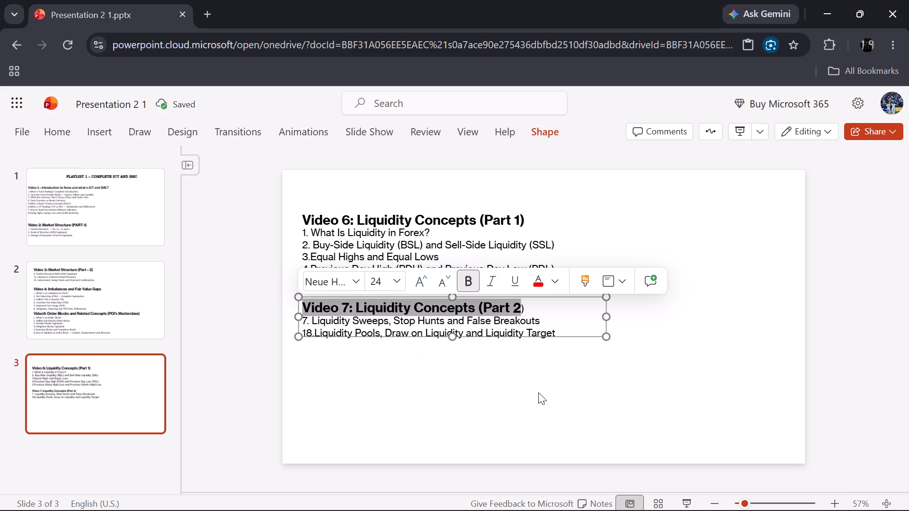
left_click(554, 393)
Change the font of the five numbered topics under the Video 6 heading to Calibri.
left_click_drag(564, 282, 320, 242)
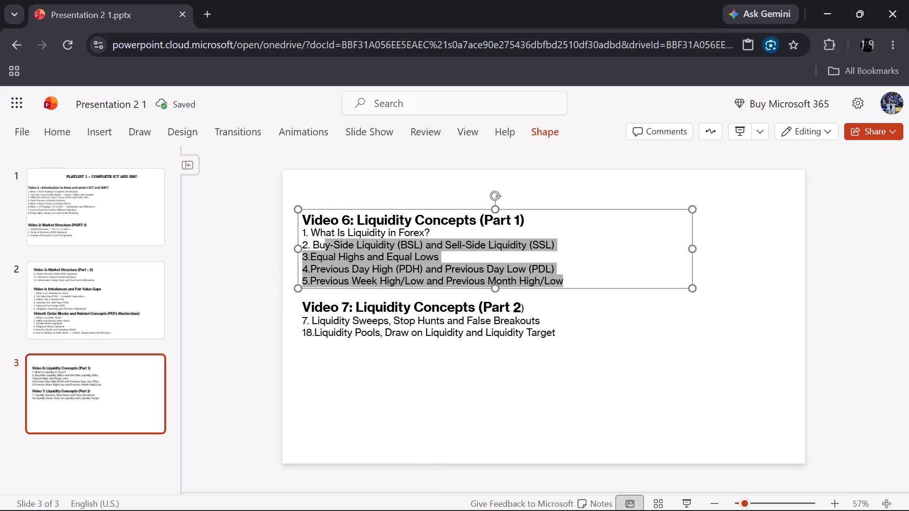
left_click_drag(320, 242, 304, 237)
left_click(579, 285)
left_click_drag(577, 283, 533, 274)
left_click(566, 281)
left_click(569, 277)
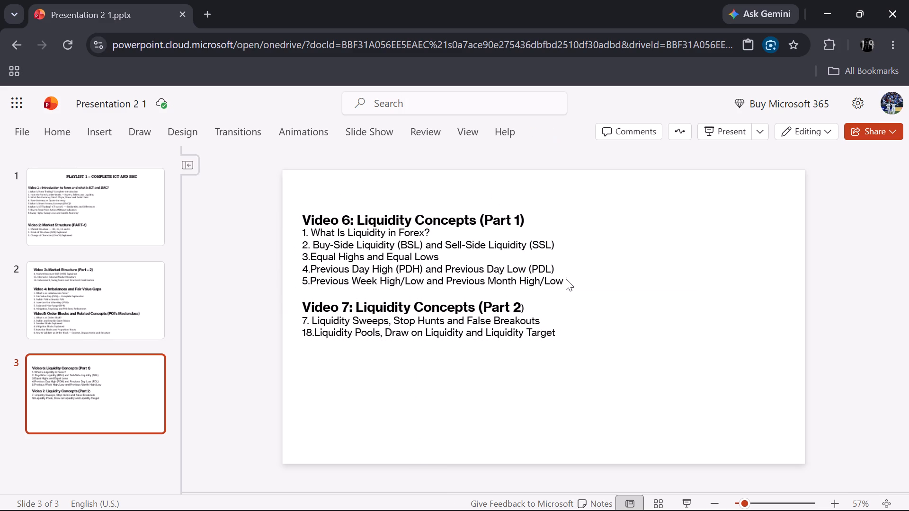
left_click_drag(564, 282, 299, 230)
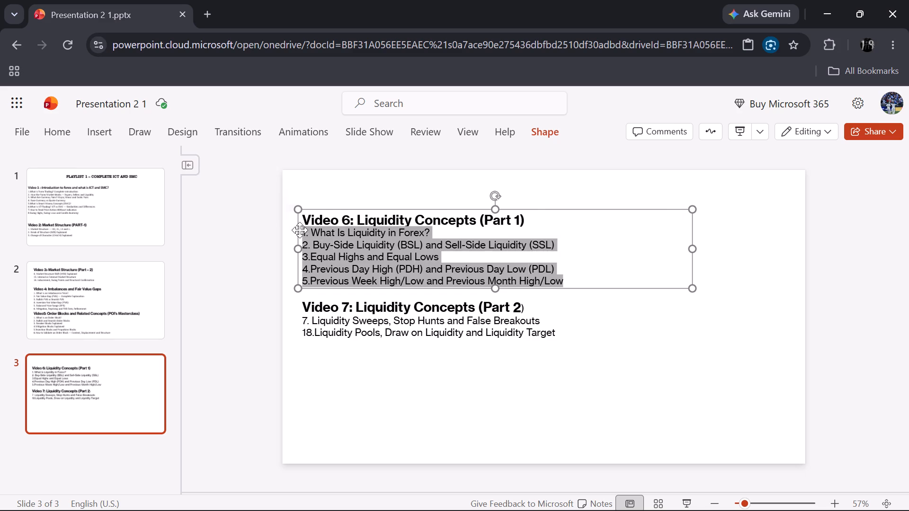
left_click(361, 207)
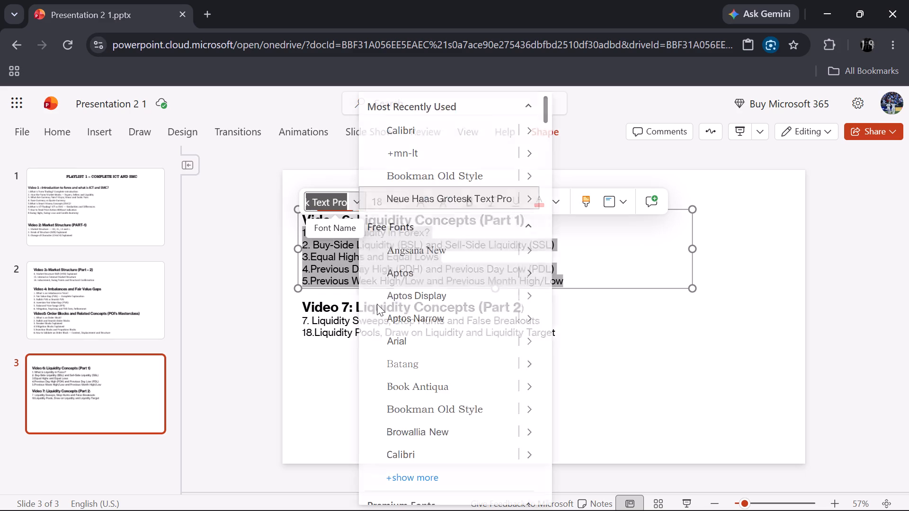
left_click(424, 448)
left_click(318, 412)
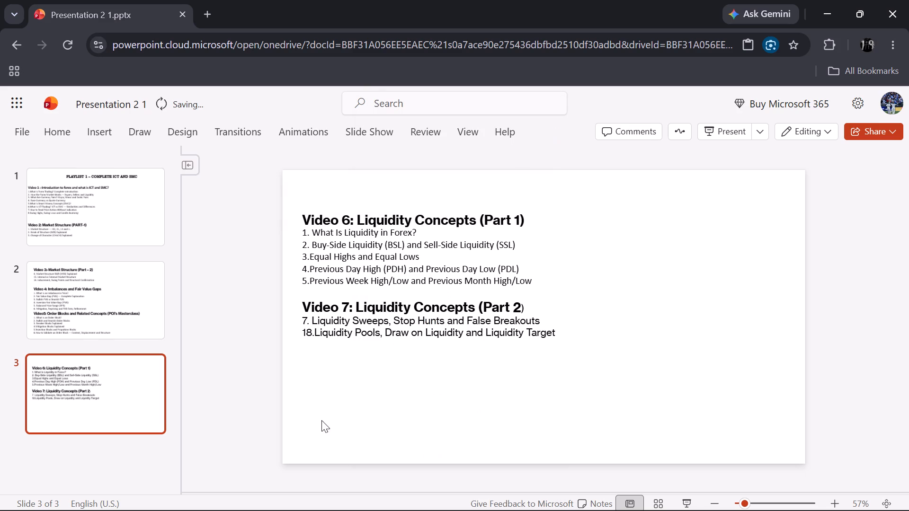
Change the font of the two topics under the Video 7 heading to Calibri.
left_click_drag(556, 329, 392, 307)
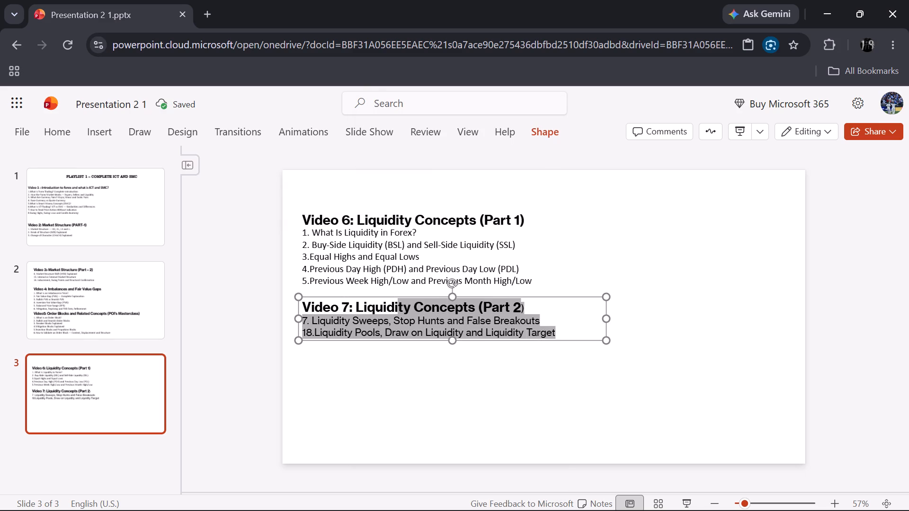
left_click_drag(392, 307, 302, 324)
left_click(356, 292)
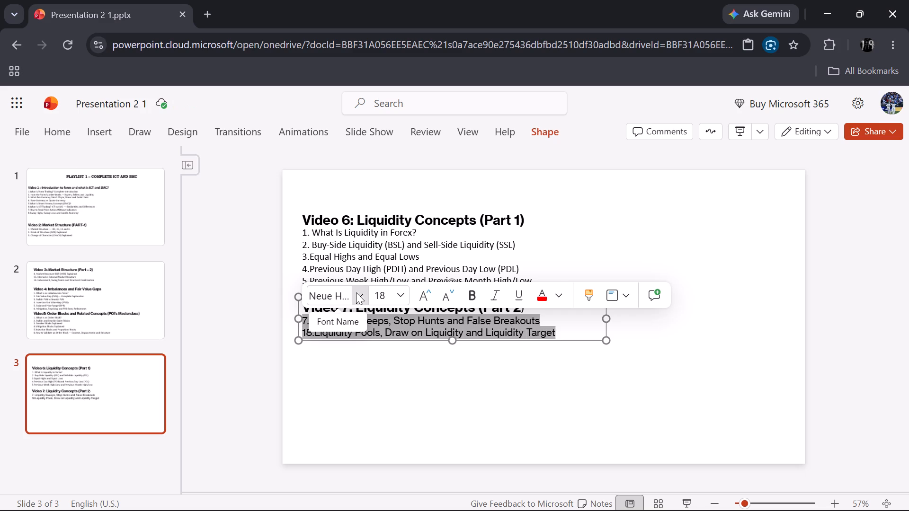
left_click(412, 457)
left_click(327, 427)
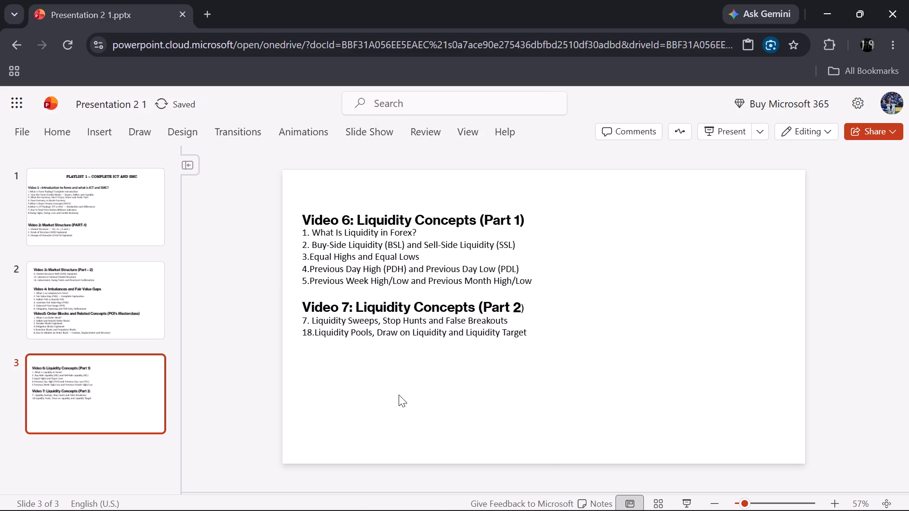
Renumber the two Video 7 topics as 6 and 7, and leave the text box.
left_click(307, 318)
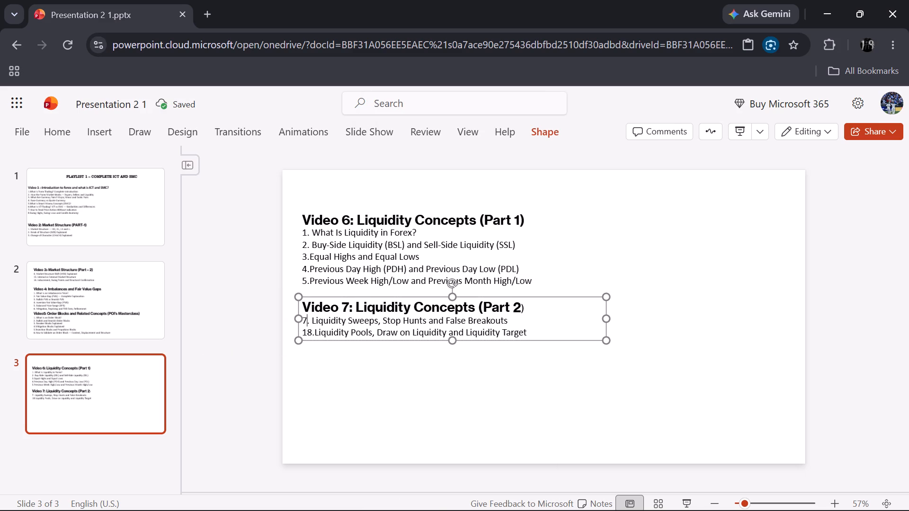
key("BackSpace")
key("6")
key("Down")
key("Right")
key("BackSpace")
key("BackSpace")
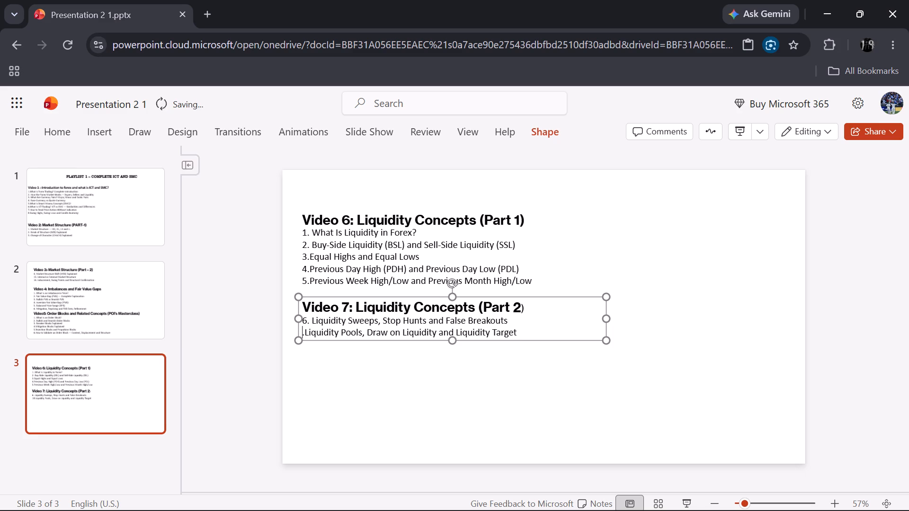
key("7")
left_click_drag(316, 349, 321, 360)
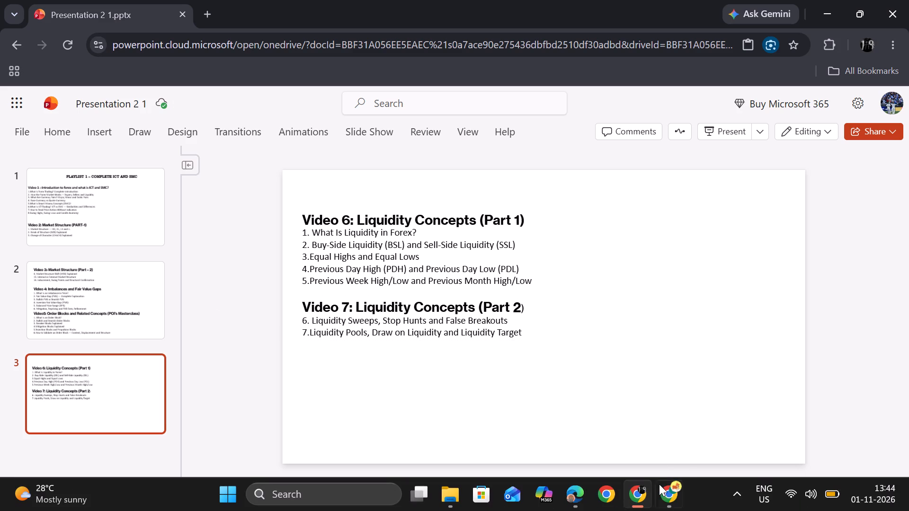
Switch to the playlist plan PDF in Edge and copy the Module 6 heading with its topics 31 to 35.
left_click(584, 503)
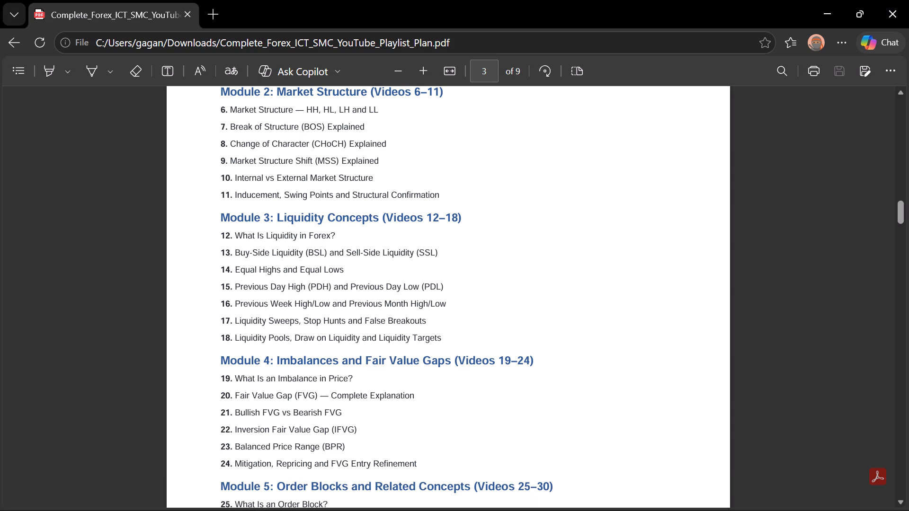
scroll(324, 357, "down", 1)
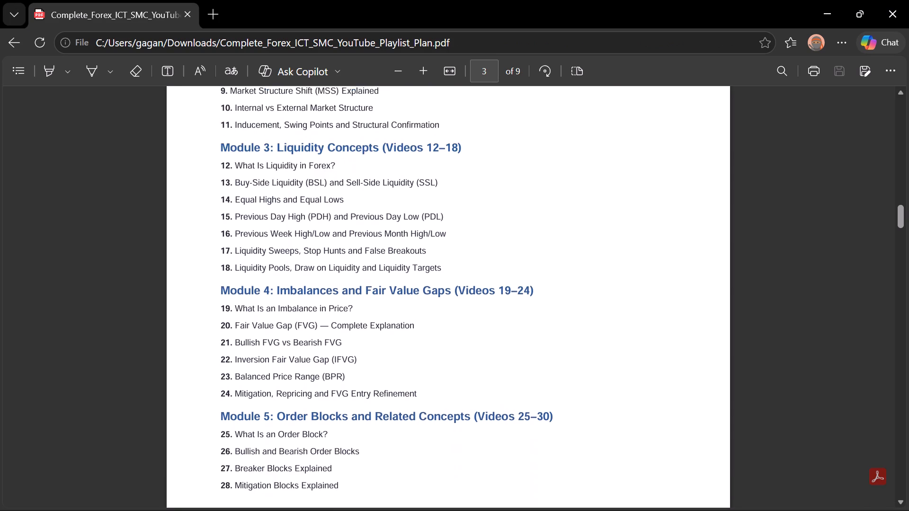
scroll(325, 356, "down", 7)
scroll(325, 356, "up", 1)
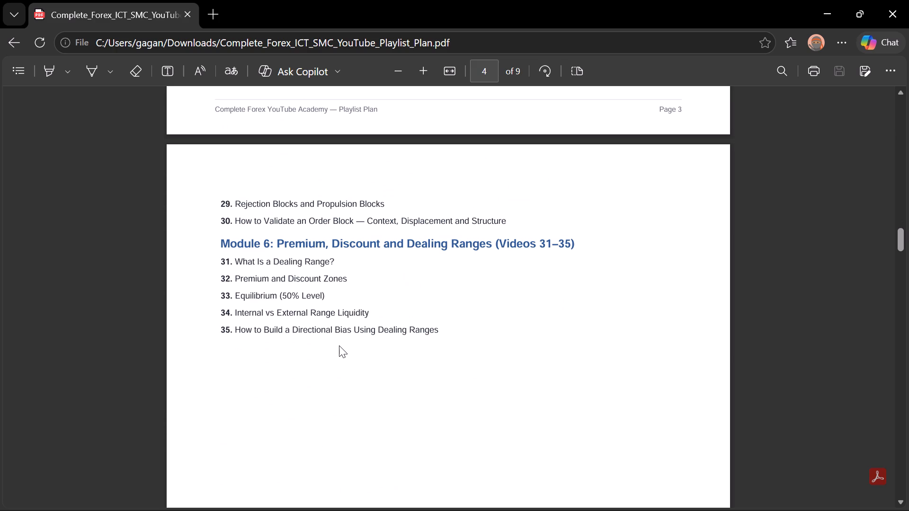
left_click_drag(217, 246, 276, 286)
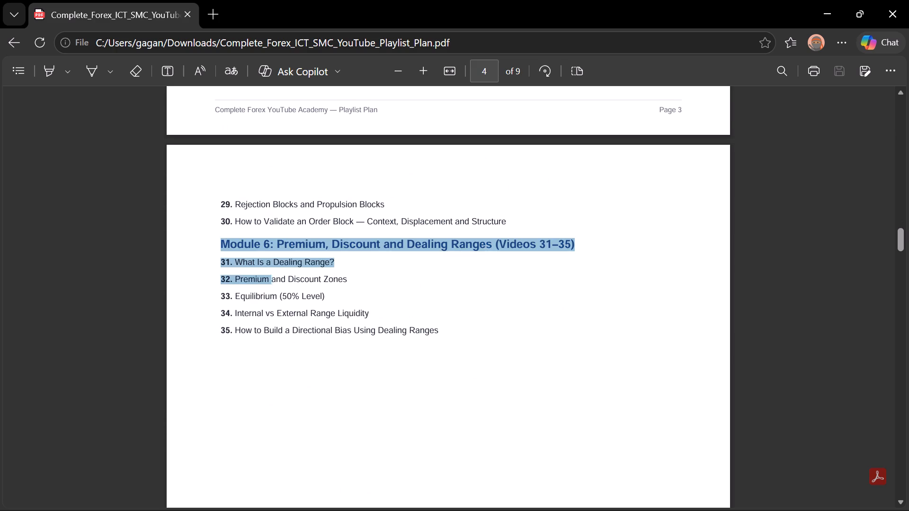
left_click_drag(276, 286, 463, 347)
left_click_drag(443, 339, 452, 359)
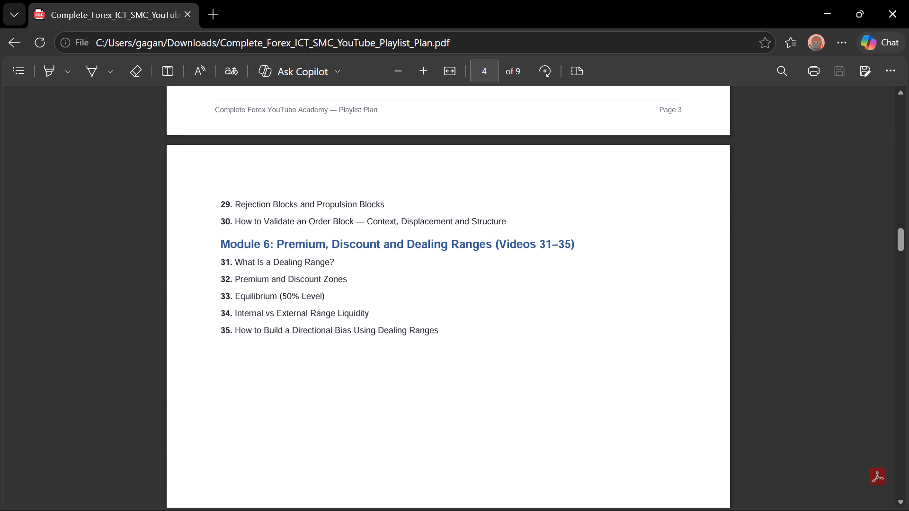
left_click_drag(218, 245, 504, 345)
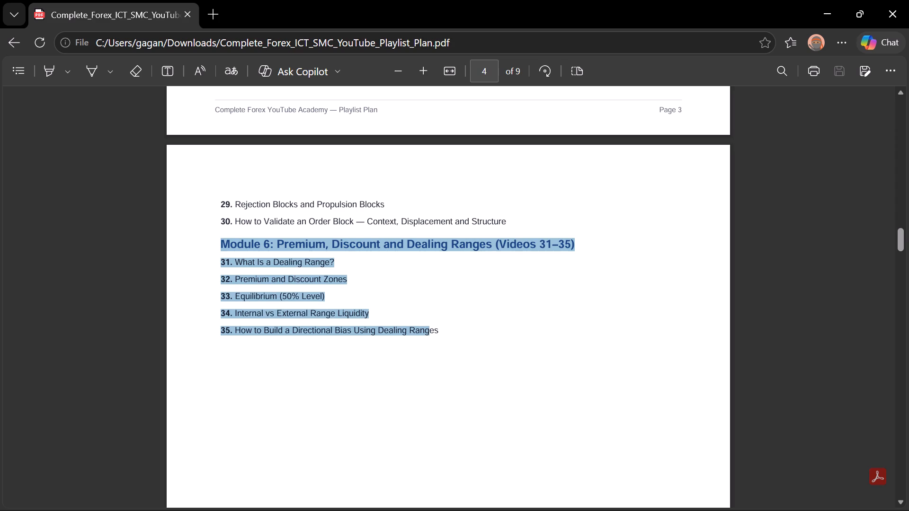
left_click_drag(504, 345, 438, 329)
key("ctrl+c")
Back in PowerPoint, paste the Module 6 text into a new text box below the Video 7 section and widen the box.
left_click(641, 497)
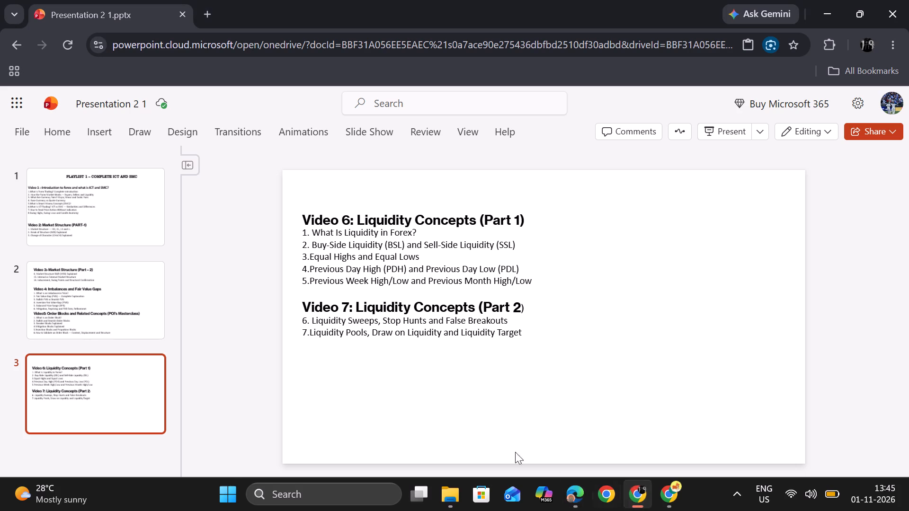
left_click(108, 126)
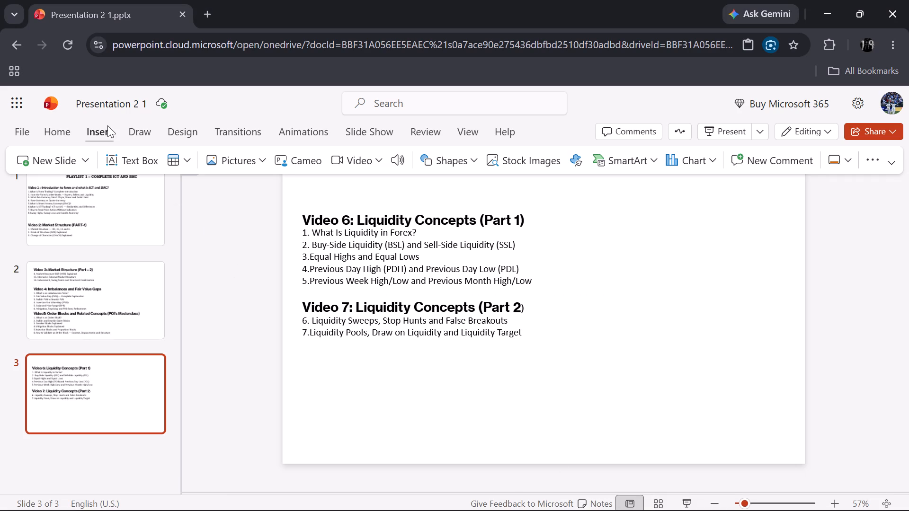
left_click(116, 163)
left_click(314, 370)
key("ctrl+v")
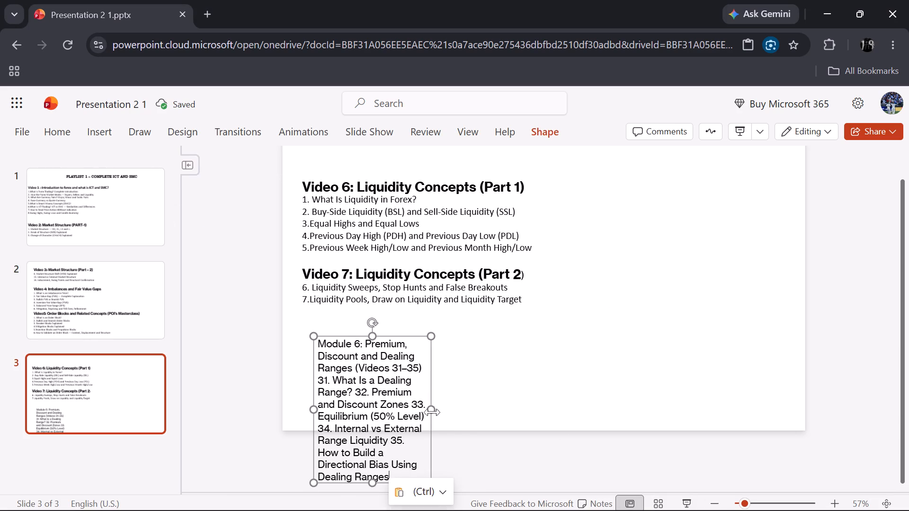
left_click_drag(432, 412, 640, 387)
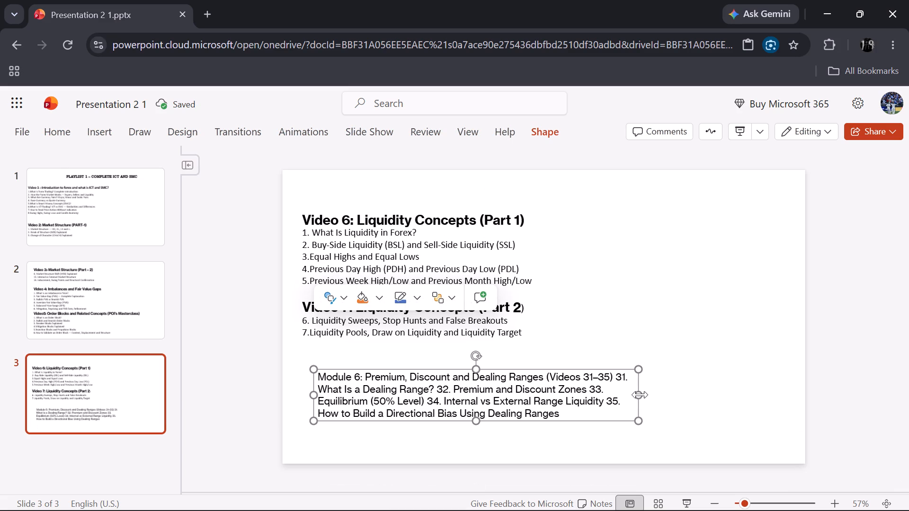
left_click_drag(594, 356, 599, 352)
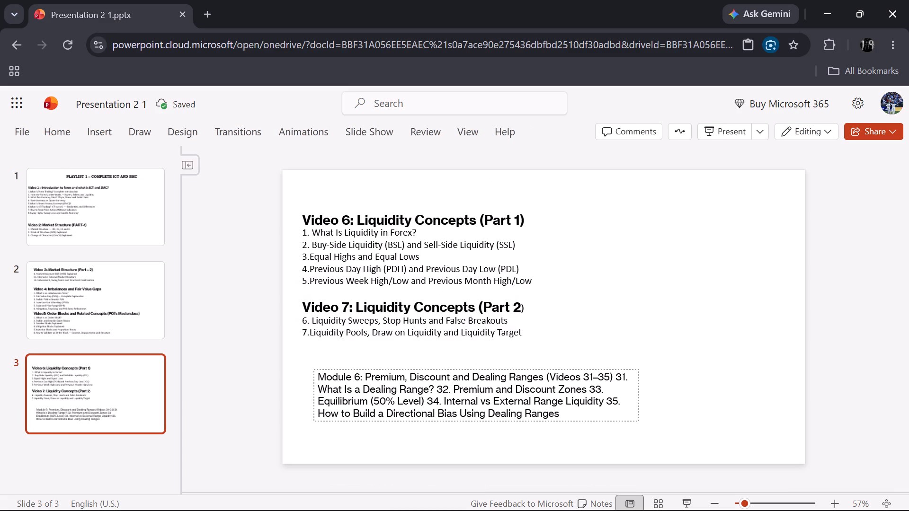
Break the pasted Module 6 text so that topics 31, 32 and 33 each start on their own line.
left_click(611, 375)
left_click(616, 377)
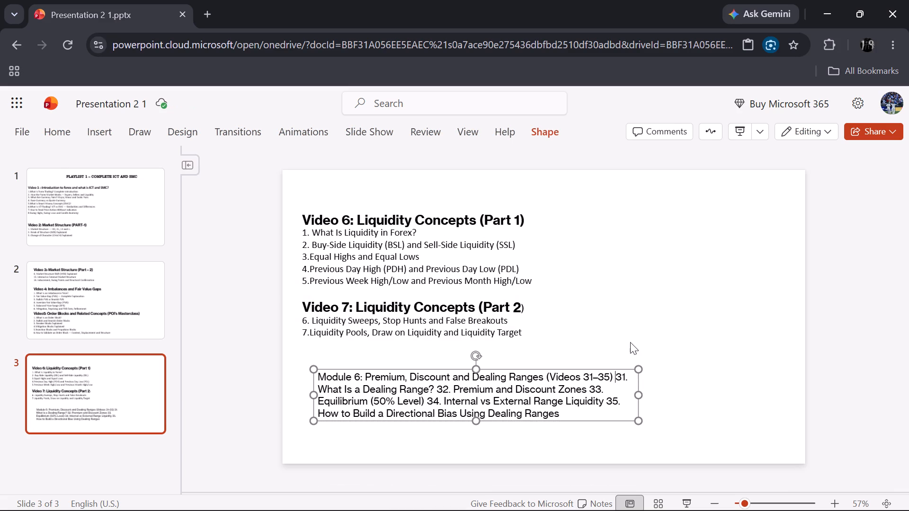
key("Return")
key("Right")
key("Right")
key("Right")
key("Right")
key("Right")
key("Right")
key("Right")
key("Right")
key("Right")
key("Right")
key("Right")
key("Right")
key("Right")
key("Right")
key("Right")
key("Right")
key("Right")
key("Right")
key("Right")
key("Right")
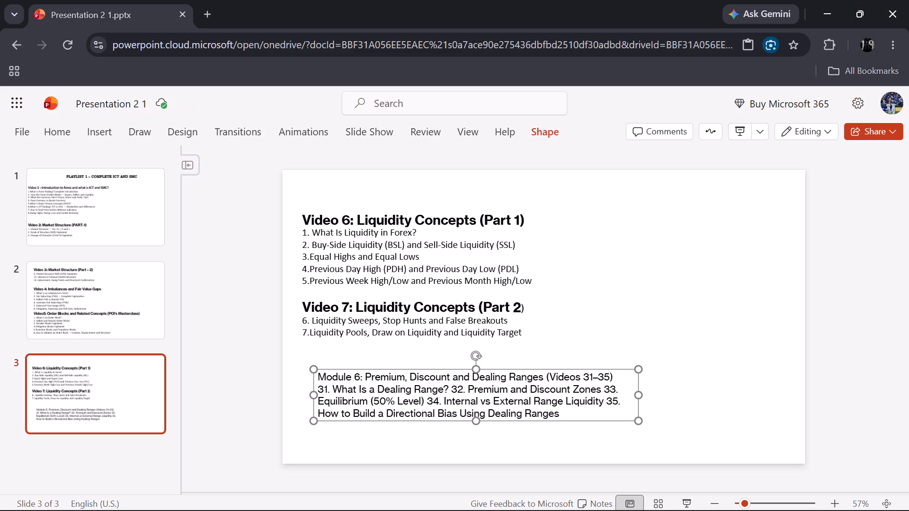
key("Return")
key("Right")
key("Right")
key("Right")
key("Right")
key("Right")
key("Right")
key("Right")
key("Right")
key("Right")
key("Right")
key("Right")
key("Right")
key("Right")
key("Right")
key("Right")
key("Right")
key("Right")
key("Right")
key("Right")
key("Right")
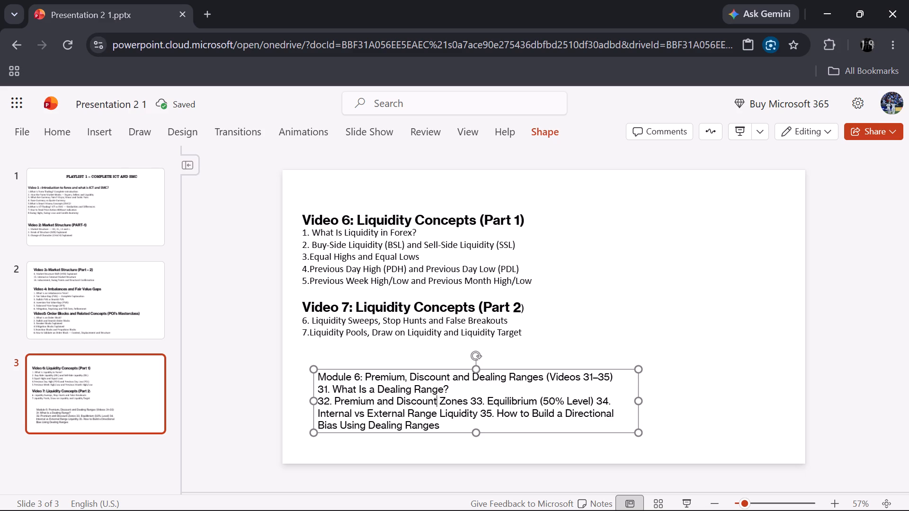
key("Right")
key("Return")
Break the remaining Module 6 text so that topics 34 and 35 each start on their own line.
key("Right")
key("Right")
key("Right")
key("Right")
key("Right")
key("Right")
key("Right")
key("Right")
key("Right")
key("Right")
key("Right")
key("Right")
key("Right")
key("Right")
key("Right")
key("Right")
key("Right")
key("Right")
key("Right")
key("Right")
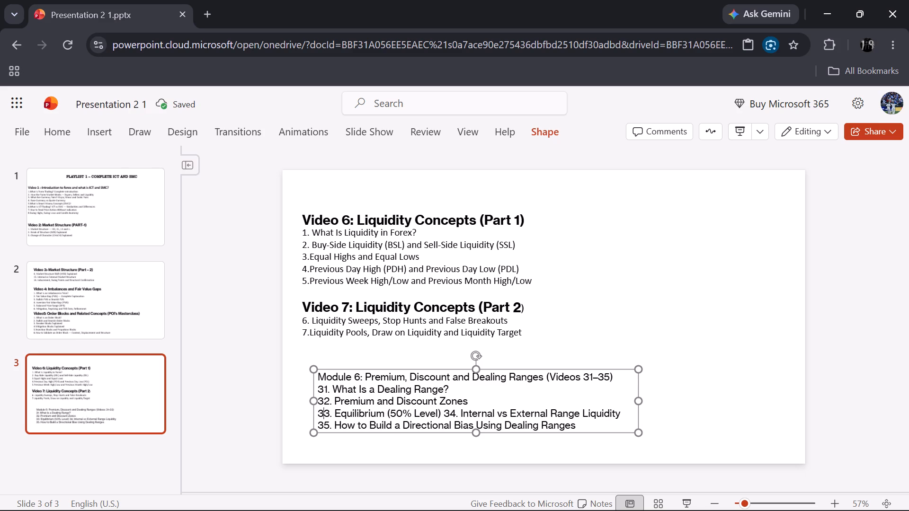
key("Right")
key("Right")
key("Return")
key("Right")
key("Right")
key("Right")
key("Right")
key("Right")
key("Right")
key("Right")
key("Right")
key("Right")
key("Right")
key("Right")
key("Right")
key("Right")
key("Right")
key("Right")
key("Right")
key("Right")
key("Right")
key("Right")
key("Right")
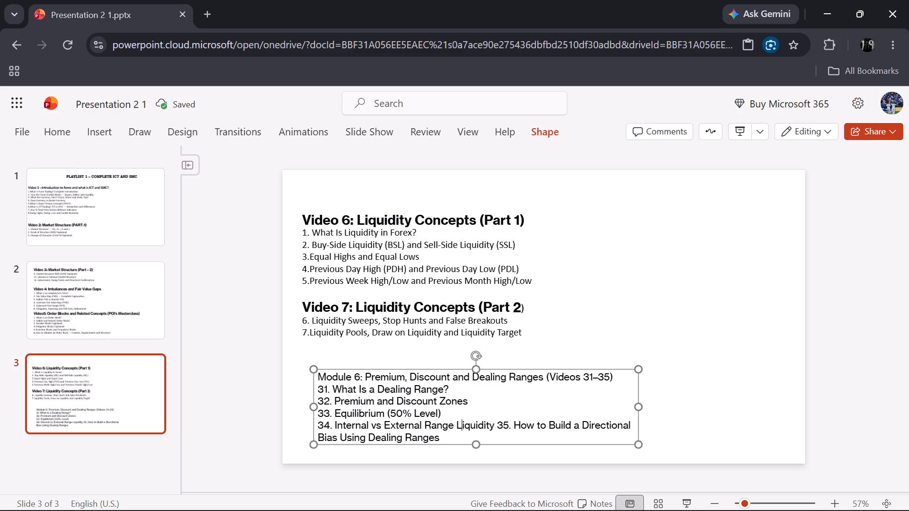
key("Right")
key("Right")
key("Return")
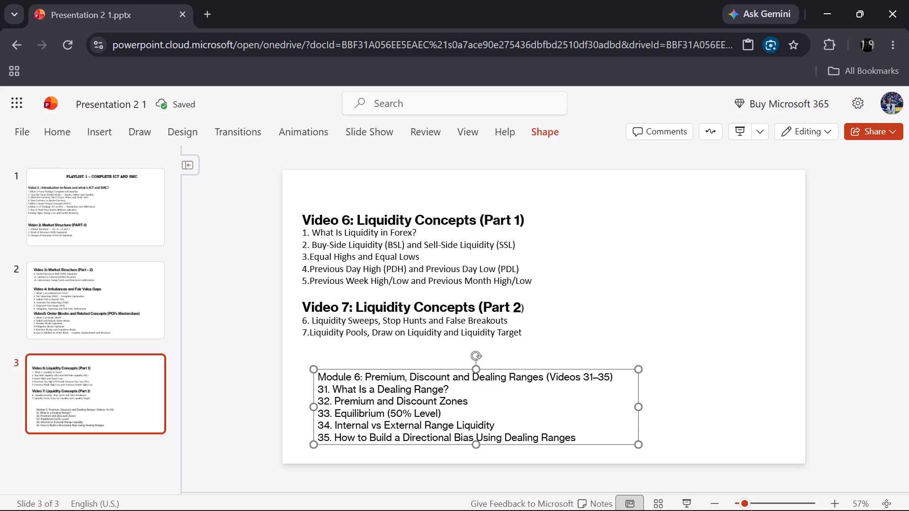
Replace Module 6 with Video 8 at the start of the Premium, Discount and Dealing Ranges heading.
left_click(359, 378)
key("BackSpace")
key("BackSpace")
key("BackSpace")
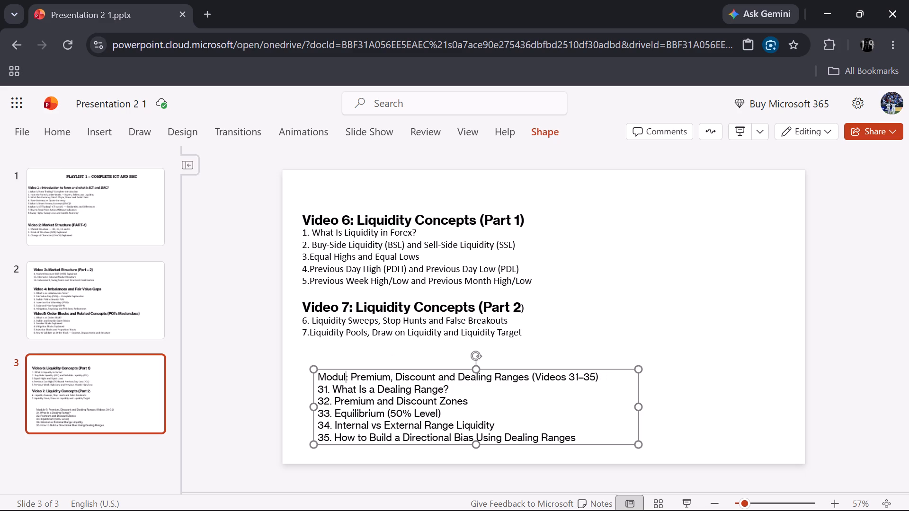
key("BackSpace")
key("BackSpace")
key("BackSpace")
key("BackSpace")
key("BackSpace")
type("Video")
key("space")
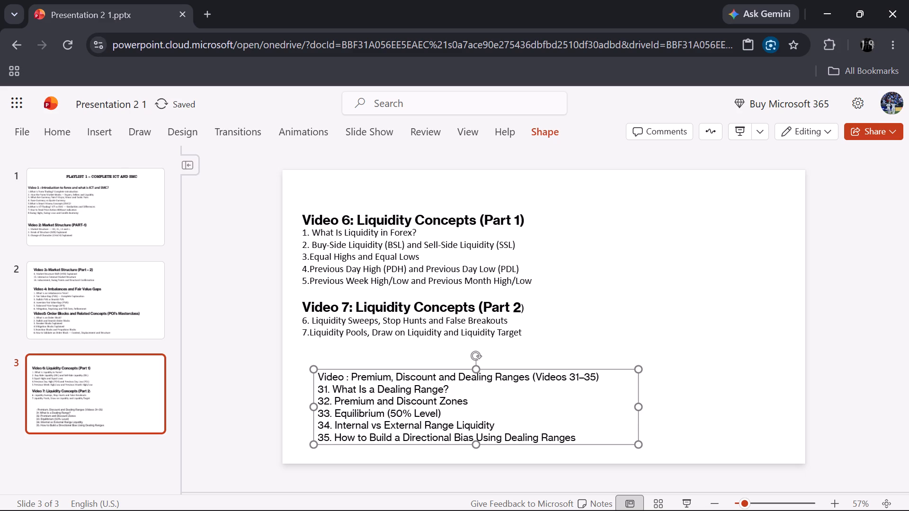
key("8")
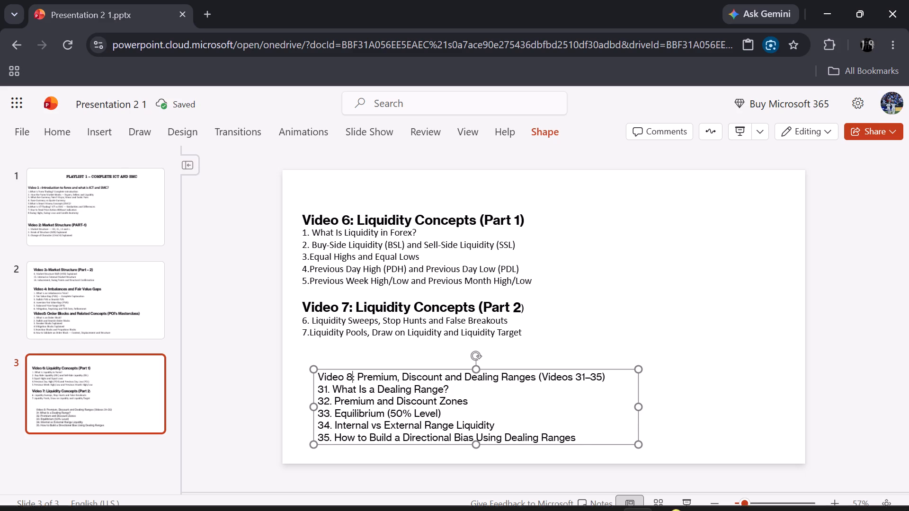
Delete the (Videos 31–35) range from the end of the Video 8 heading.
left_click(615, 376)
left_click_drag(606, 379, 538, 383)
key("BackSpace")
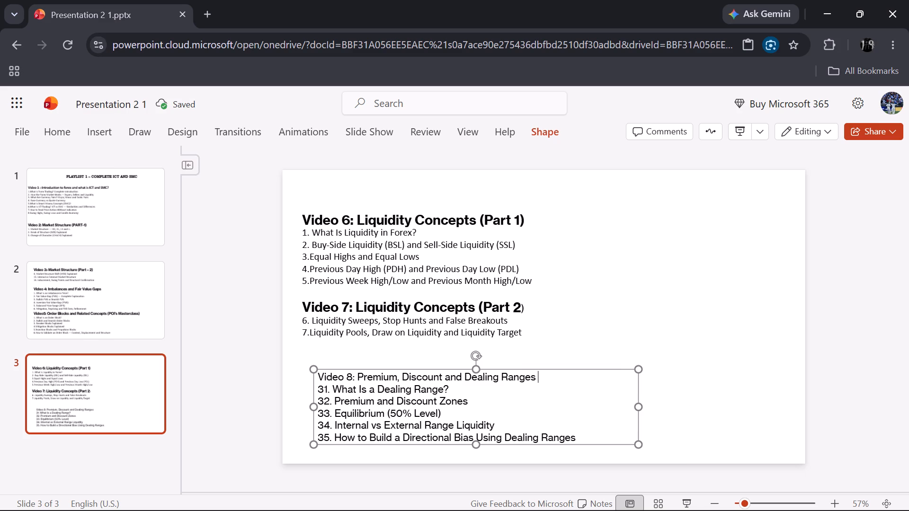
Renumber the Video 8 topics What Is a Dealing Range? and Premium and Discount Zones as 1 and 2, removing the space after 2.
left_click(327, 389)
key("BackSpace")
key("BackSpace")
key("1")
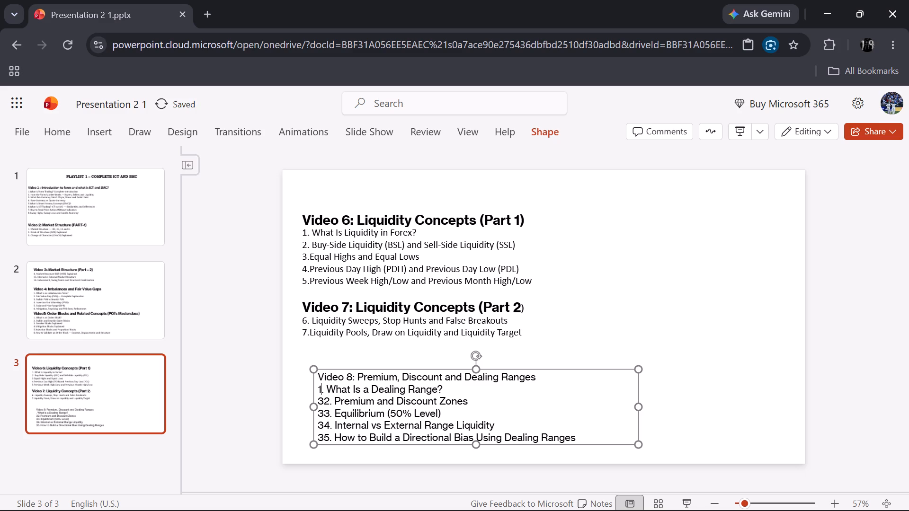
key("Down")
key("Right")
key("Right")
key("Right")
key("Right")
key("BackSpace")
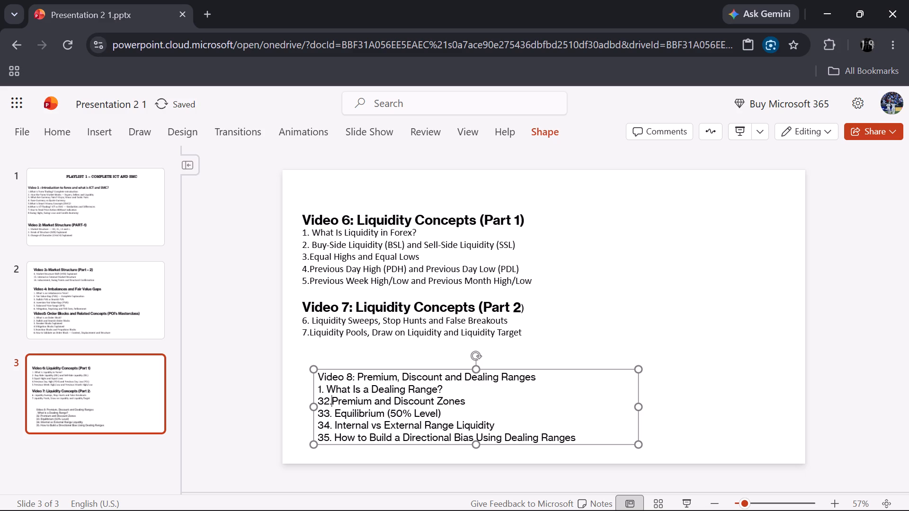
key("Left")
key("Left")
key("BackSpace")
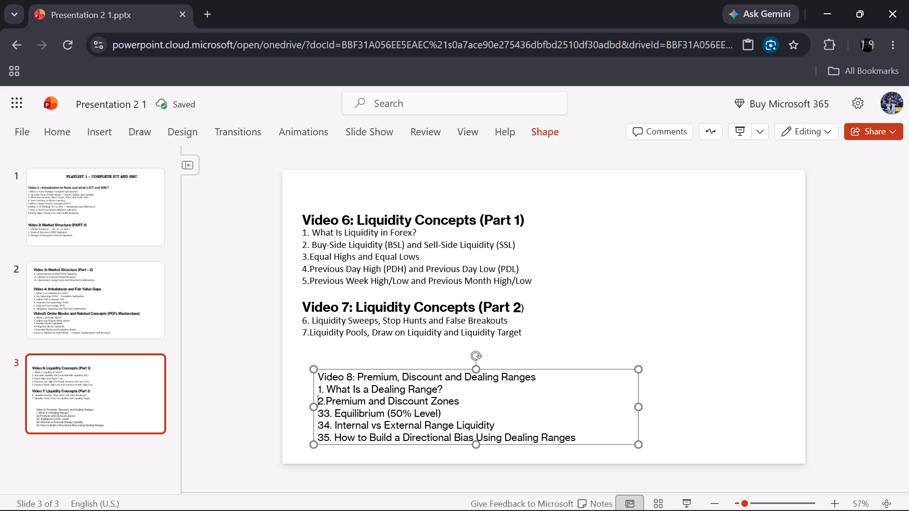
Renumber Equilibrium (50% Level) as 3 without a space after the number, and Internal vs External Range Liquidity as 4.
key("Down")
key("Right")
key("BackSpace")
key("Right")
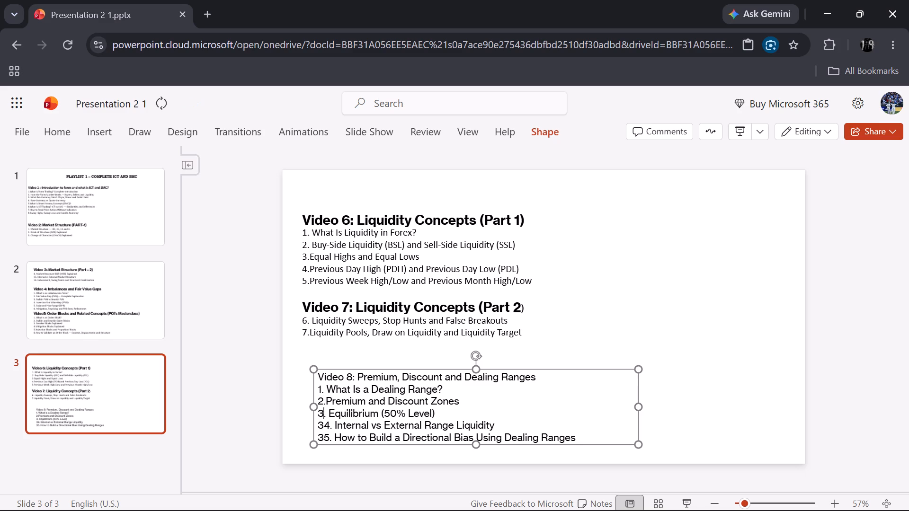
key("Right")
key("Right")
key("BackSpace")
key("Down")
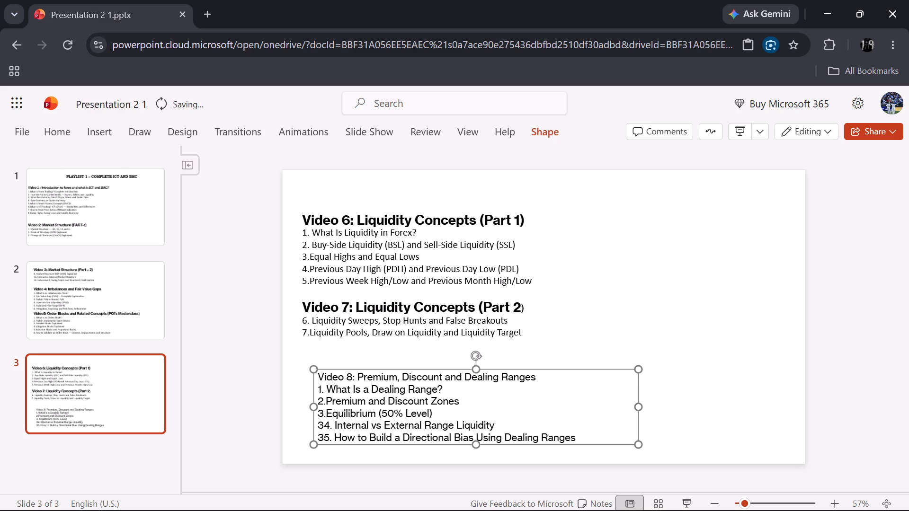
key("BackSpace")
Renumber the topic How to Build a Directional Bias Using Dealing Ranges as 5, removing the space after the number.
key("Down")
key("Right")
key("Right")
key("Right")
key("Right")
key("Right")
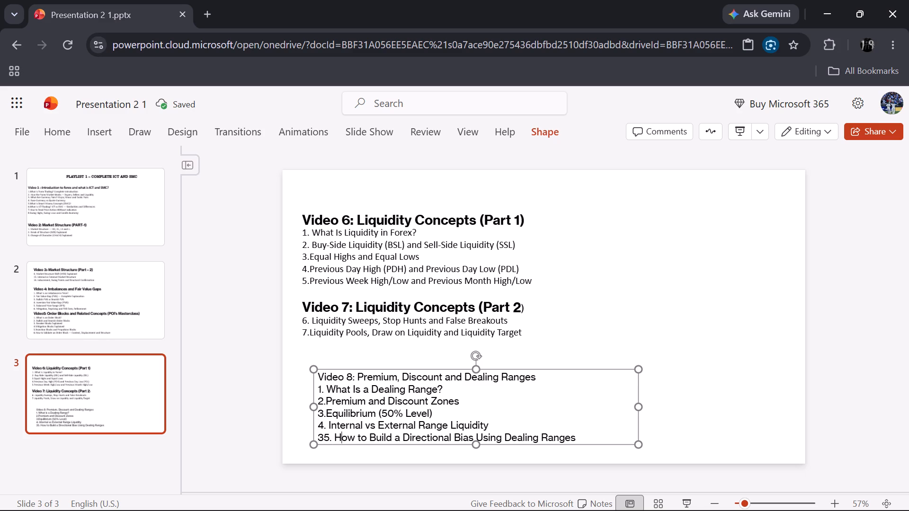
key("Left")
key("BackSpace")
key("Left")
key("Left")
key("BackSpace")
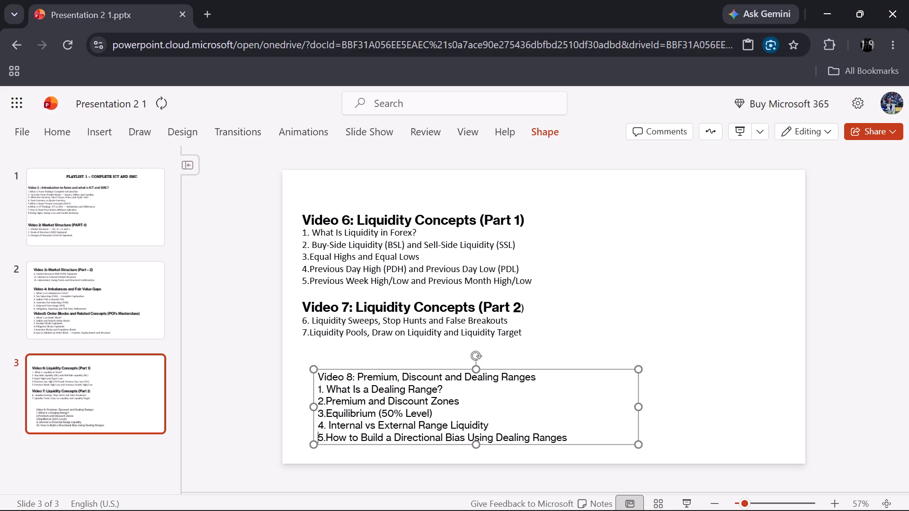
left_click(603, 357)
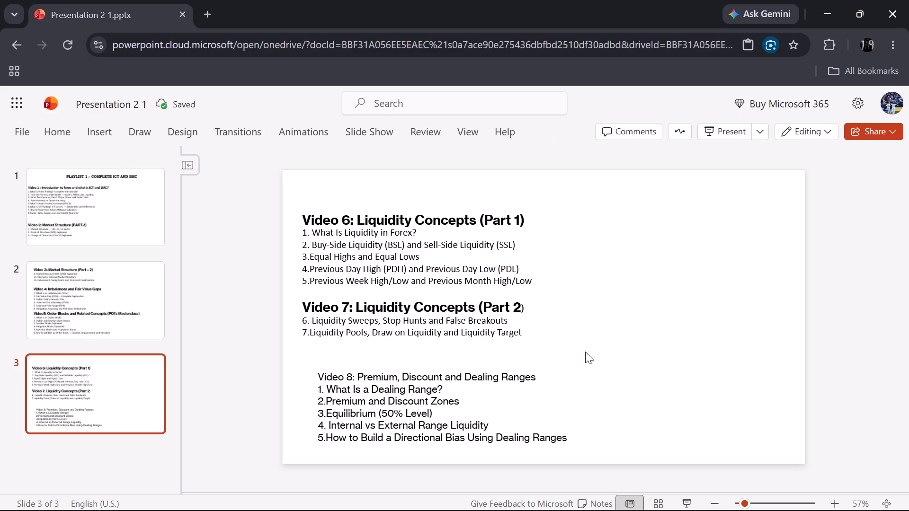
Make the Video 8: Premium, Discount and Dealing Ranges heading bold at font size 24.
left_click_drag(543, 380, 410, 380)
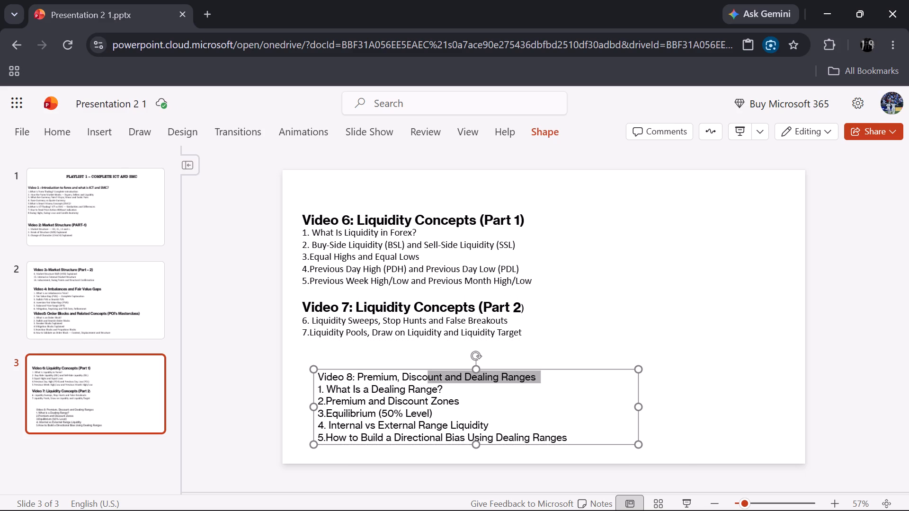
left_click_drag(410, 380, 318, 373)
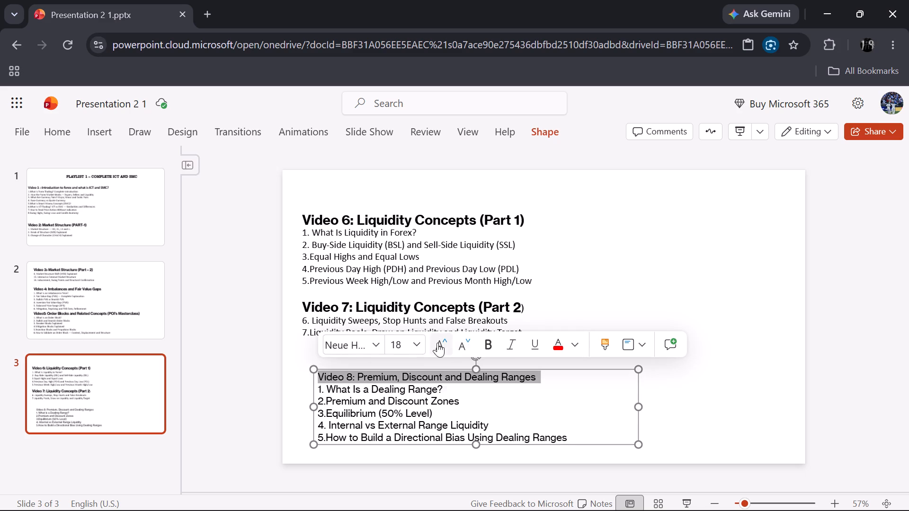
left_click(484, 338)
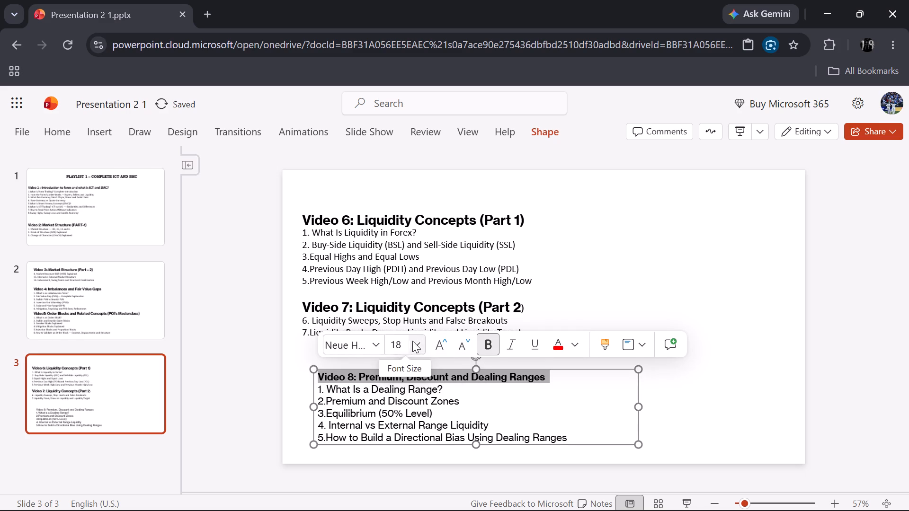
left_click(412, 341)
left_click(448, 333)
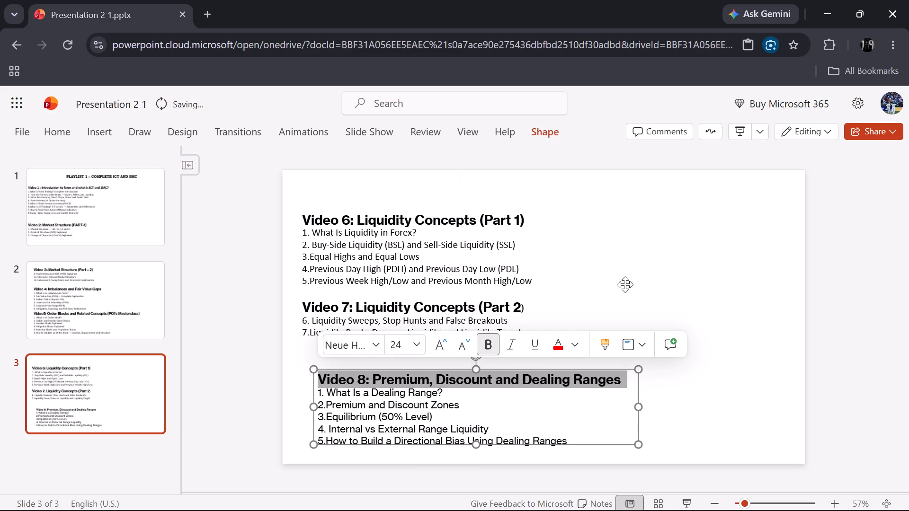
left_click(638, 275)
Set the font of the five numbered Video 8 topics to Calibri.
left_click_drag(572, 441, 320, 395)
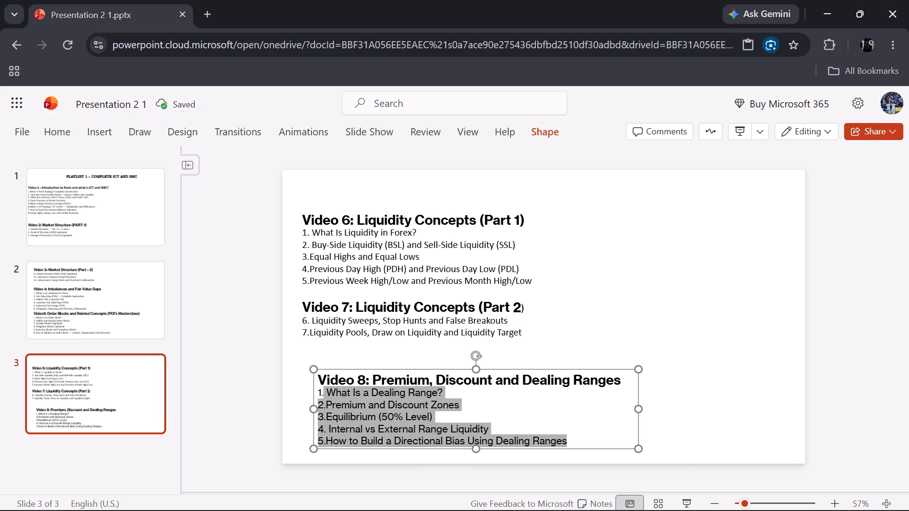
left_click_drag(320, 395, 314, 394)
left_click(376, 364)
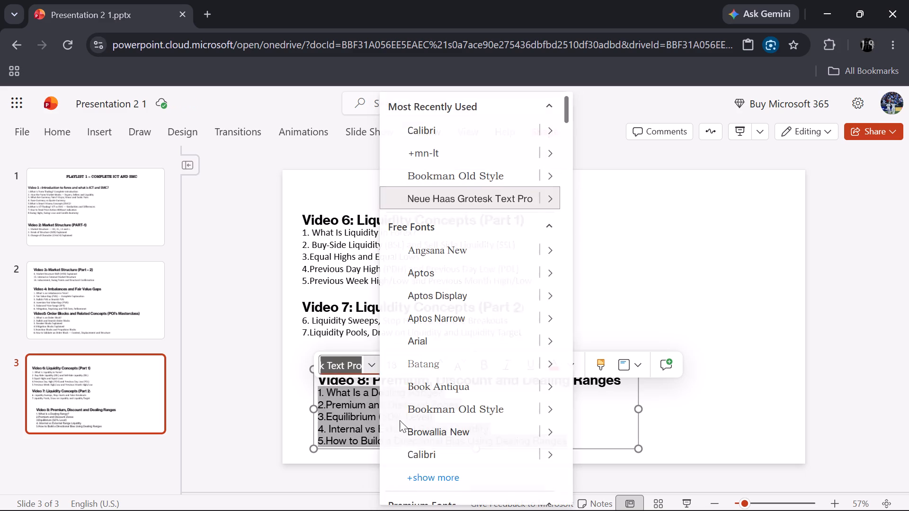
left_click(412, 449)
left_click(695, 282)
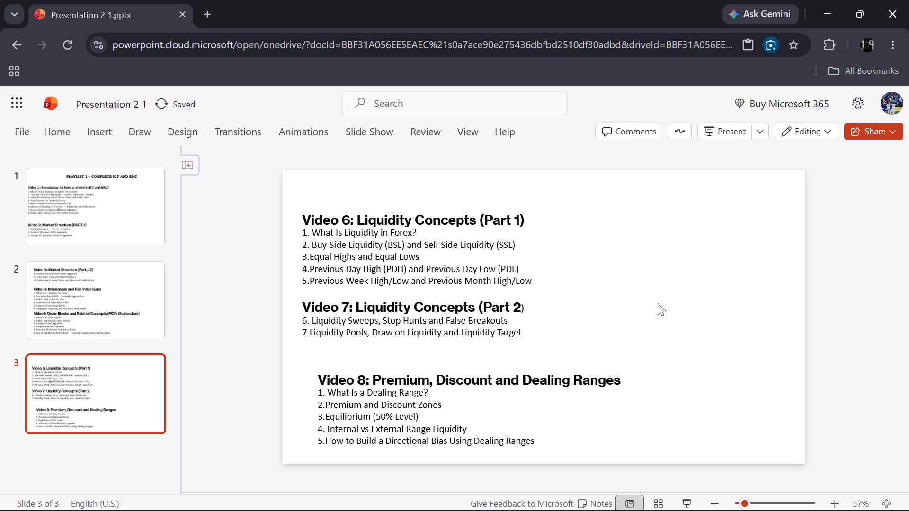
Move the Video 8 text box up and left so its left edge aligns with the Video 6 and Video 7 sections.
left_click_drag(326, 373, 324, 371)
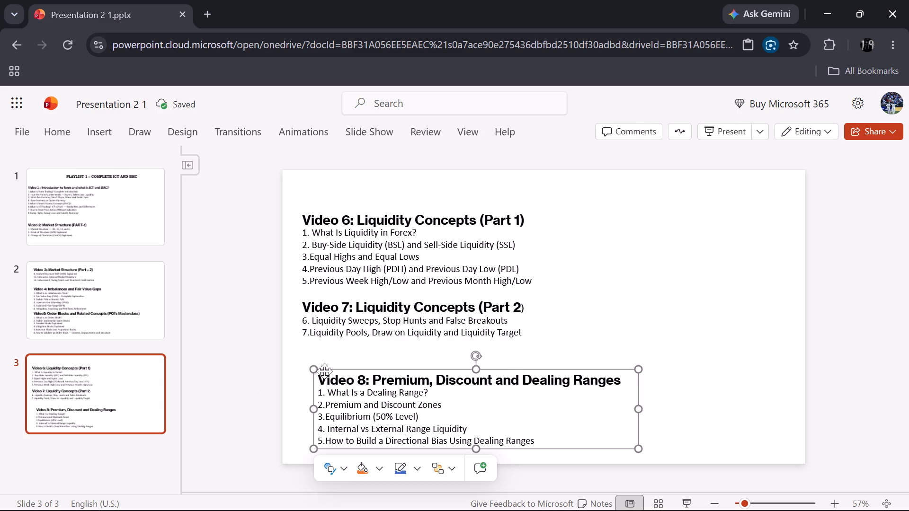
left_click_drag(324, 371, 312, 353)
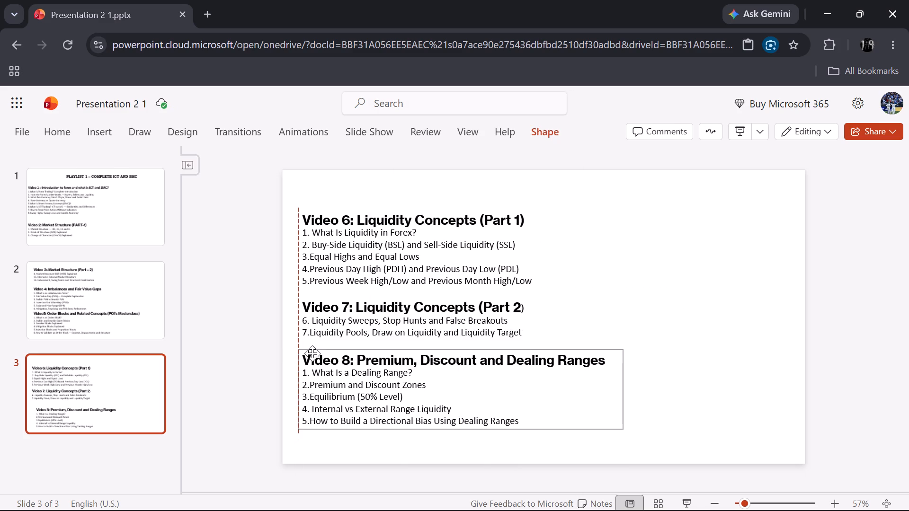
left_click_drag(312, 353, 311, 359)
left_click(687, 308)
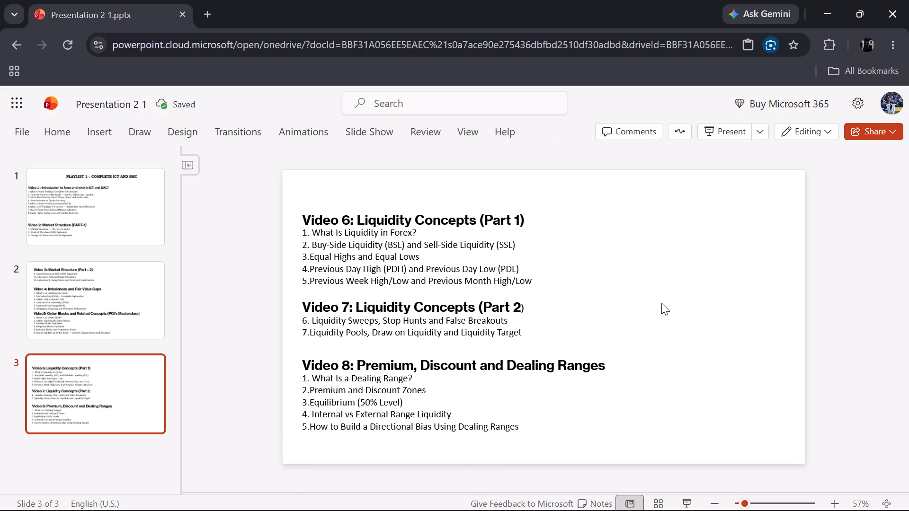
Insert a new slide after slide 3 and delete its title and subtitle placeholders.
left_click(106, 125)
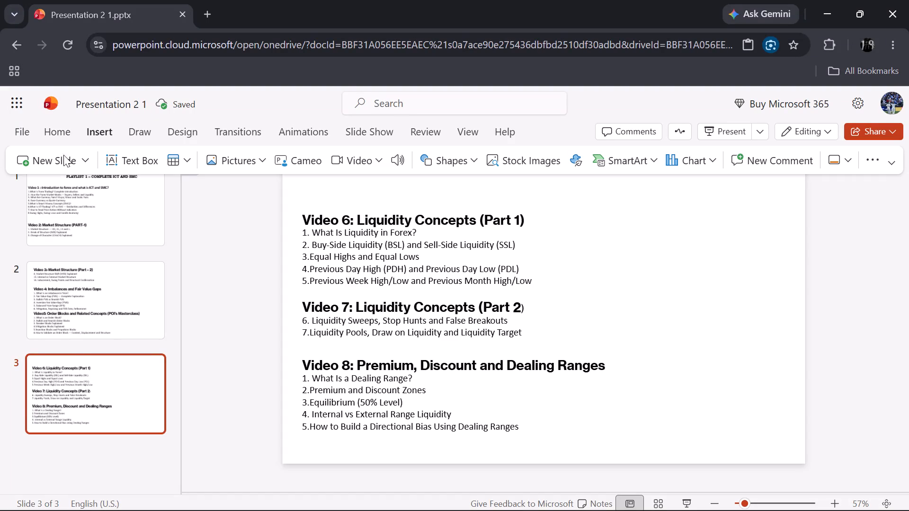
left_click(56, 165)
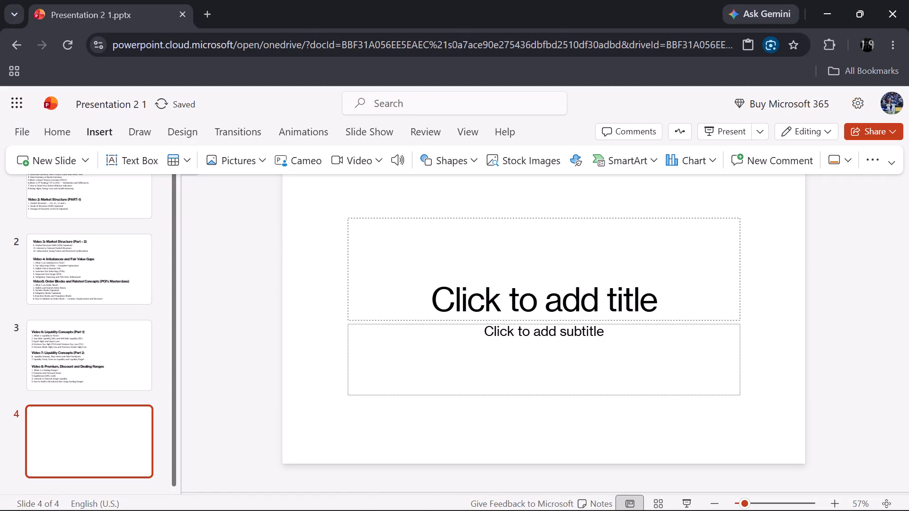
left_click(358, 241)
key("ctrl+a")
left_click(331, 279)
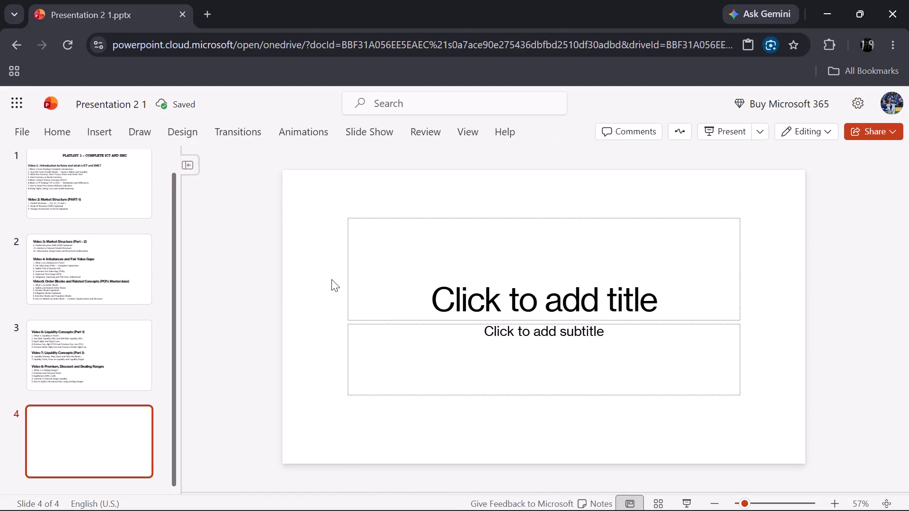
key("ctrl+a")
key("BackSpace")
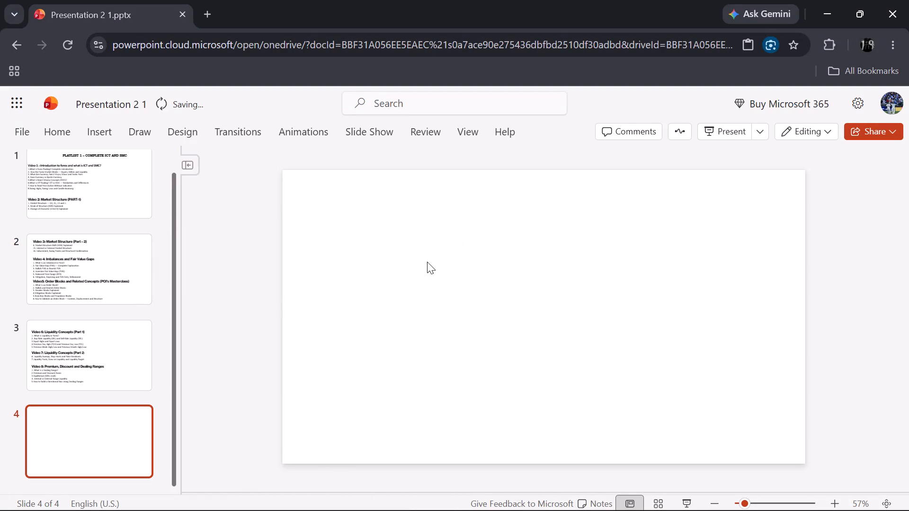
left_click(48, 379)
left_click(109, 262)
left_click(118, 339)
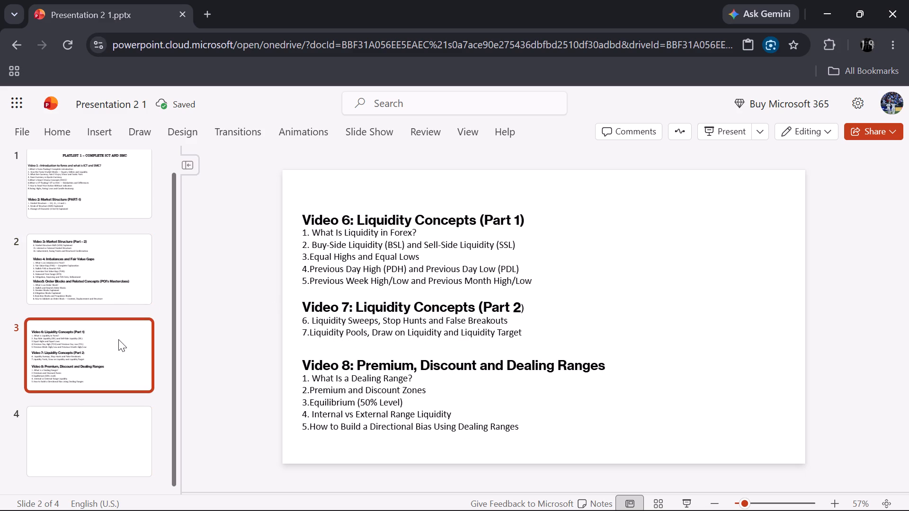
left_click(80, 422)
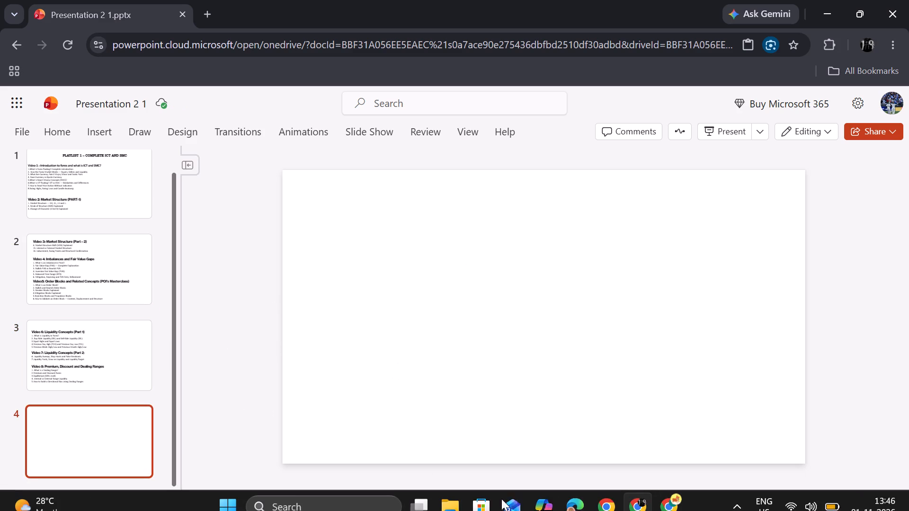
In the playlist plan PDF, copy the Module 7: Multi-Timeframe Analysis heading and its topics 36 to 41.
left_click(574, 503)
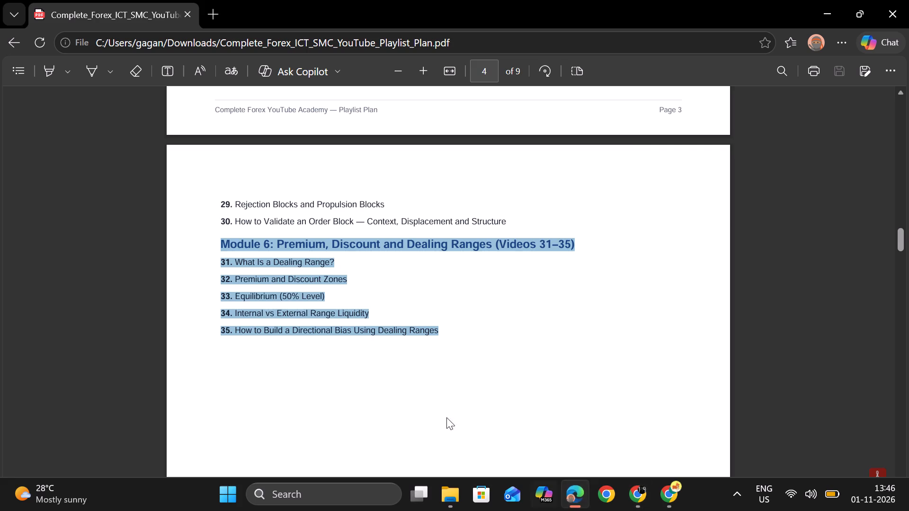
left_click(446, 358)
scroll(440, 346, "up", 7)
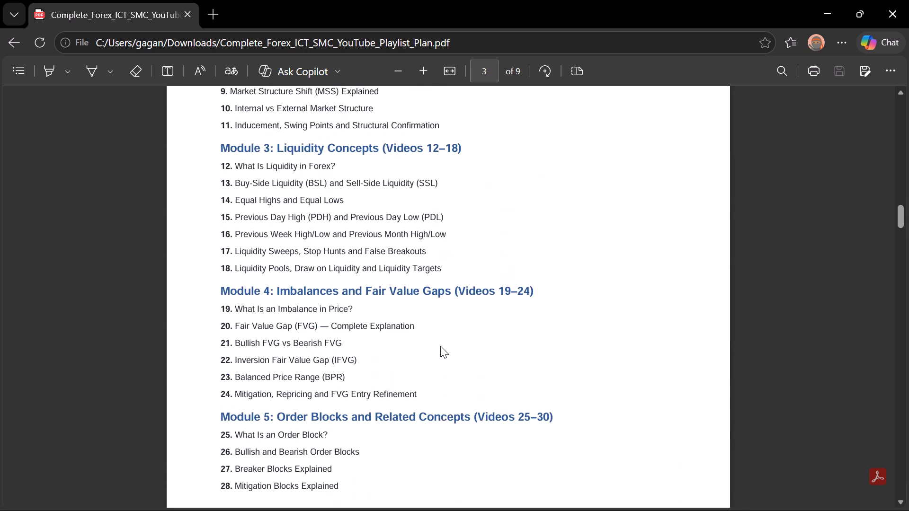
scroll(440, 346, "up", 3)
scroll(440, 346, "down", 9)
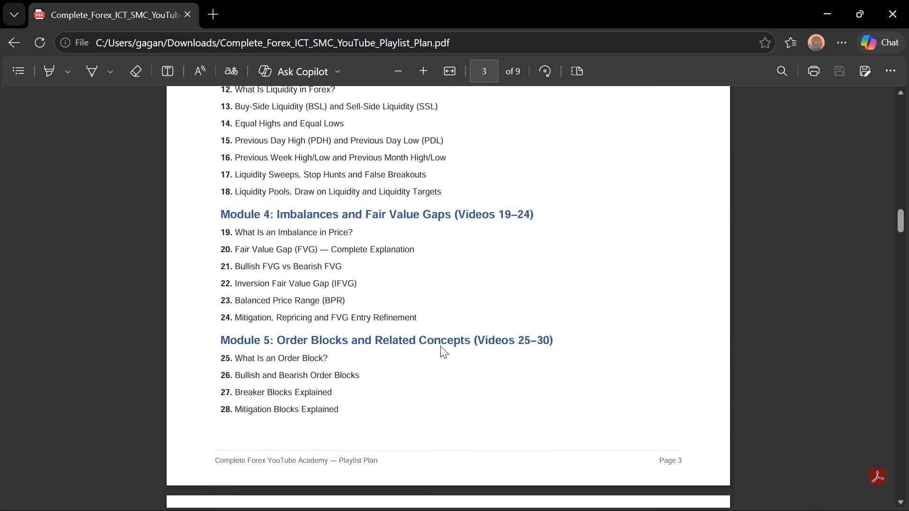
scroll(440, 346, "down", 13)
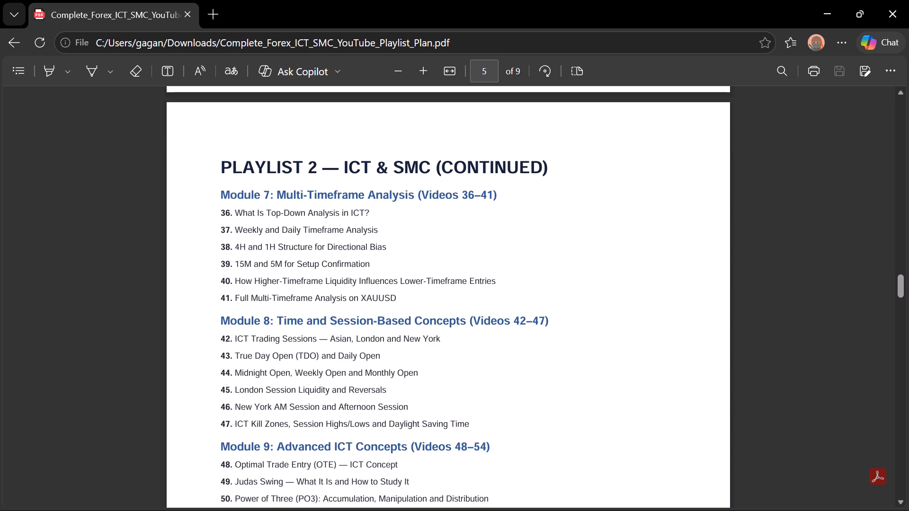
left_click_drag(218, 187, 442, 304)
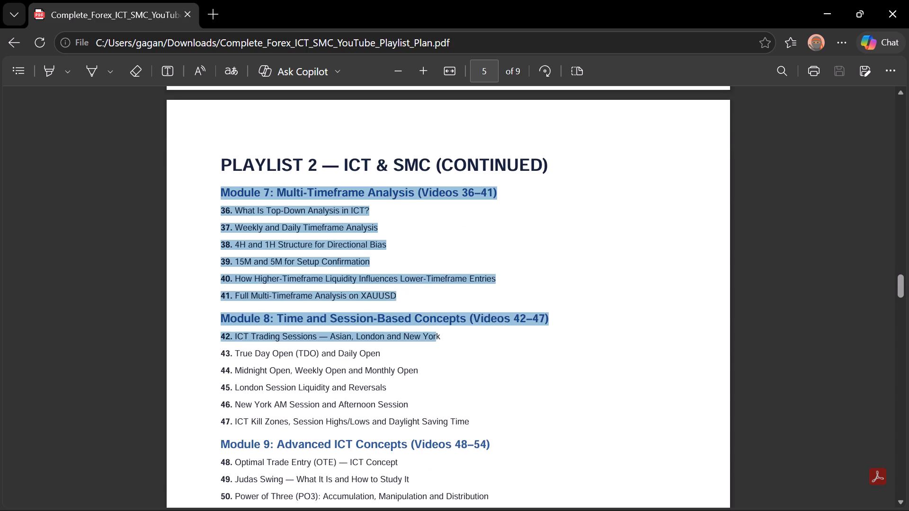
left_click_drag(442, 304, 405, 301)
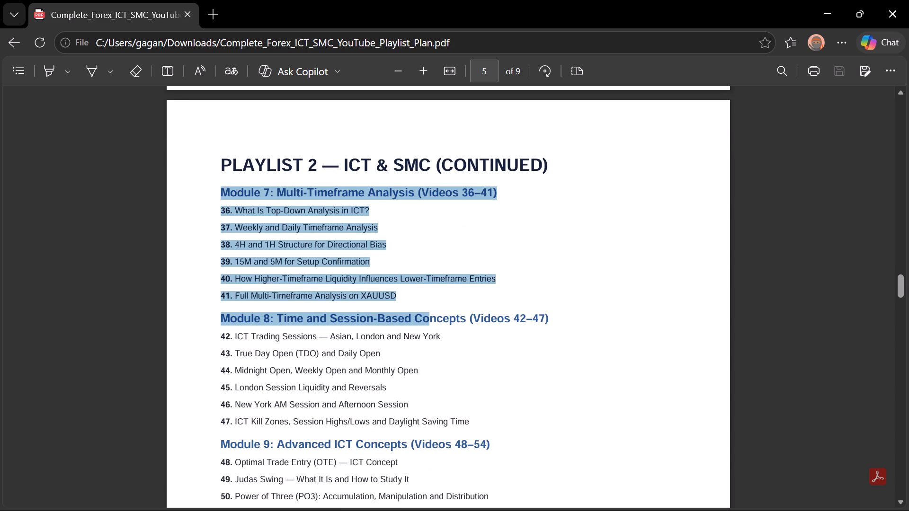
left_click_drag(405, 301, 431, 300)
left_click_drag(431, 300, 439, 297)
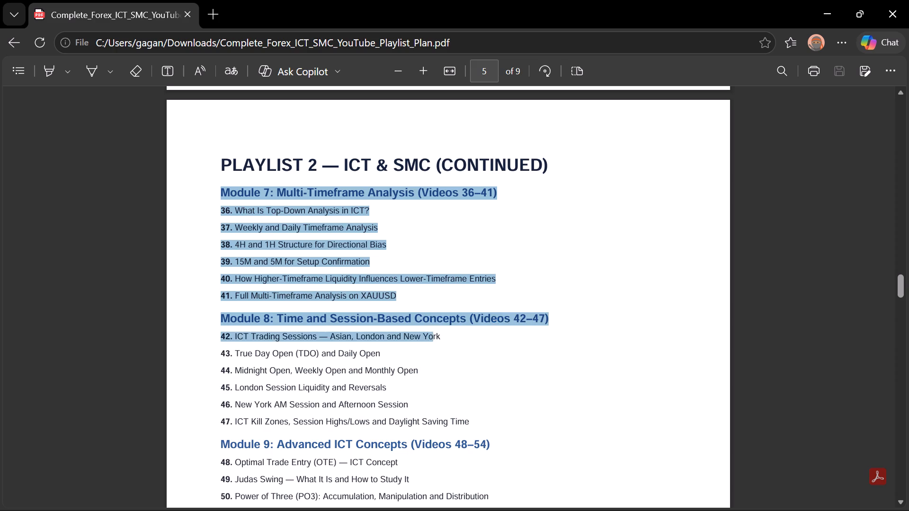
left_click_drag(439, 297, 437, 294)
left_click_drag(437, 294, 396, 291)
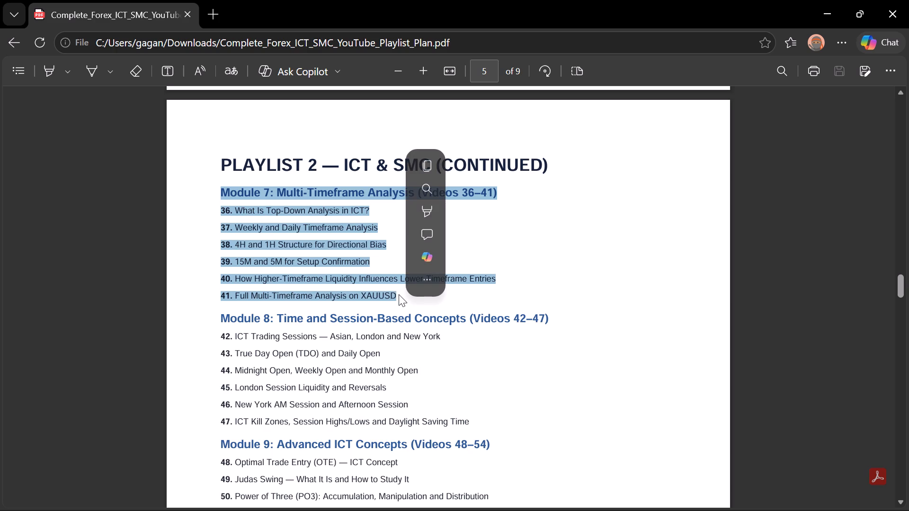
key("ctrl+c")
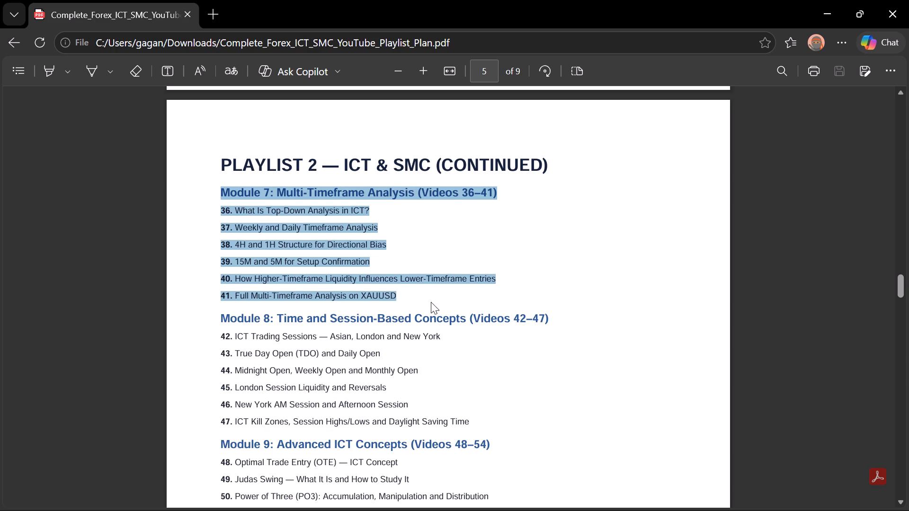
left_click(503, 383)
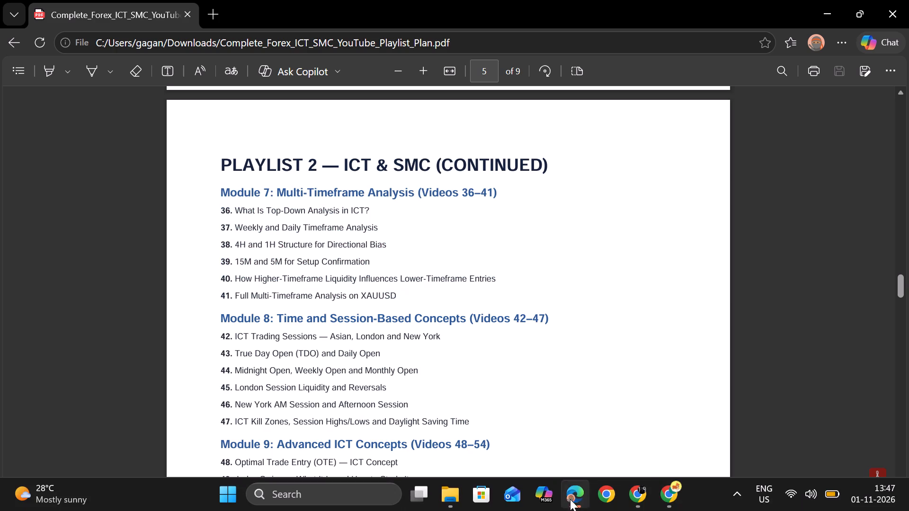
Back in PowerPoint, paste the Module 7 text into a new text box on slide 4, widened across most of the slide.
left_click(643, 497)
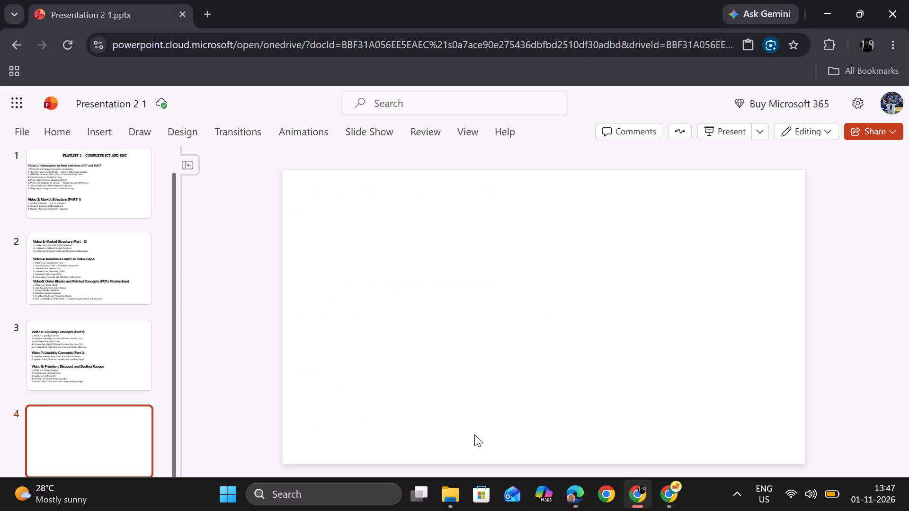
left_click(309, 219)
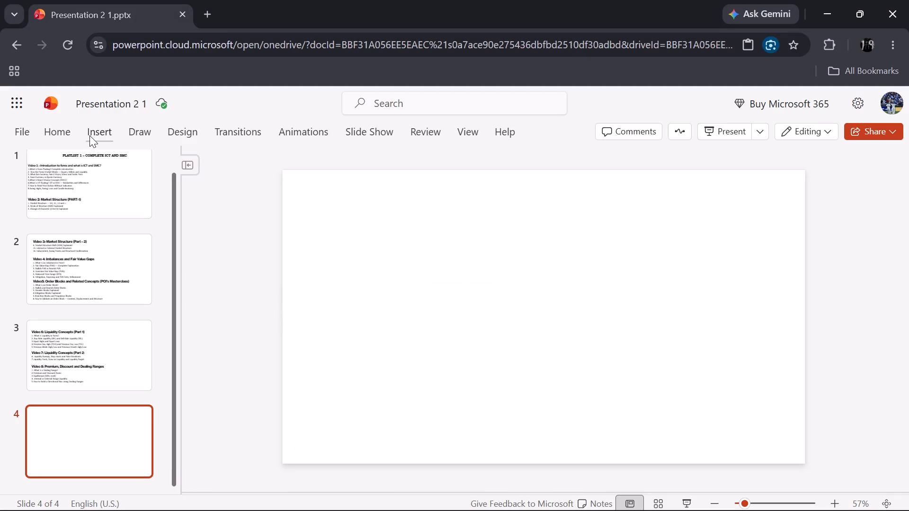
left_click(89, 135)
left_click(120, 163)
left_click(333, 204)
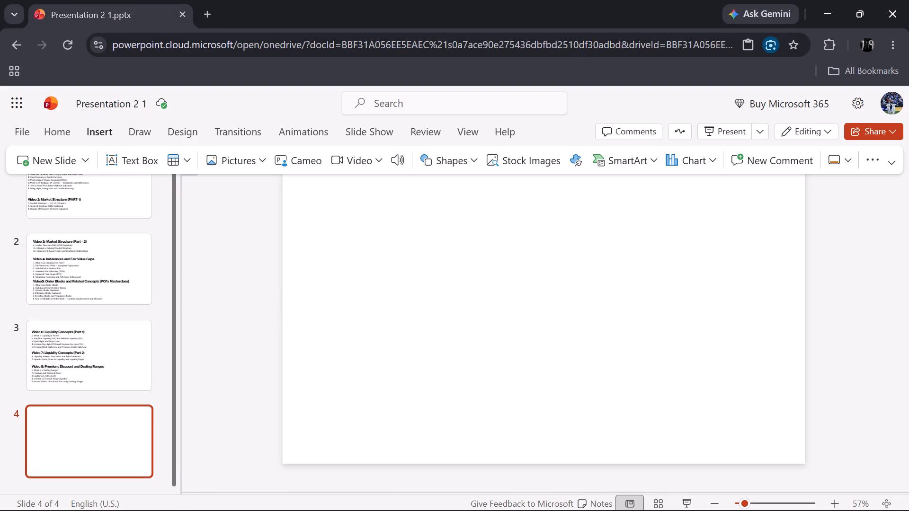
key("ctrl+v")
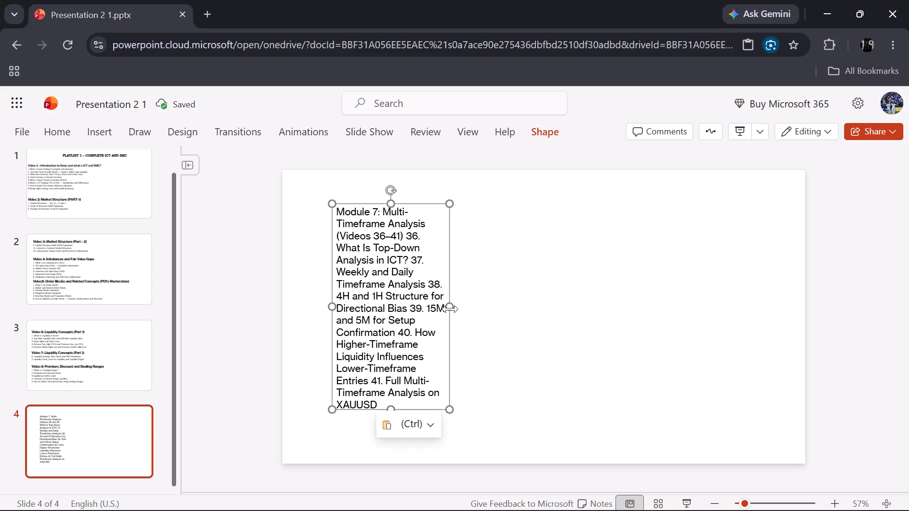
left_click_drag(452, 308, 713, 274)
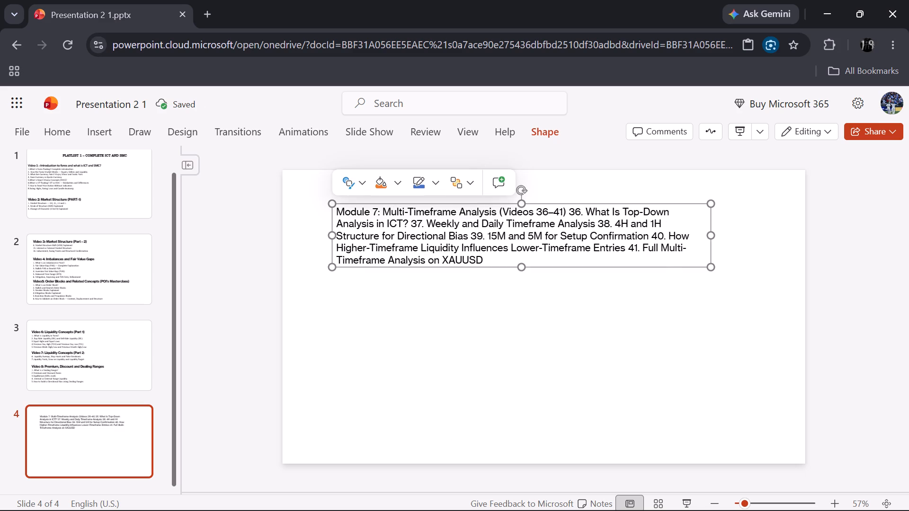
Break the pasted text so topics 36 and 37 each start on a new line below the Module 7 heading.
left_click(568, 211)
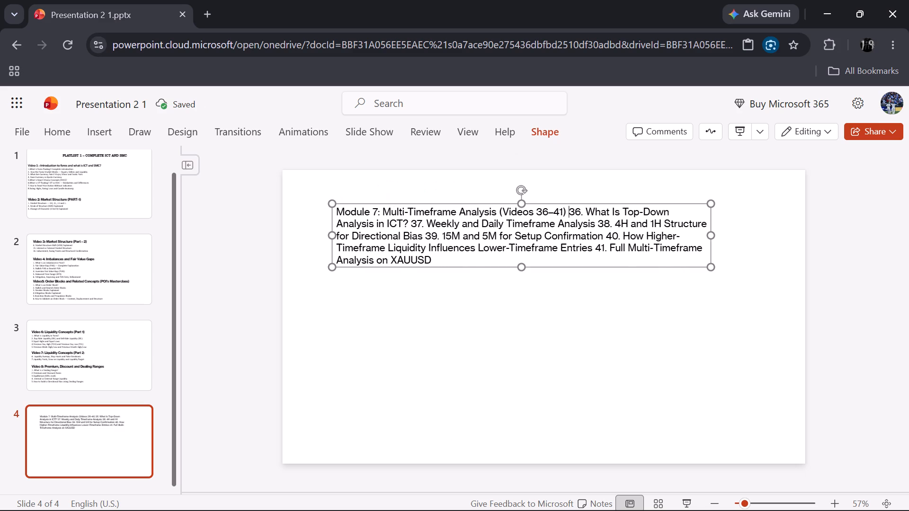
key("Return")
key("Right")
key("Right")
key("Right")
key("Right")
key("Right")
key("Right")
key("Right")
key("Right")
key("Right")
key("Right")
key("Right")
key("Right")
key("Right")
key("Right")
key("Right")
key("Right")
key("Right")
key("Right")
key("Right")
key("Right")
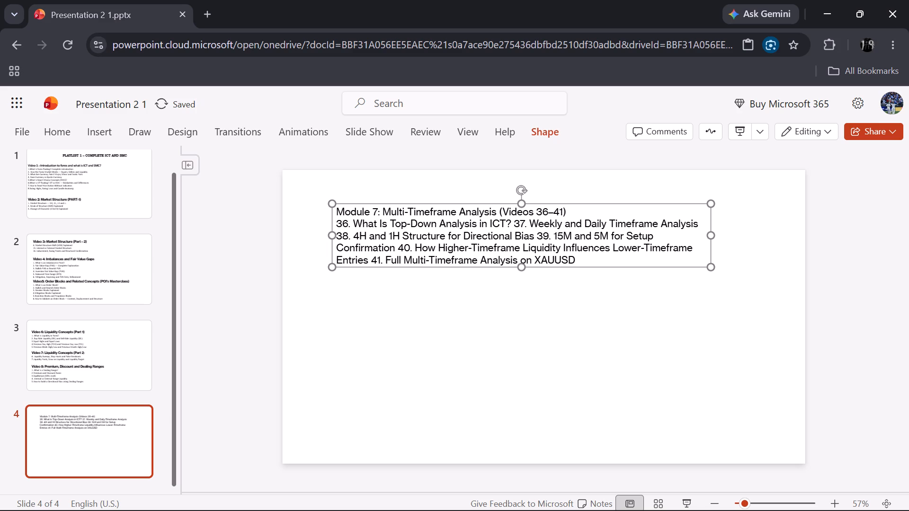
key("Left")
key("Left")
key("Left")
key("Return")
Start topic 38, 4H and 1H Structure for Directional Bias, on a new line.
key("Right")
key("Right")
key("Right")
key("Right")
key("Right")
key("Right")
key("Right")
key("Right")
key("Right")
key("Right")
key("Right")
key("Right")
key("Right")
key("Right")
key("Right")
key("Right")
key("Right")
key("Right")
key("Right")
key("Right")
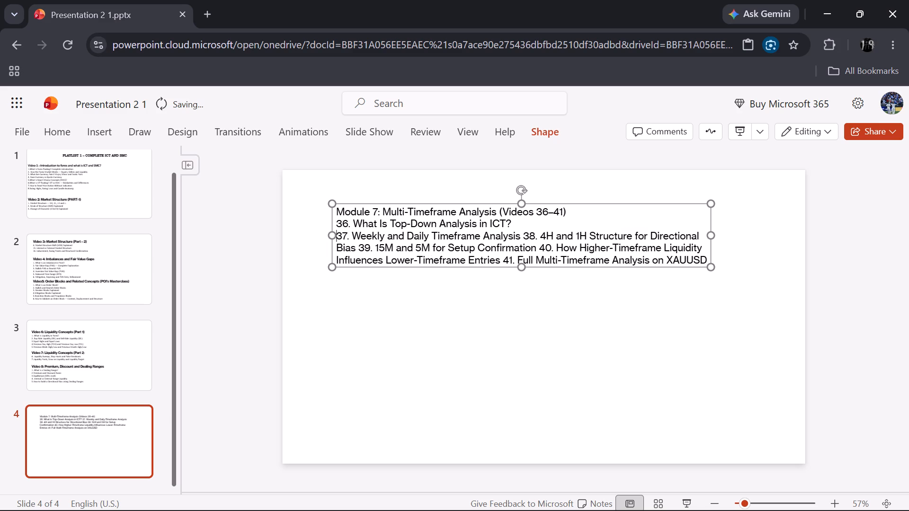
key("Right")
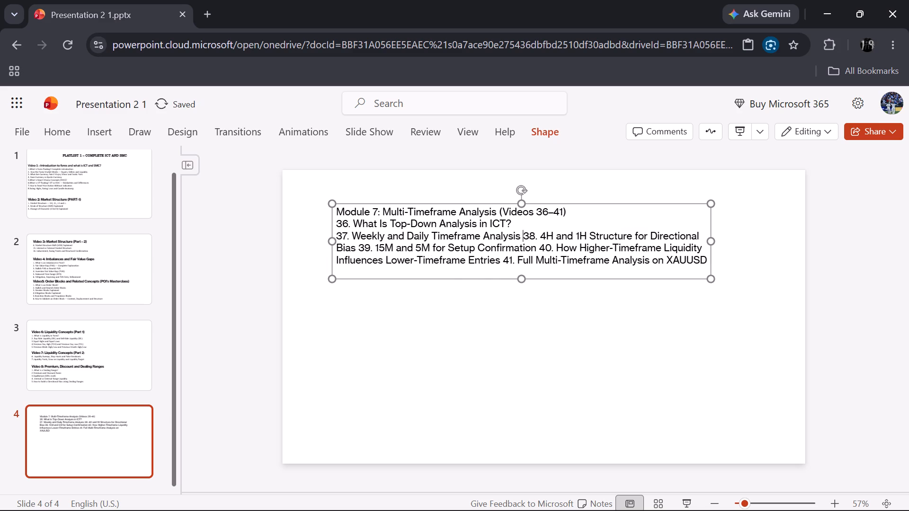
key("Return")
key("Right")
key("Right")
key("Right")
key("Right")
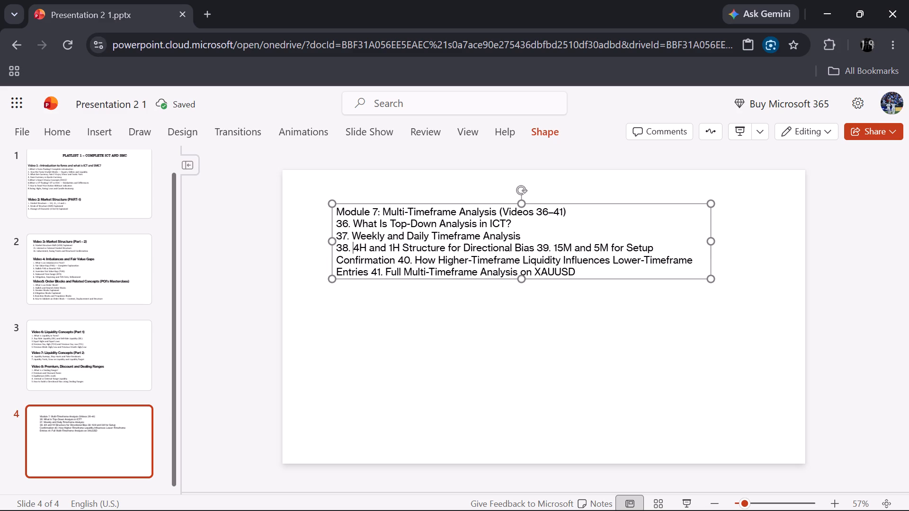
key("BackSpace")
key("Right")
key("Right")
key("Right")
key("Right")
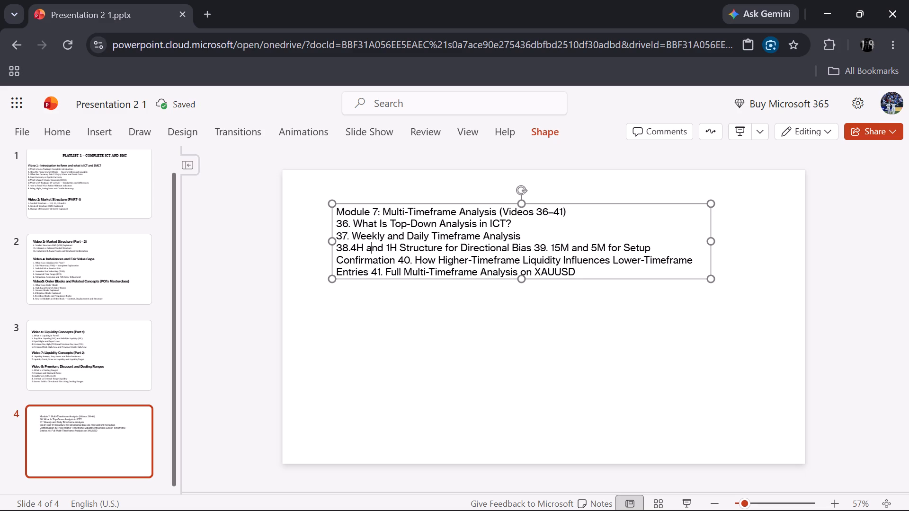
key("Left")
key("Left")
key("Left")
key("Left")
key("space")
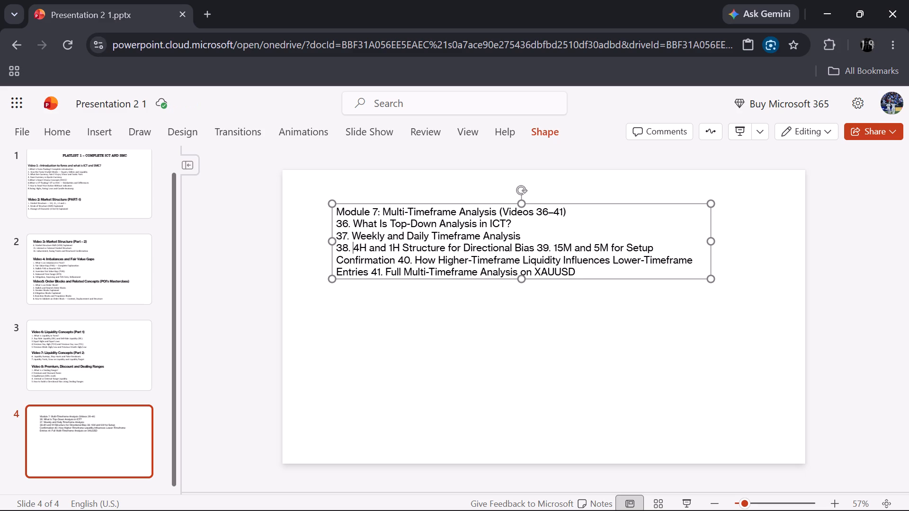
Start topic 39, 15M and 5M for Setup Confirmation, on a new line.
key("Right")
key("Right")
key("Right")
key("Right")
key("Right")
key("Right")
key("Right")
key("Right")
key("Right")
key("Right")
key("Right")
key("Right")
key("Right")
key("Right")
key("Right")
key("Right")
key("Right")
key("Right")
key("Right")
key("Right")
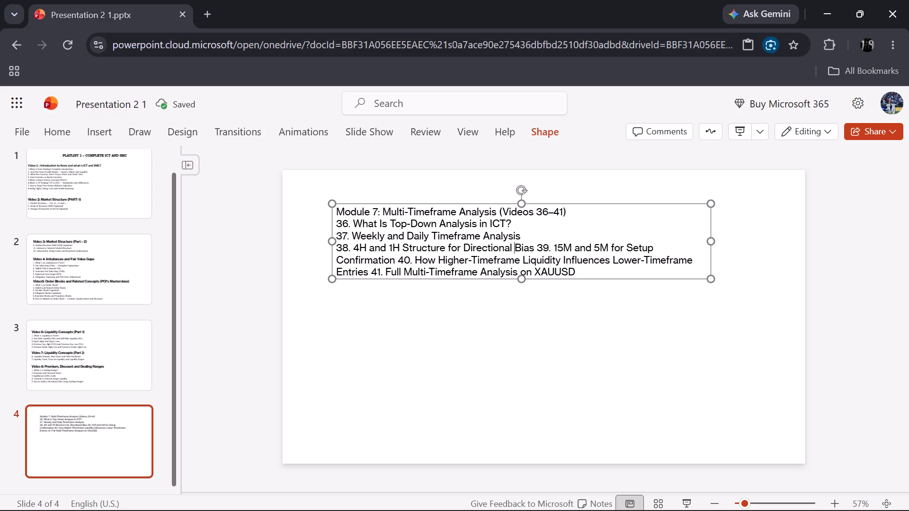
key("Right")
key("Right")
key("Right")
key("Right")
key("Right")
key("Return")
Start topic 40, How Higher-Timeframe Liquidity Influences Lower-Timeframe Entries, on a new line.
key("Right")
key("Right")
key("Right")
key("Right")
key("Right")
key("Right")
key("Right")
key("Right")
key("Right")
key("Right")
key("Right")
key("Right")
key("Right")
key("Right")
key("Right")
key("Right")
key("Right")
key("Right")
key("Right")
key("Right")
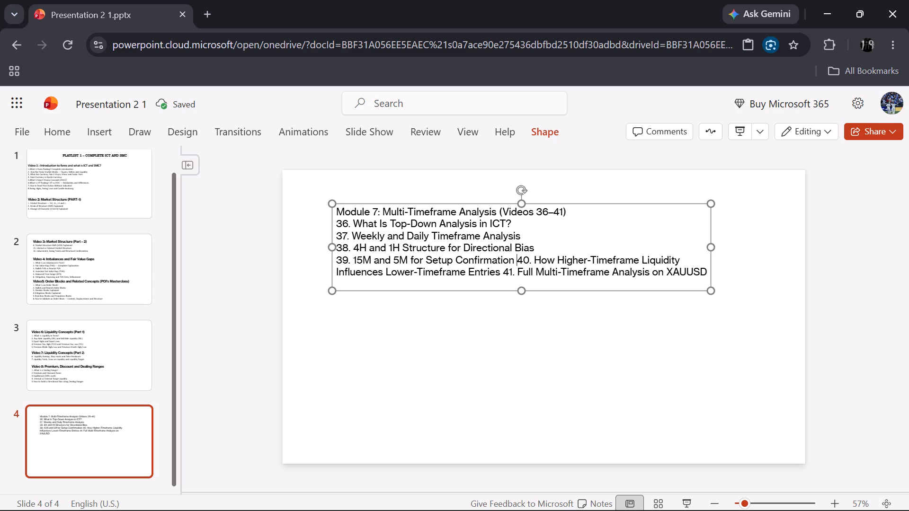
key("Left")
key("Return")
Start topic 41, Full Multi-Timeframe Analysis on XAUUSD, on a new line.
key("Right")
key("Right")
key("Right")
key("Right")
key("Right")
key("Right")
key("Right")
key("Right")
key("Right")
key("Right")
key("Right")
key("Right")
key("Right")
key("Right")
key("Right")
key("Right")
key("Right")
key("Right")
key("Right")
key("Right")
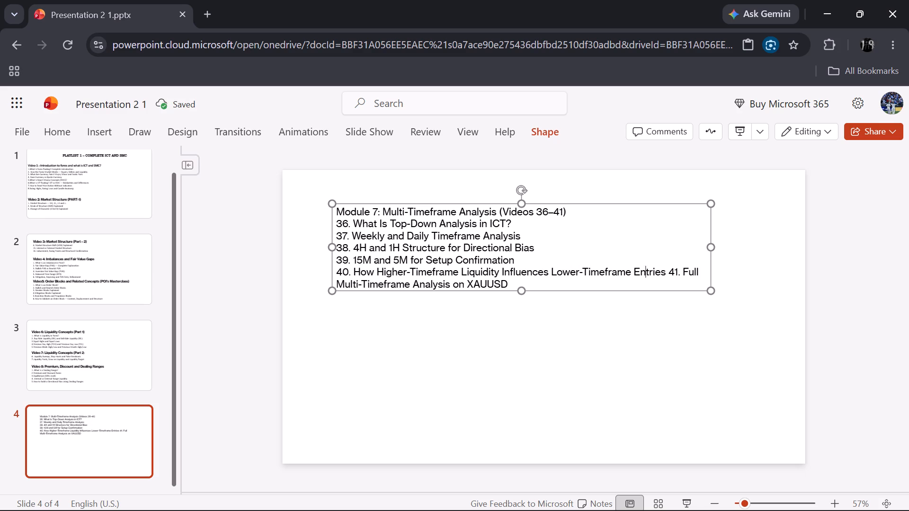
key("Left")
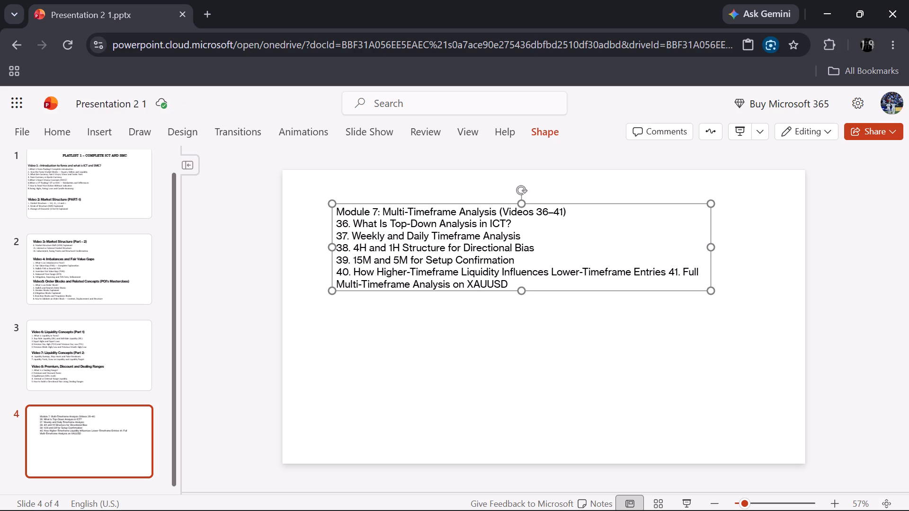
key("Left")
key("Return")
key("Right")
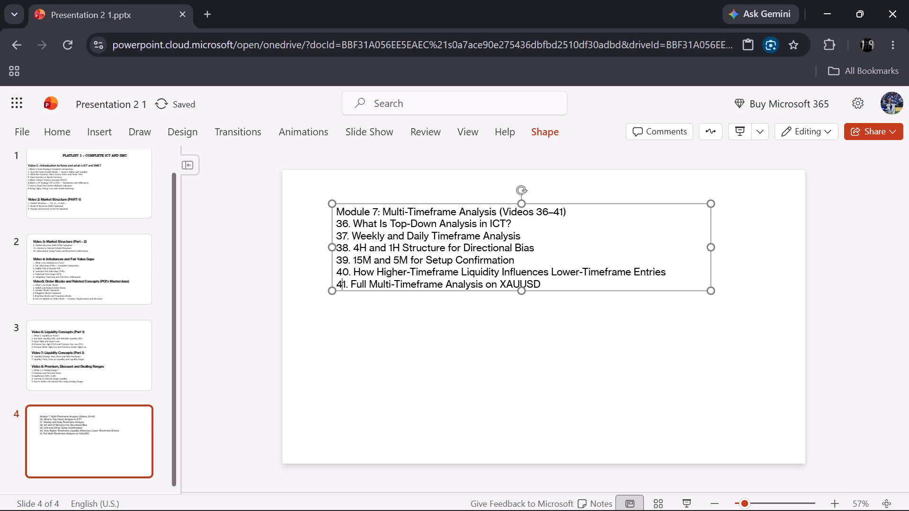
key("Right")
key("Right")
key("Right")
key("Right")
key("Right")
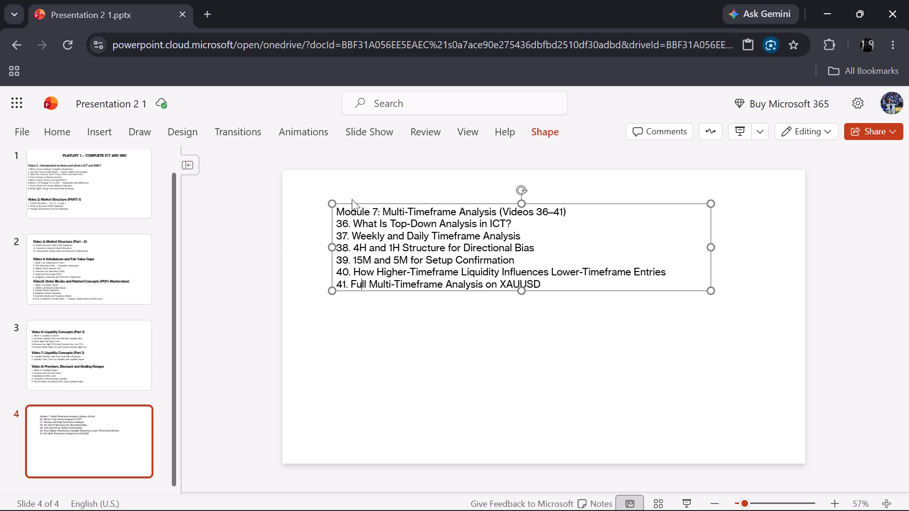
Move the Module 7 text box to the slide's upper-left corner and compare its placement with slide 3.
left_click(390, 177)
left_click_drag(410, 203, 376, 187)
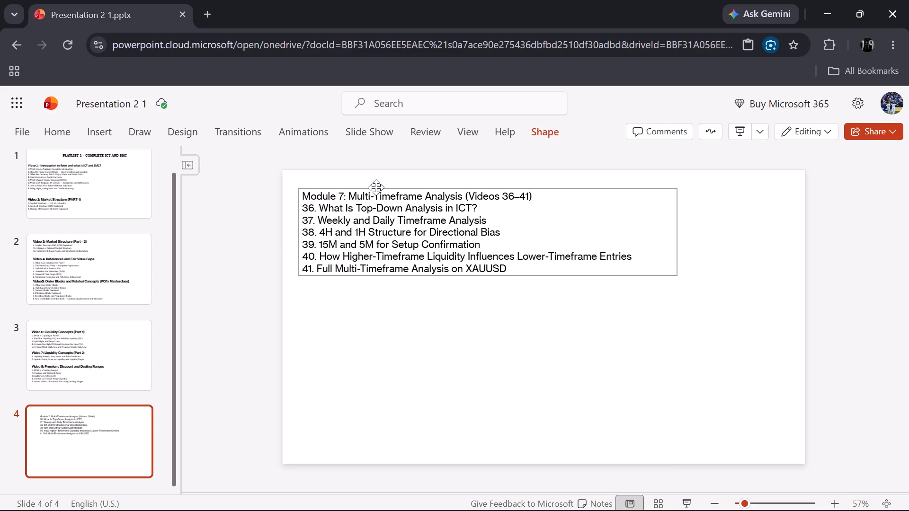
left_click_drag(376, 187, 373, 183)
left_click(452, 323)
left_click(67, 368)
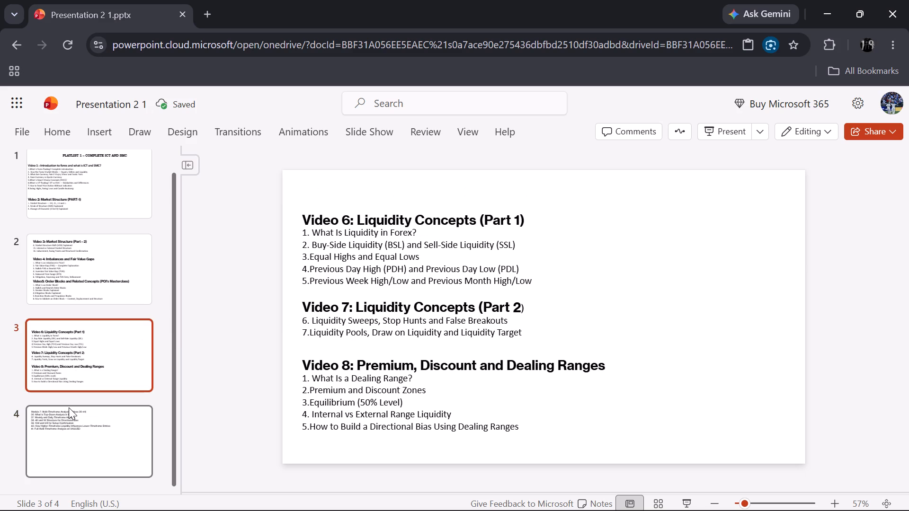
left_click(69, 407)
Change the heading's Module 7 to Video 9 and delete the (Videos 36–41) suffix.
left_click_drag(339, 194, 325, 198)
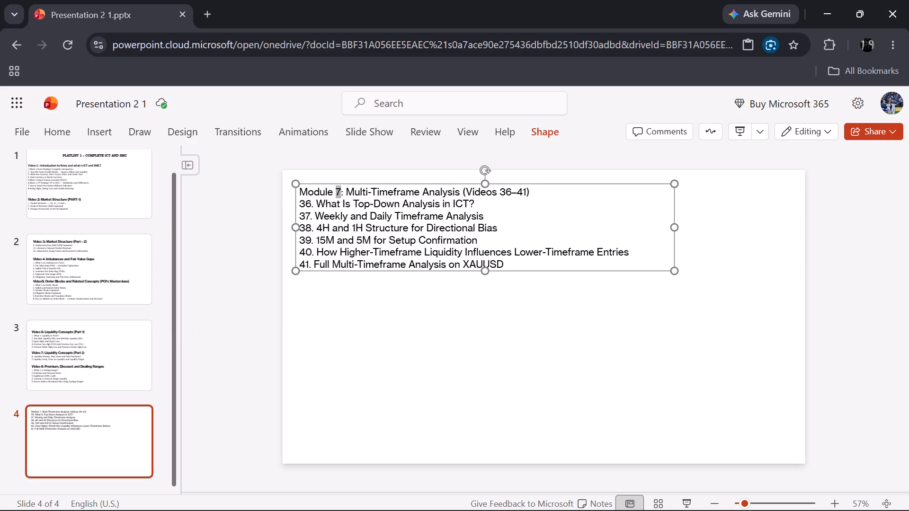
left_click_drag(325, 198, 299, 194)
key("BackSpace")
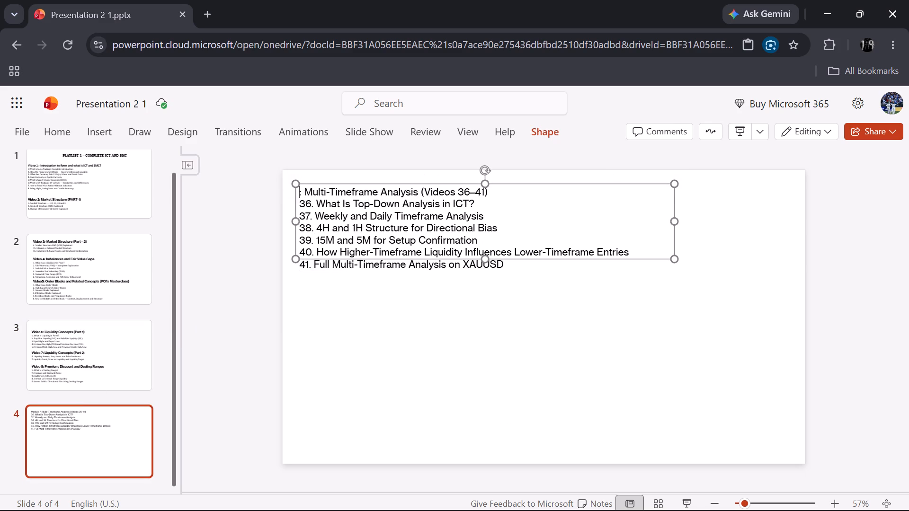
type("Video 9")
left_click_drag(528, 193, 455, 193)
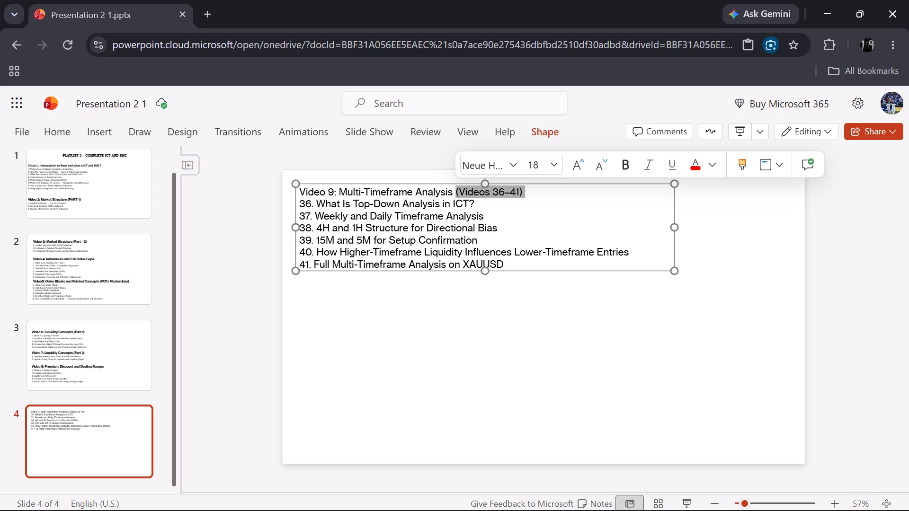
key("BackSpace")
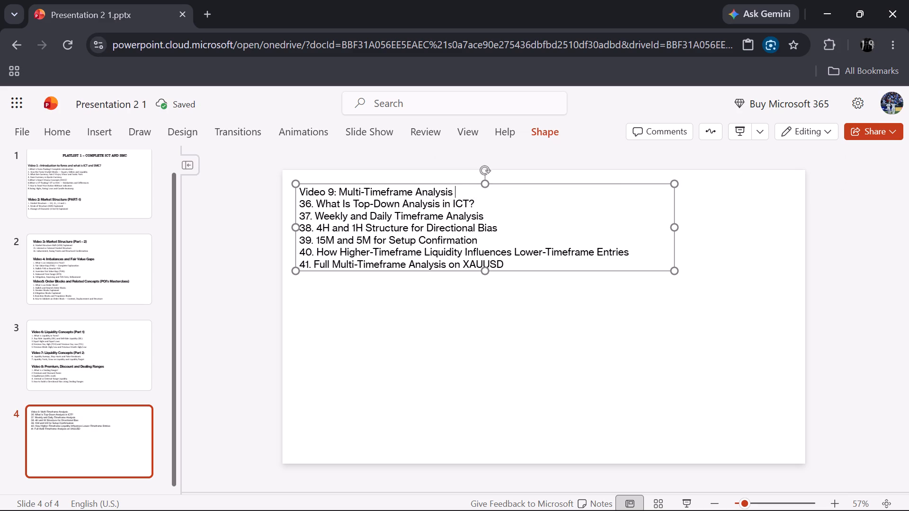
Format the Video 9: Multi-Timeframe Analysis heading as 24 pt bold.
left_click_drag(464, 192, 294, 194)
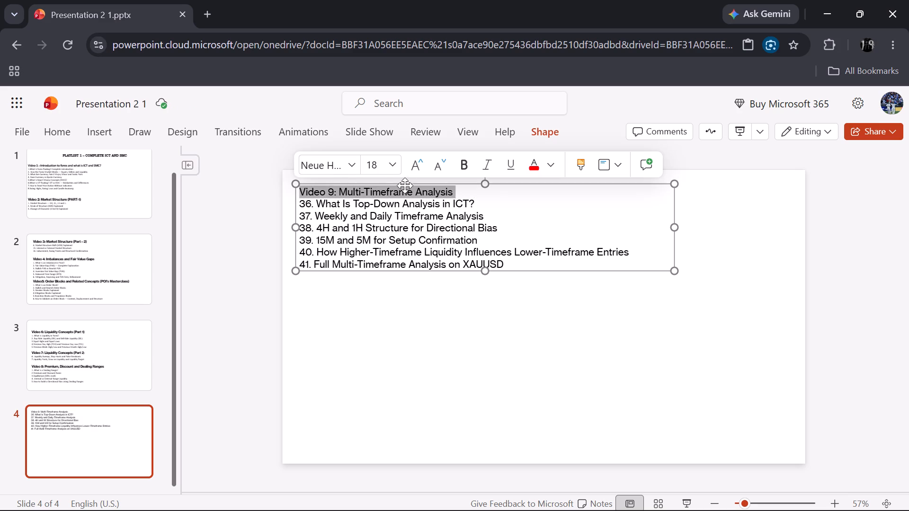
left_click(386, 166)
left_click(424, 332)
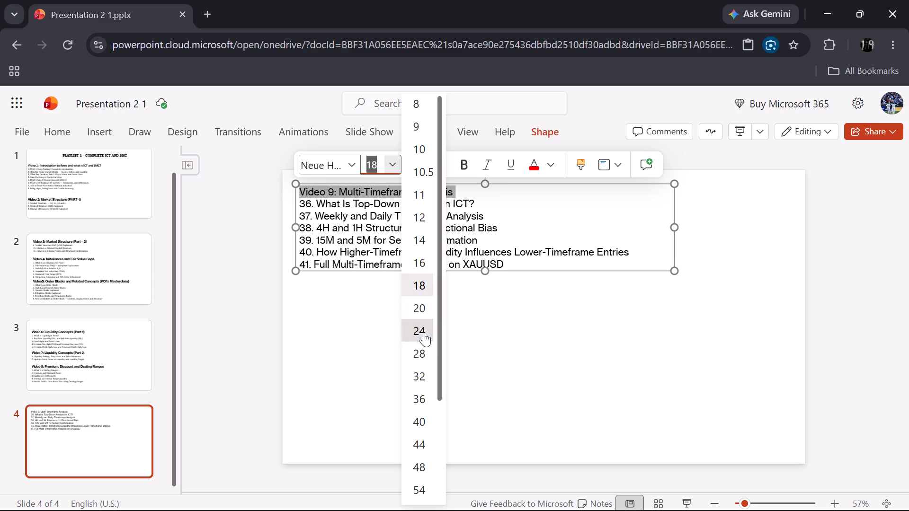
left_click(460, 170)
left_click(446, 313)
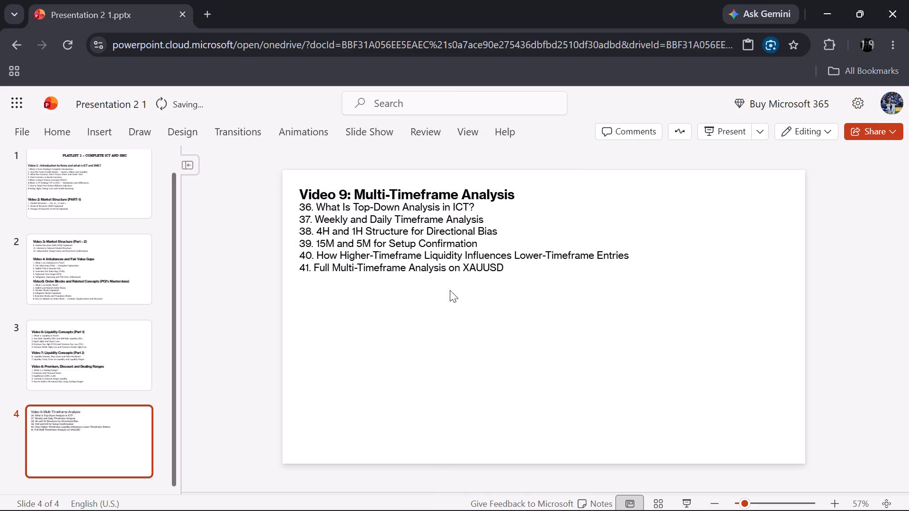
Renumber the first three Video 9 topics, 36 to 38, as 1, 2 and 3.
left_click(310, 205)
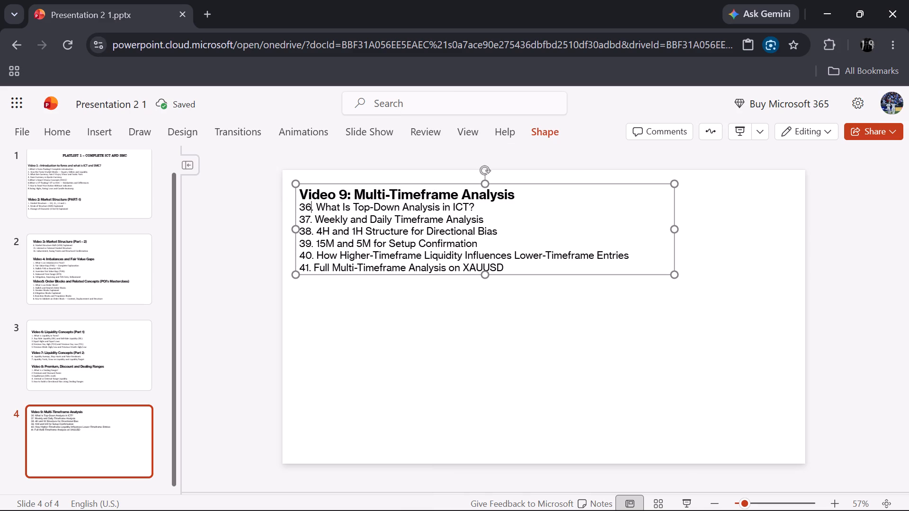
key("BackSpace")
key("BackSpace")
key("1")
key("Down")
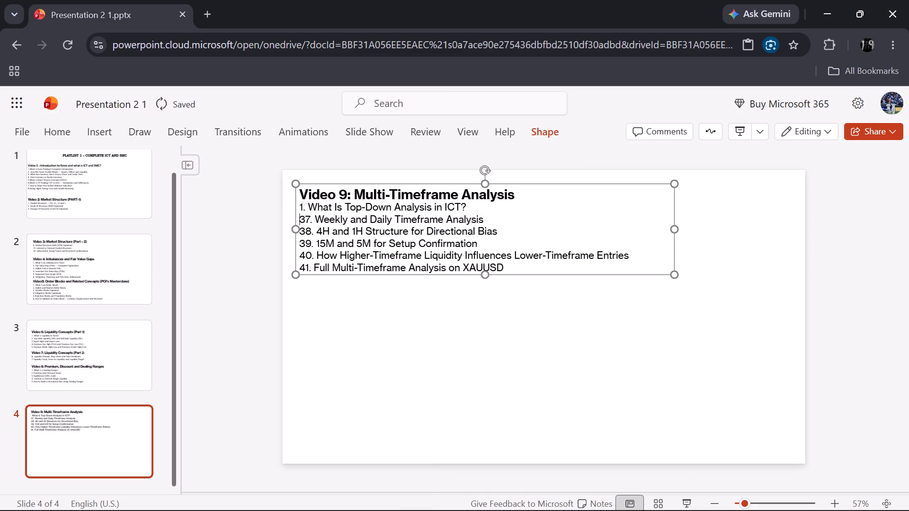
key("Right")
key("Right")
key("BackSpace")
key("BackSpace")
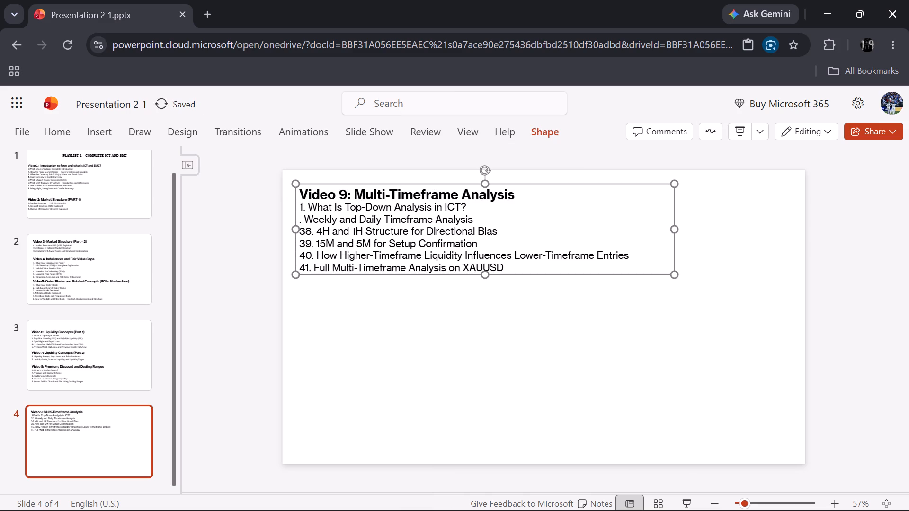
key("2")
key("Down")
key("Right")
key("BackSpace")
key("BackSpace")
key("3")
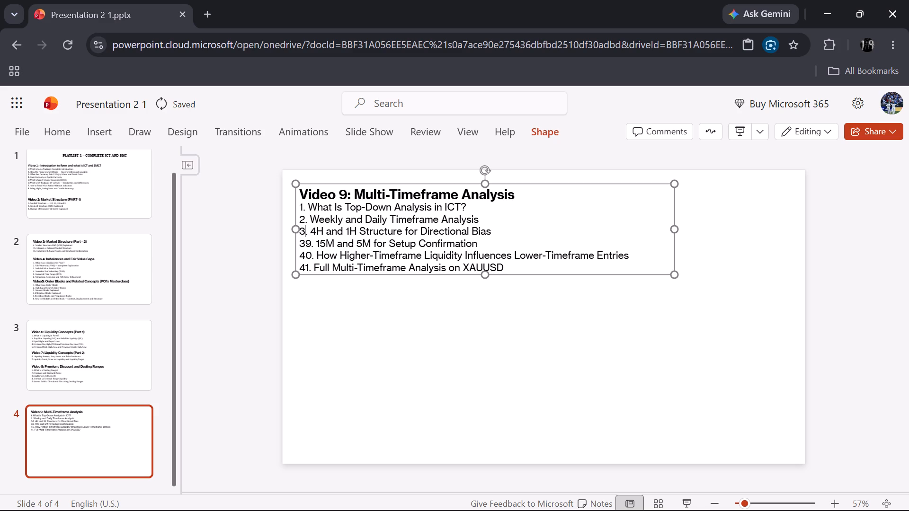
Renumber the last three Video 9 topics, 39 to 41, as 4, 5 and 6.
key("Down")
key("Right")
key("Right")
key("BackSpace")
key("BackSpace")
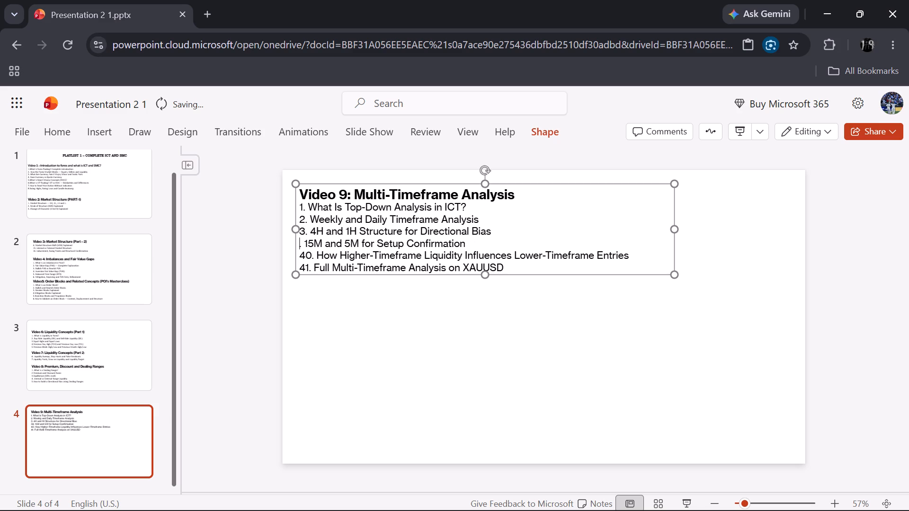
key("4")
key("Down")
key("Right")
key("Right")
key("BackSpace")
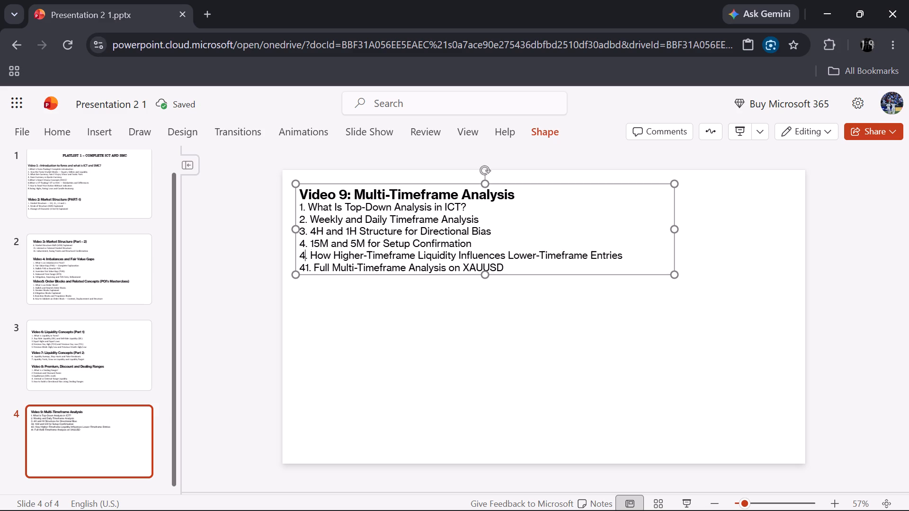
key("BackSpace")
key("5")
key("Down")
key("Right")
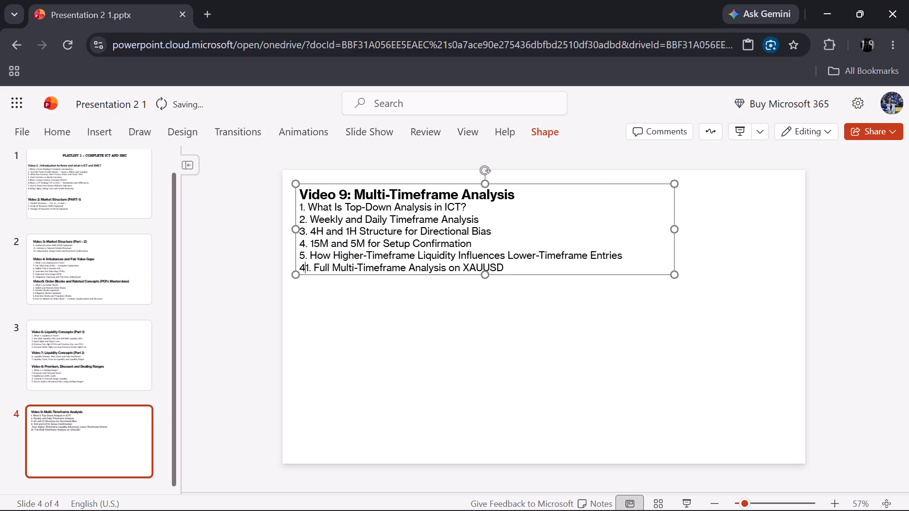
key("Right")
key("BackSpace")
key("BackSpace")
key("6")
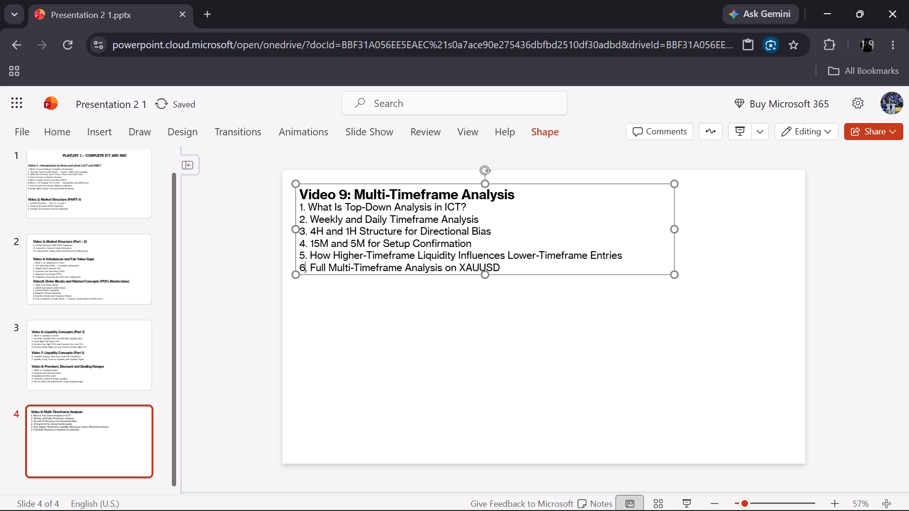
Set the font of the six numbered Video 9 topics to Calibri.
left_click(453, 315)
left_click_drag(503, 268, 298, 210)
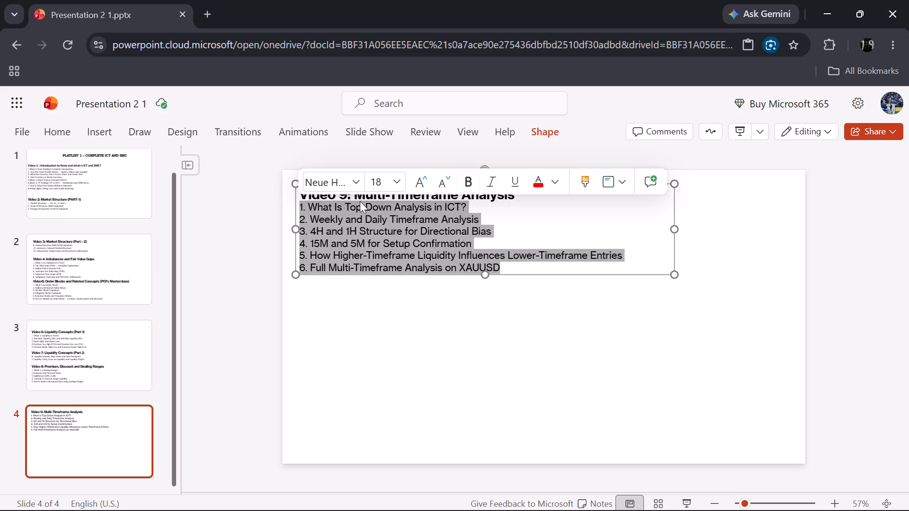
left_click(357, 186)
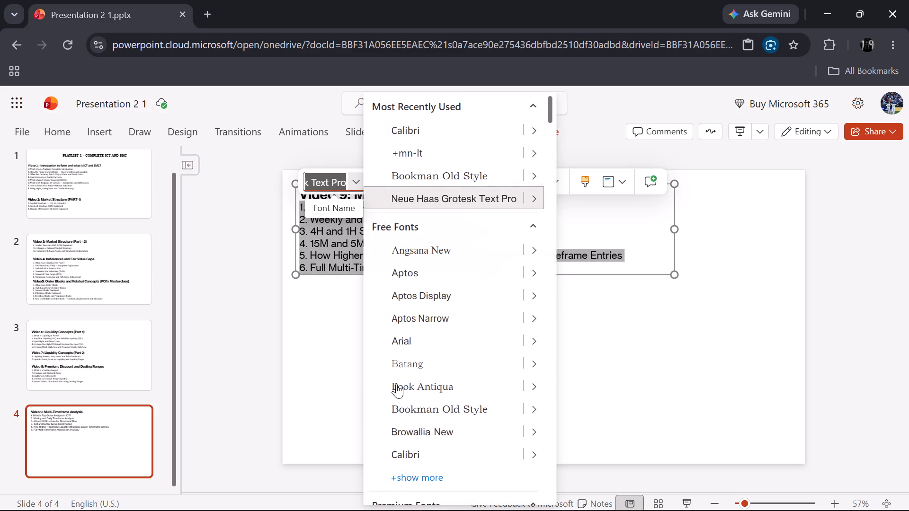
left_click(404, 456)
left_click(307, 399)
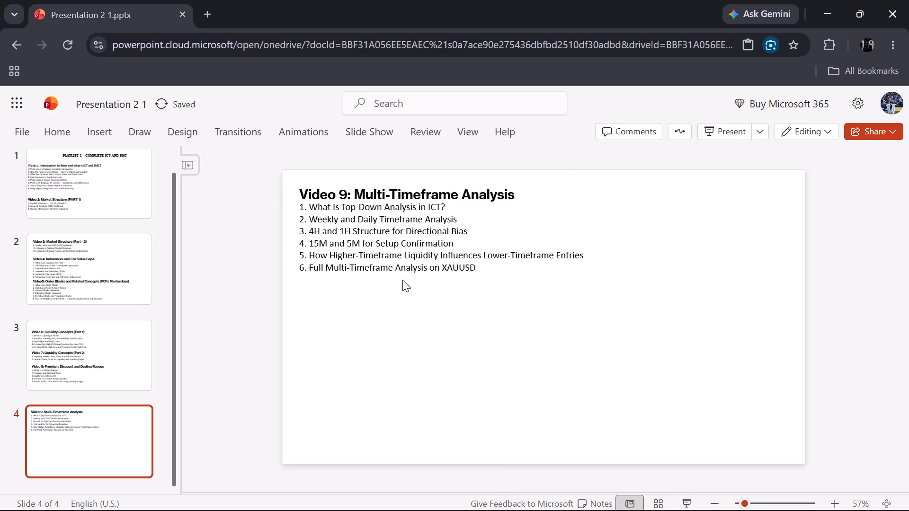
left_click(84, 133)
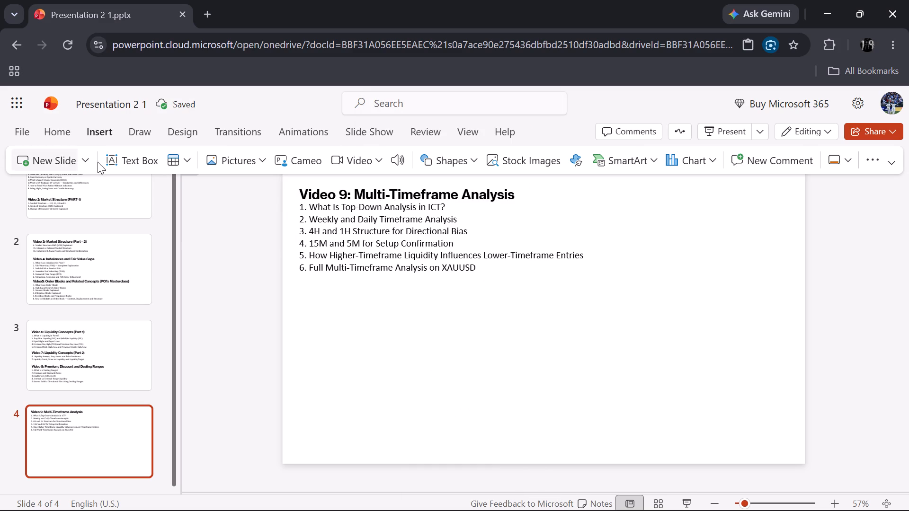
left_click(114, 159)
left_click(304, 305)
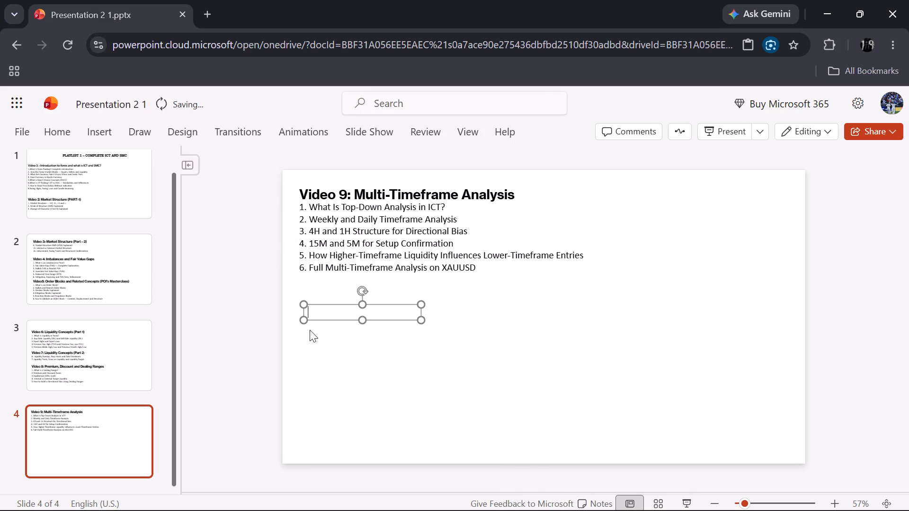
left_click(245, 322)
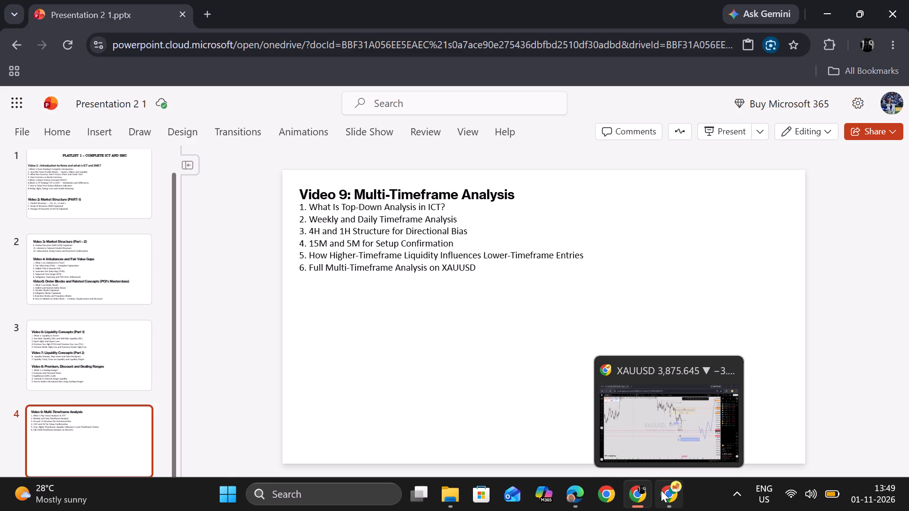
Switch to the playlist plan PDF in Edge and copy the Module 8 heading with topics 42 to 47.
left_click(669, 492)
left_click(638, 503)
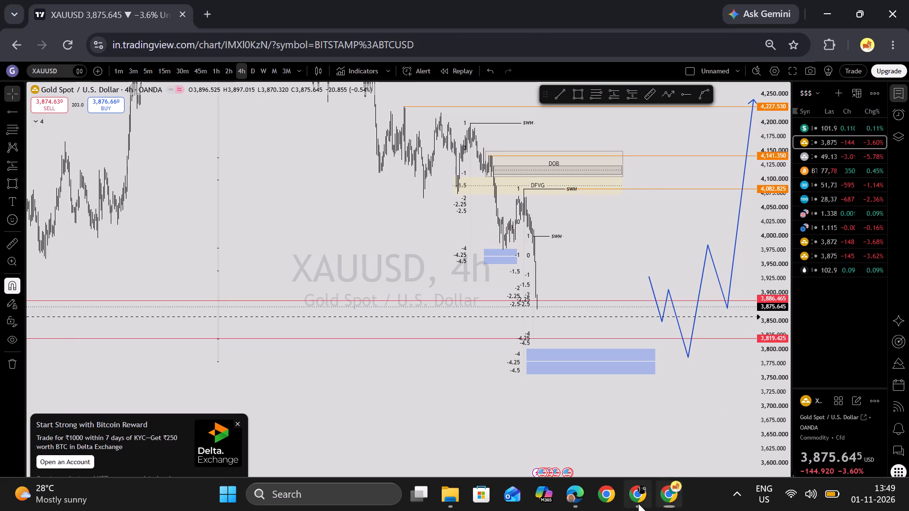
left_click(574, 490)
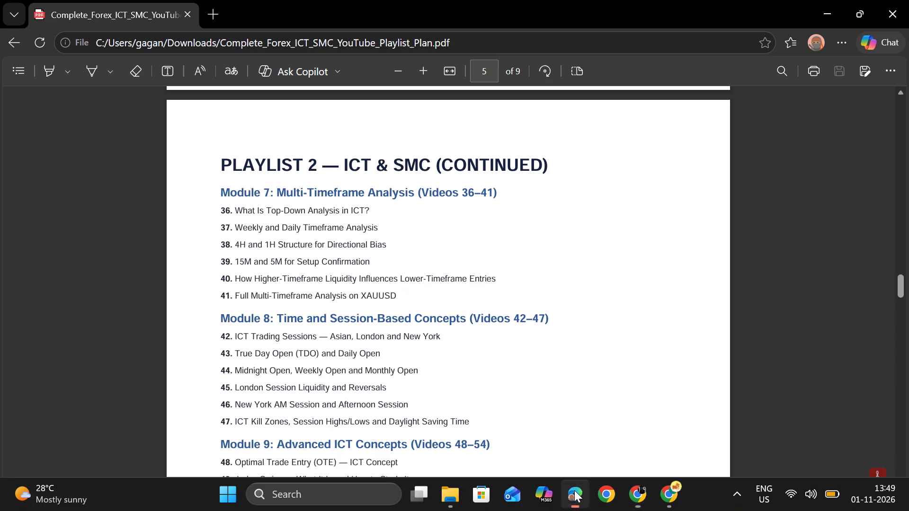
scroll(469, 378, "down", 2)
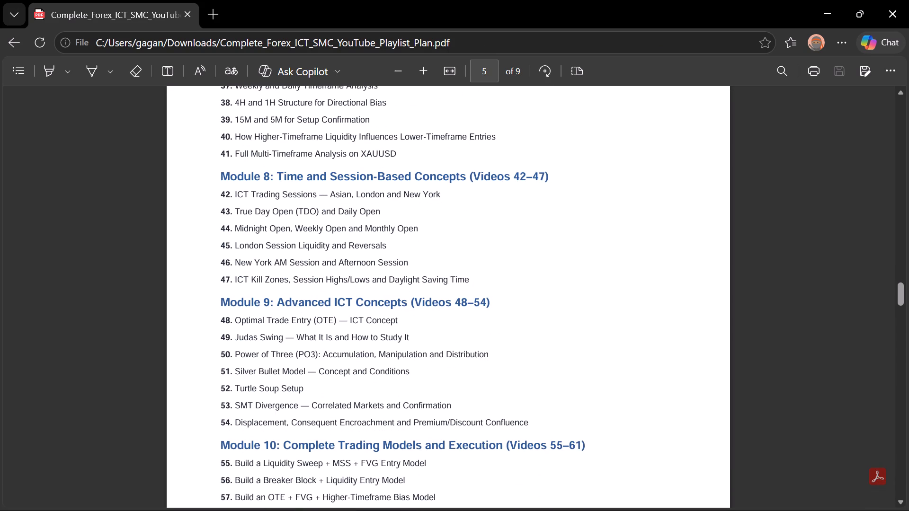
left_click_drag(219, 170, 486, 281)
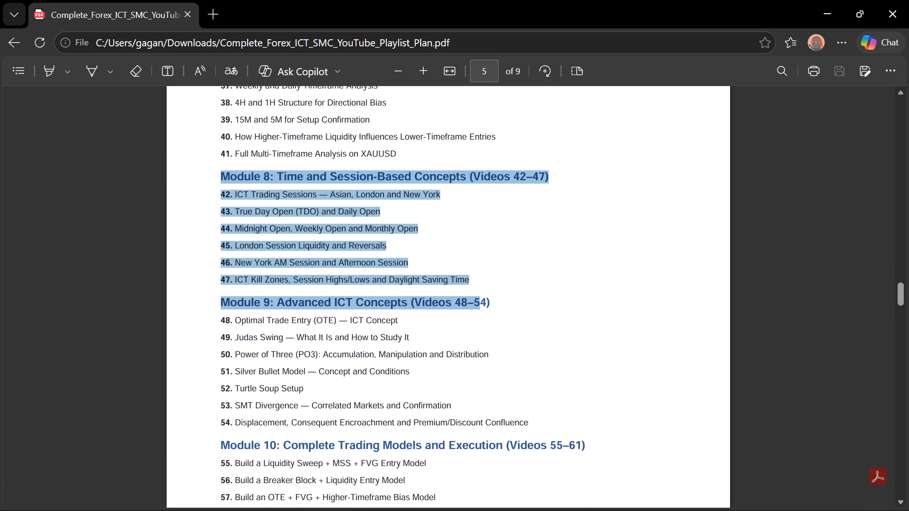
left_click_drag(486, 281, 472, 275)
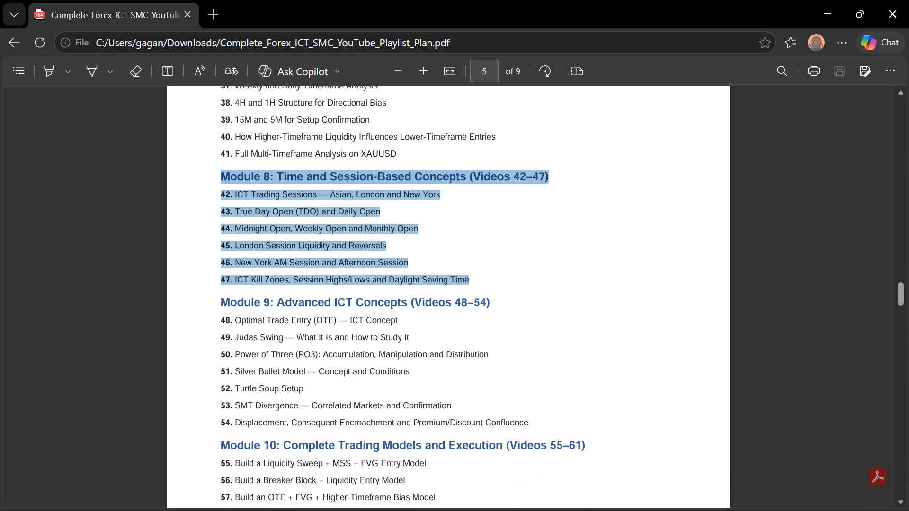
left_click_drag(472, 275, 468, 277)
key("ctrl+c")
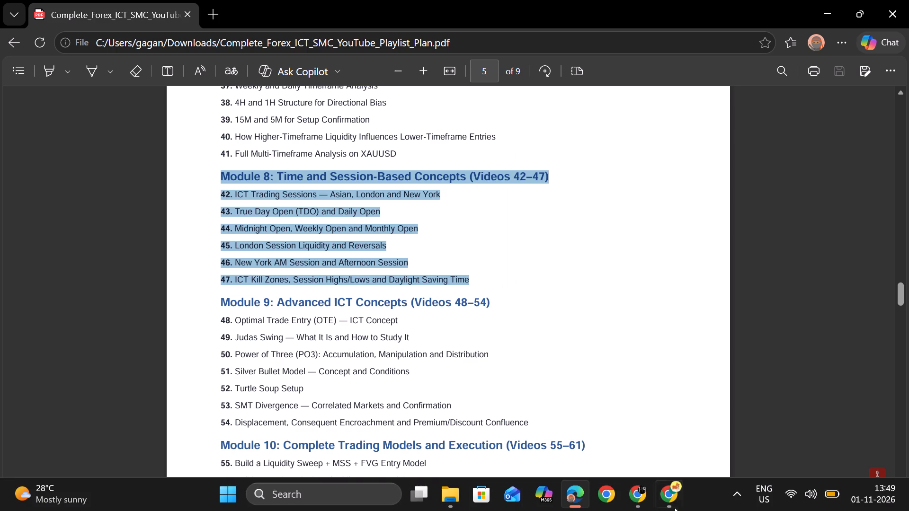
Return to the presentation in Chrome and paste the Module 8 text into a new text box below the Video 9 topics.
left_click(647, 498)
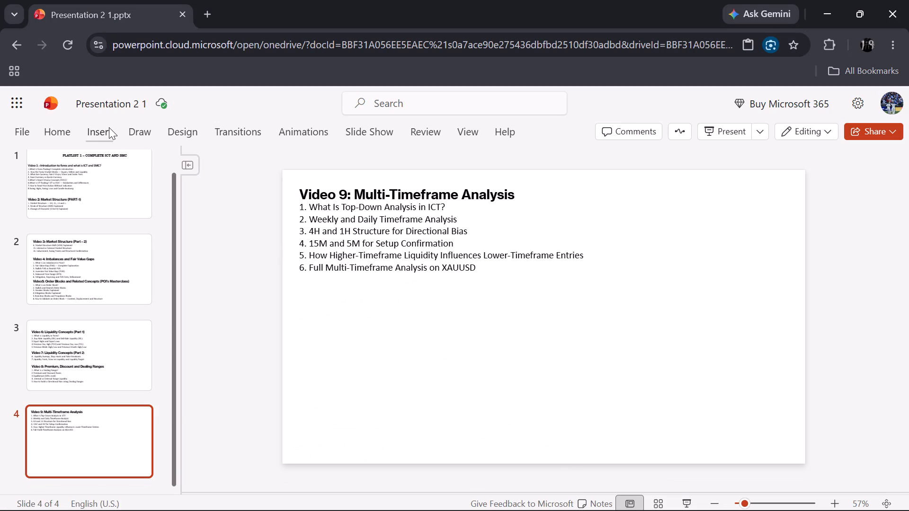
left_click(109, 127)
left_click(109, 160)
left_click(313, 306)
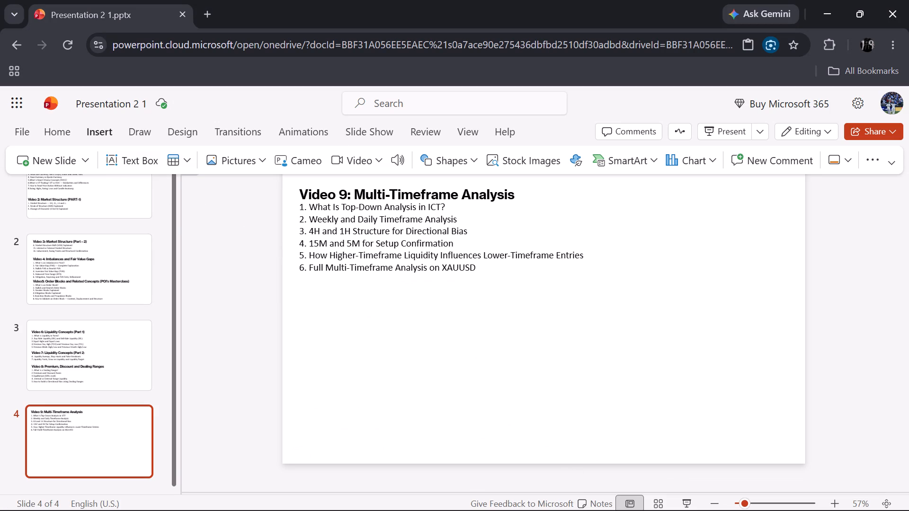
key("ctrl+v")
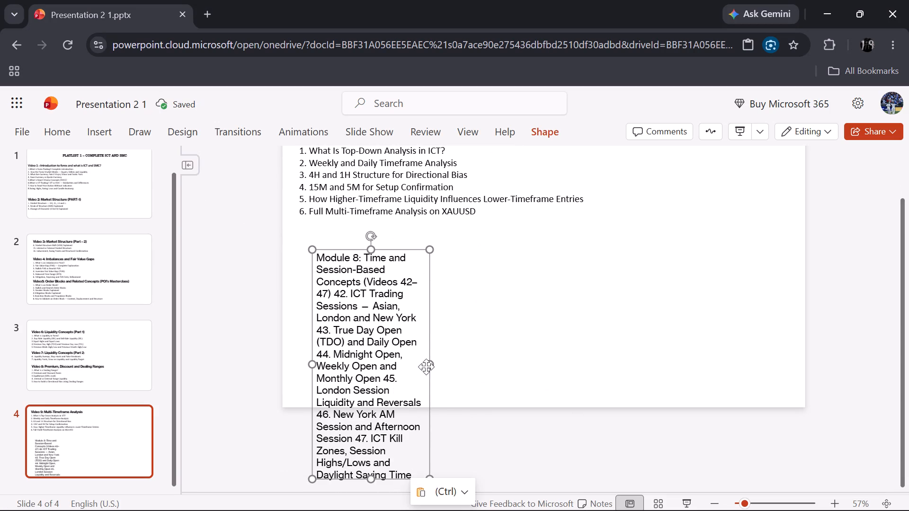
Widen the Module 8 text box and move it so its text lines up beneath the Video 9 topics.
left_click_drag(431, 365, 673, 318)
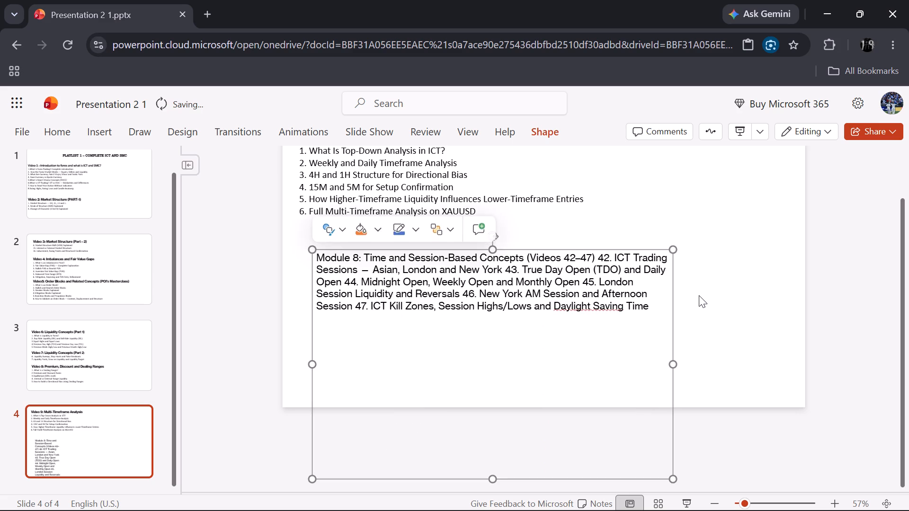
left_click(699, 295)
left_click_drag(339, 308, 321, 296)
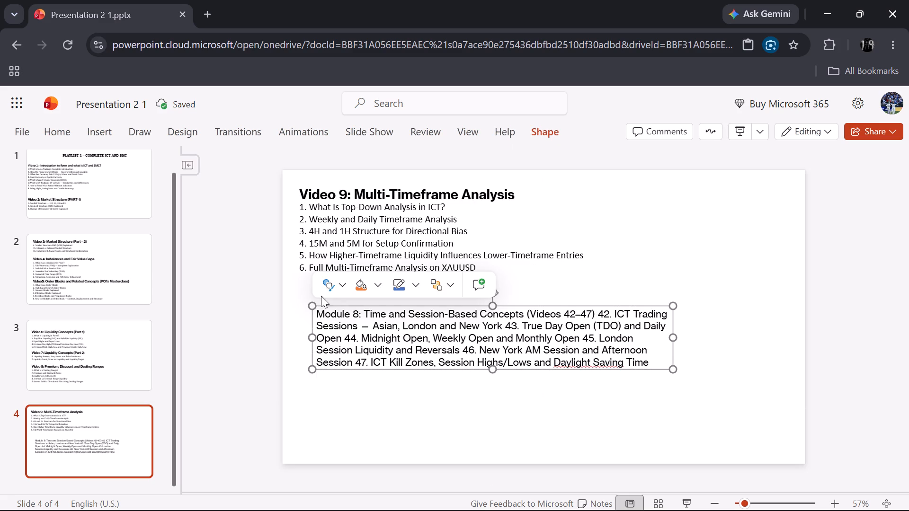
left_click_drag(321, 296, 317, 294)
left_click(306, 297)
left_click_drag(323, 302, 325, 303)
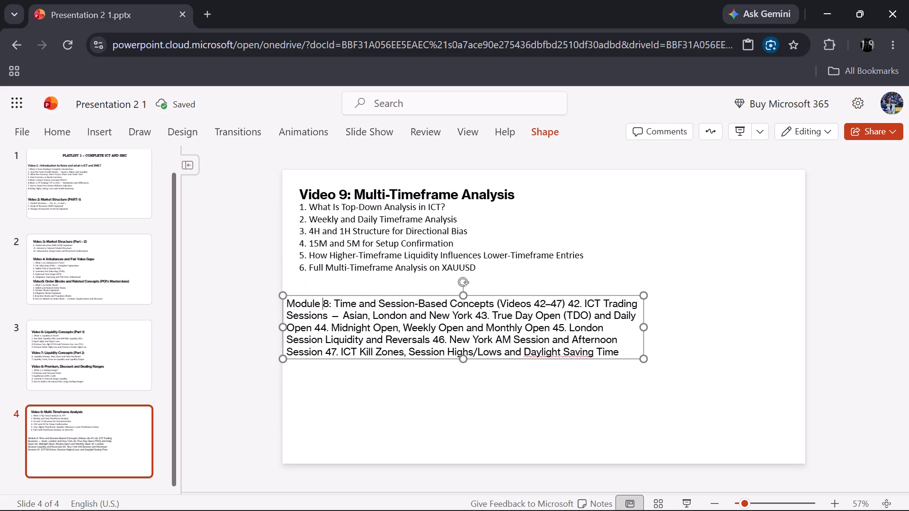
left_click_drag(325, 303, 330, 302)
left_click(299, 291)
left_click_drag(349, 294, 360, 293)
Replace "Module 8" with "Video 10" at the start of the Time and Session-Based Concepts heading.
left_click(333, 304)
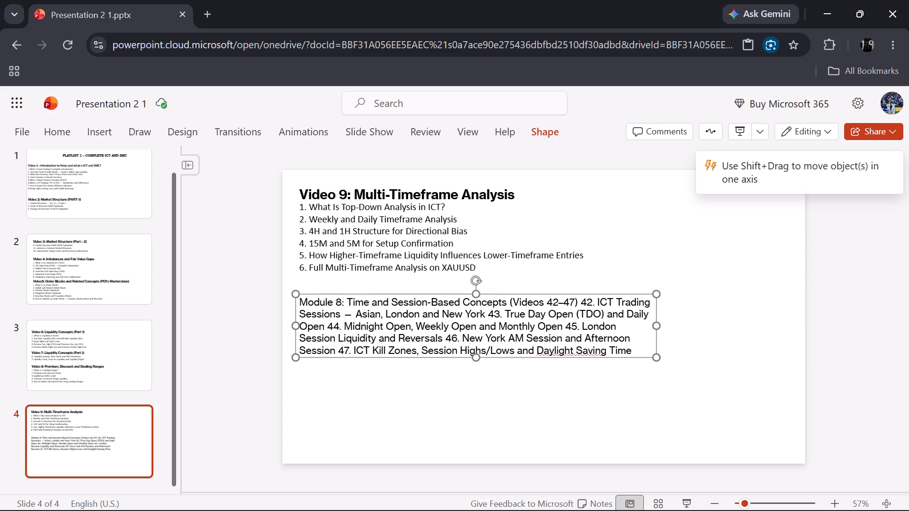
left_click(340, 303)
key("BackSpace")
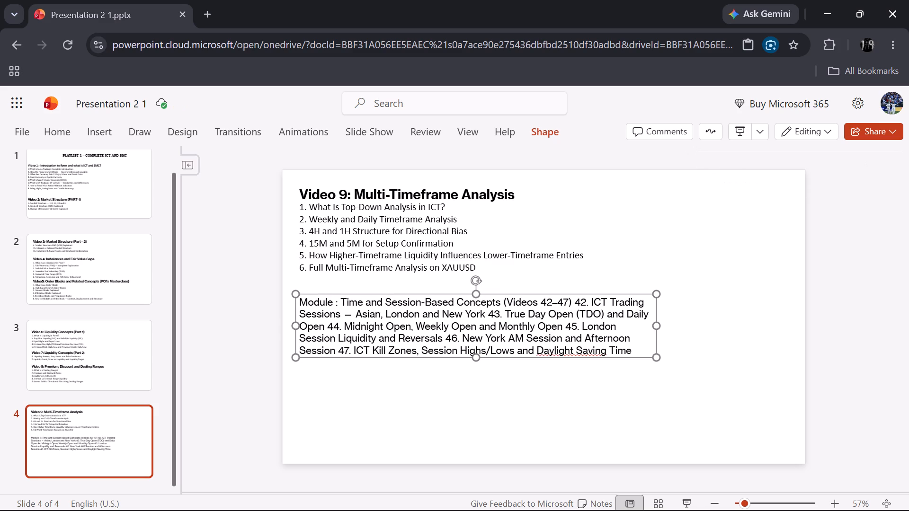
key("BackSpace")
key("BackSpace")
key("BackSpace")
key("BackSpace")
key("BackSpace")
key("BackSpace")
key("BackSpace")
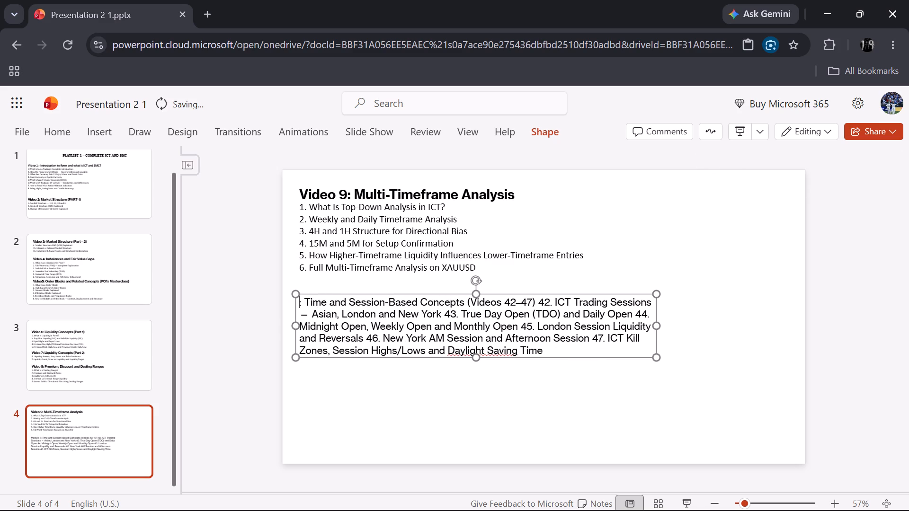
type("Video 10")
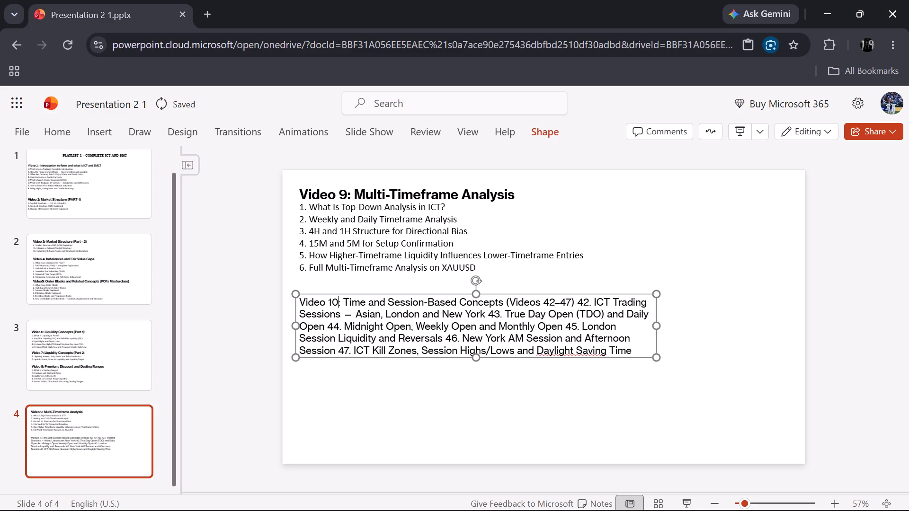
Delete "(Videos 42–47)" from the end of the Video 10 heading.
left_click_drag(574, 304, 522, 304)
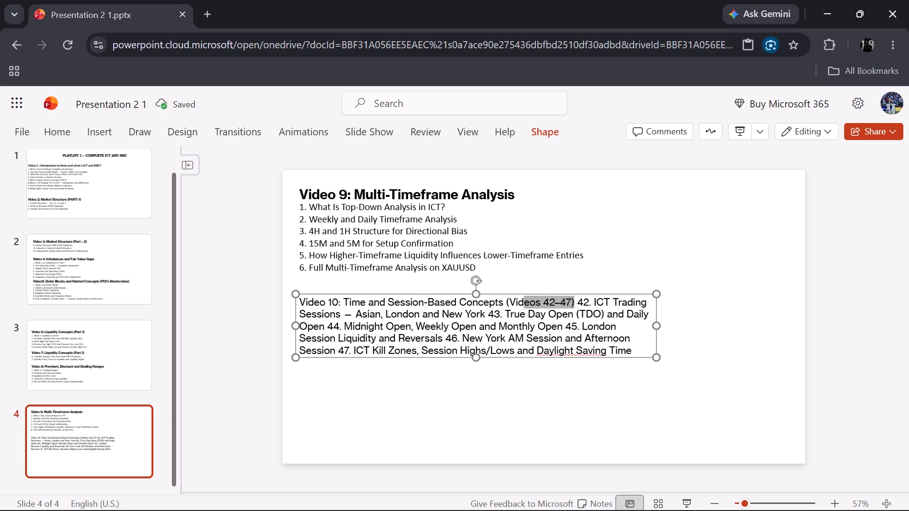
left_click_drag(522, 304, 505, 305)
key("BackSpace")
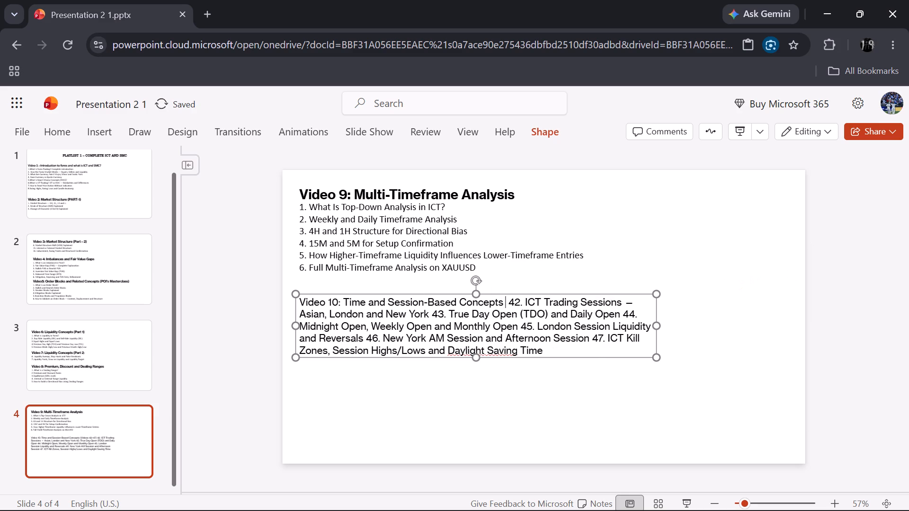
Break the Video 10 text so that topics 42, 43 and 44 each start on their own line.
key("Right")
key("Return")
key("Right")
key("Right")
key("Right")
key("Right")
key("Right")
key("Right")
key("Right")
key("Right")
key("Right")
key("Right")
key("Right")
key("Right")
key("Right")
key("Right")
key("Right")
key("Right")
key("Right")
key("Right")
key("Right")
key("Right")
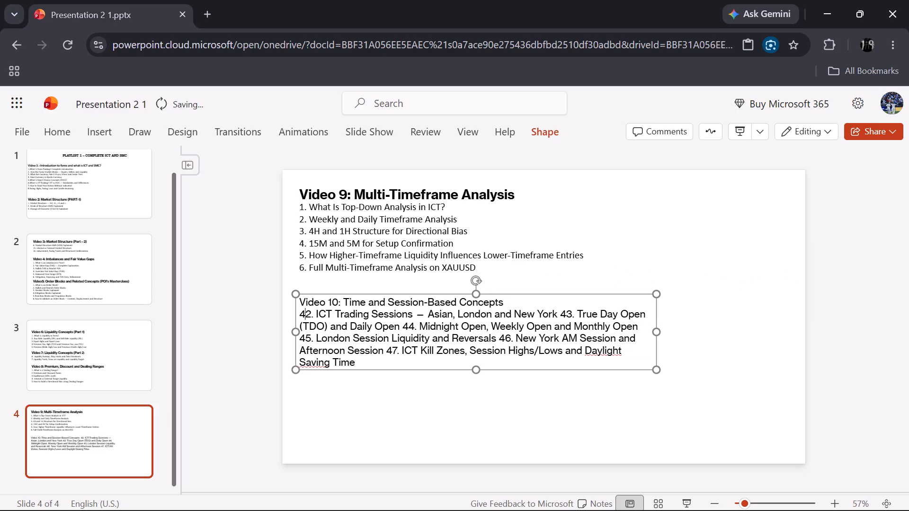
key("Right")
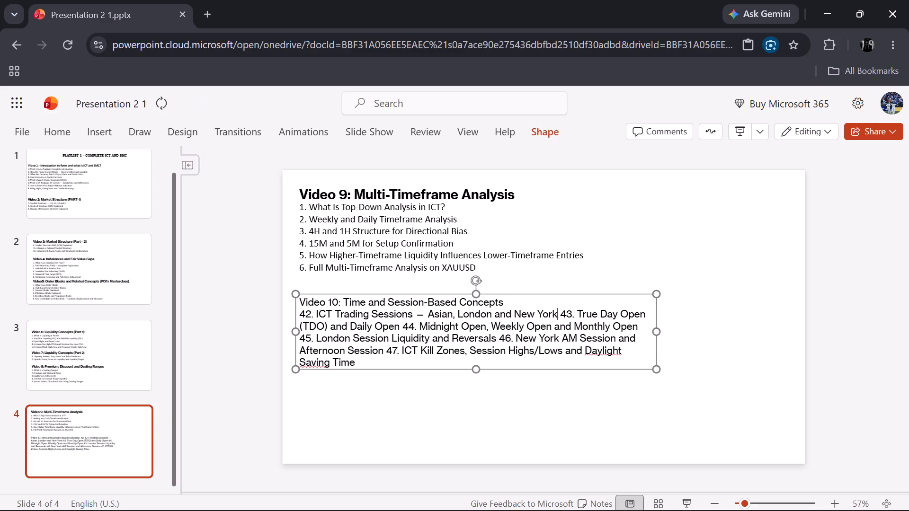
key("Right")
key("Return")
key("Right")
key("Right")
key("Right")
key("Right")
key("Right")
key("Right")
key("Right")
key("Right")
key("Right")
key("Right")
key("Right")
key("Right")
key("Right")
key("Right")
key("Right")
key("Right")
key("Right")
key("Right")
key("Right")
key("Right")
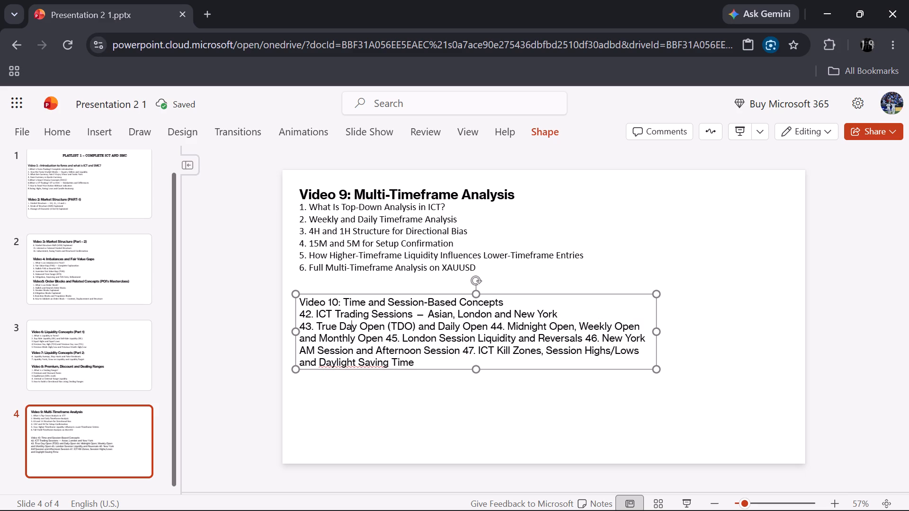
key("Right")
key("Return")
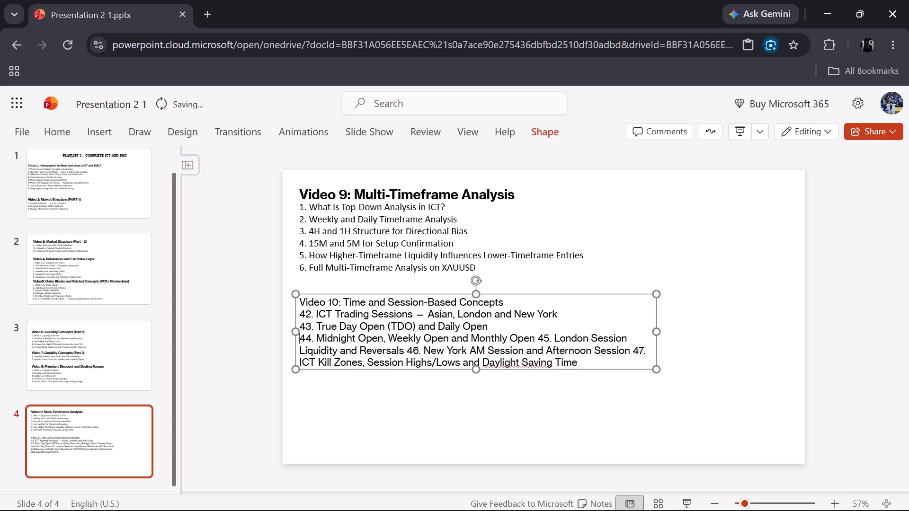
Break the remaining Video 10 text so that topics 45, 46 and 47 each start on their own line.
key("Right")
key("Right")
key("Right")
key("Right")
key("Right")
key("Right")
key("Right")
key("Right")
key("Right")
key("Right")
key("Right")
key("Right")
key("Right")
key("Right")
key("Right")
key("Right")
key("Right")
key("Right")
key("Right")
key("Right")
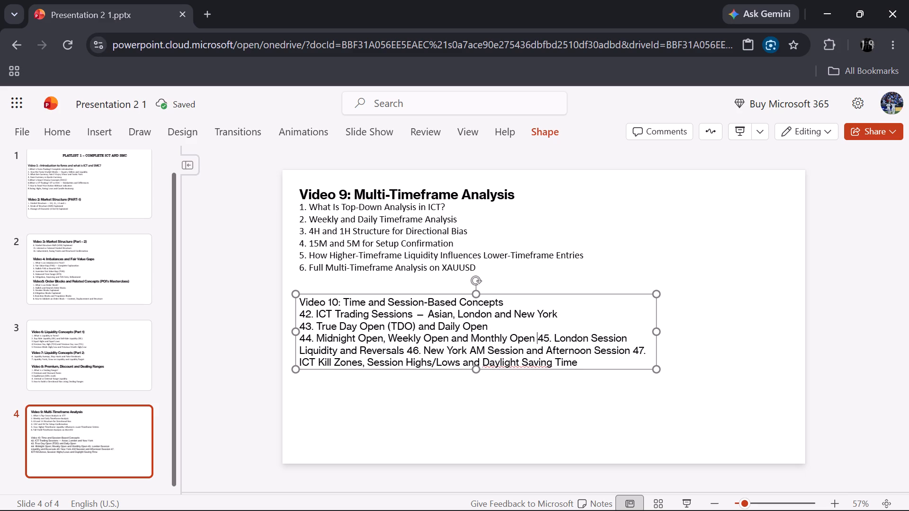
key("Return")
key("Right")
key("Right")
key("Right")
key("Right")
key("Right")
key("Right")
key("Right")
key("Right")
key("Right")
key("Right")
key("Right")
key("Right")
key("Right")
key("Right")
key("Right")
key("Right")
key("Right")
key("Right")
key("Right")
key("Right")
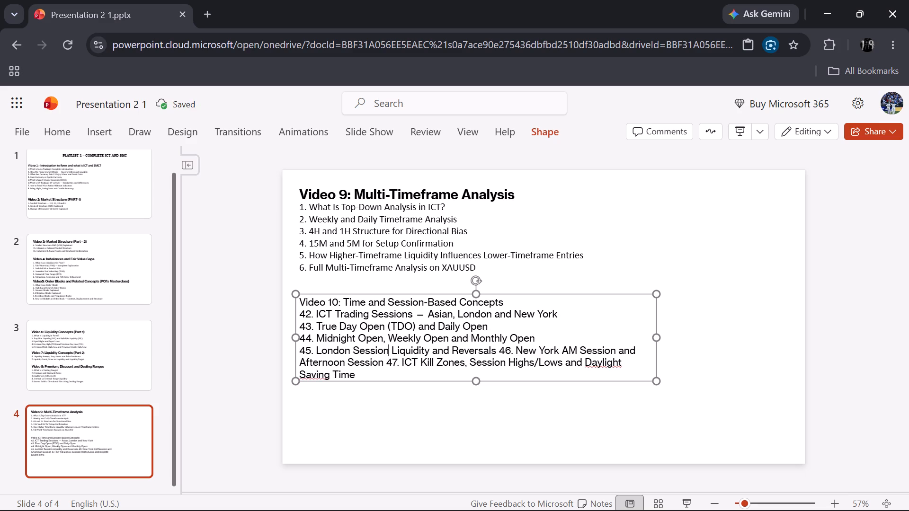
key("Right")
key("Right")
key("Return")
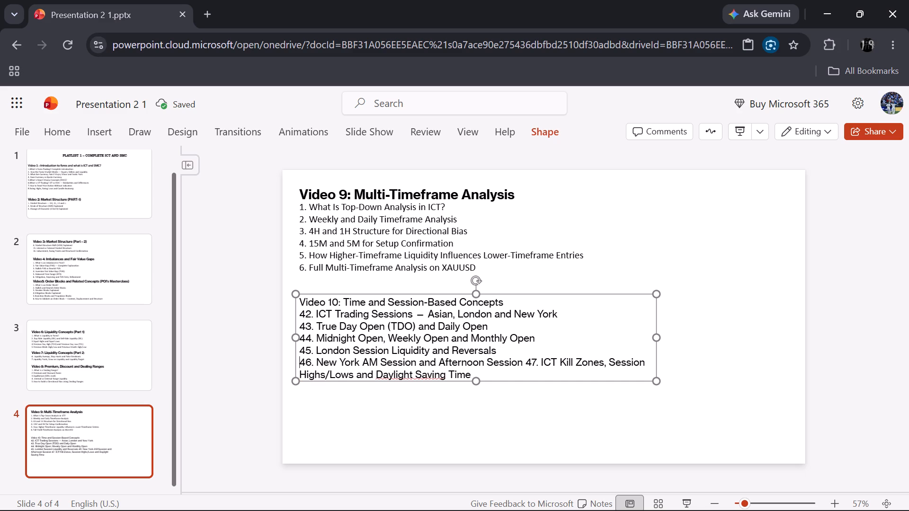
key("Right")
key("Right")
key("Right")
key("Right")
key("Right")
key("Right")
key("Right")
key("Right")
key("Right")
key("Right")
key("Right")
key("Right")
key("Right")
key("Right")
key("Right")
key("Right")
key("Right")
key("Right")
key("Right")
key("Right")
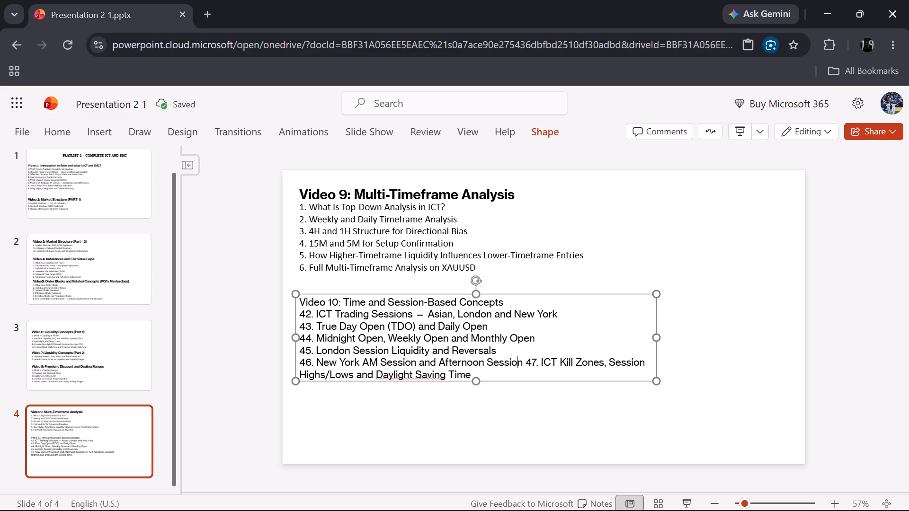
key("Right")
key("Return")
key("Right")
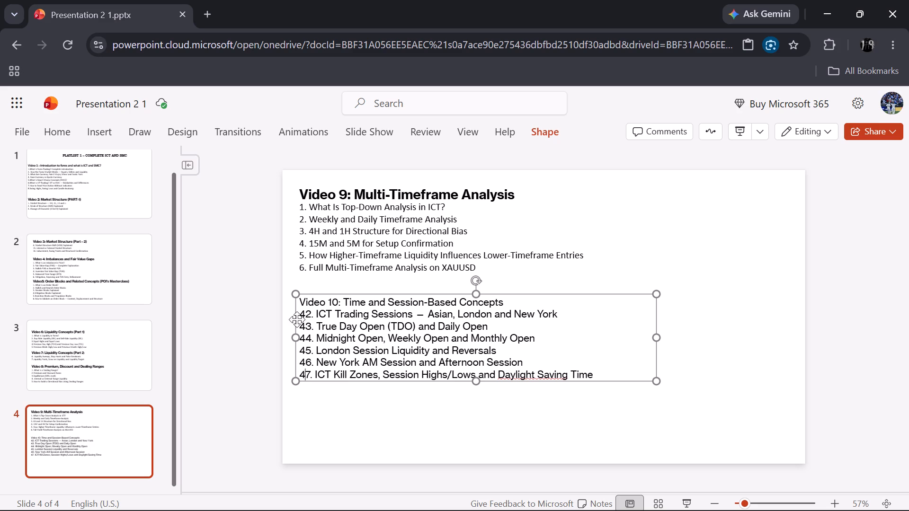
Renumber the first three Video 10 topics, 42 to 44, as 1, 2 and 3.
left_click(309, 315)
key("BackSpace")
key("BackSpace")
key("1")
key("Down")
key("Right")
key("Right")
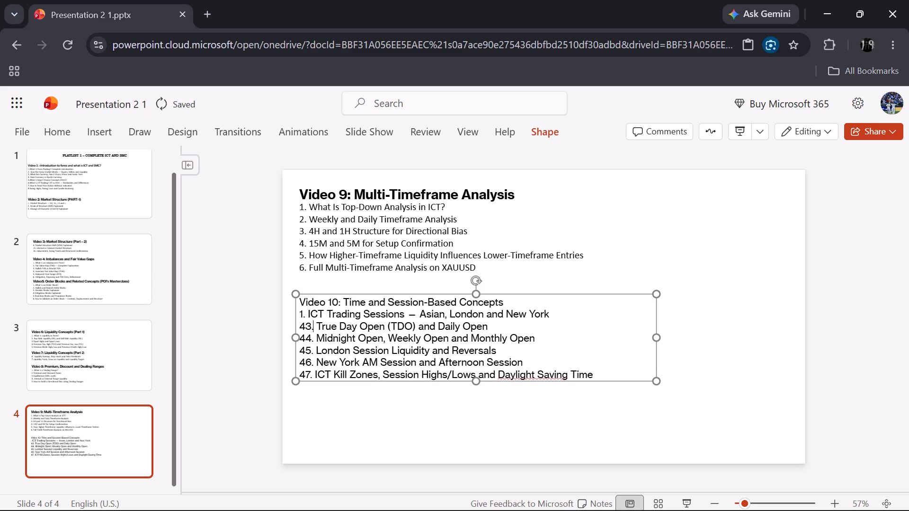
key("Left")
key("Right")
key("Right")
key("BackSpace")
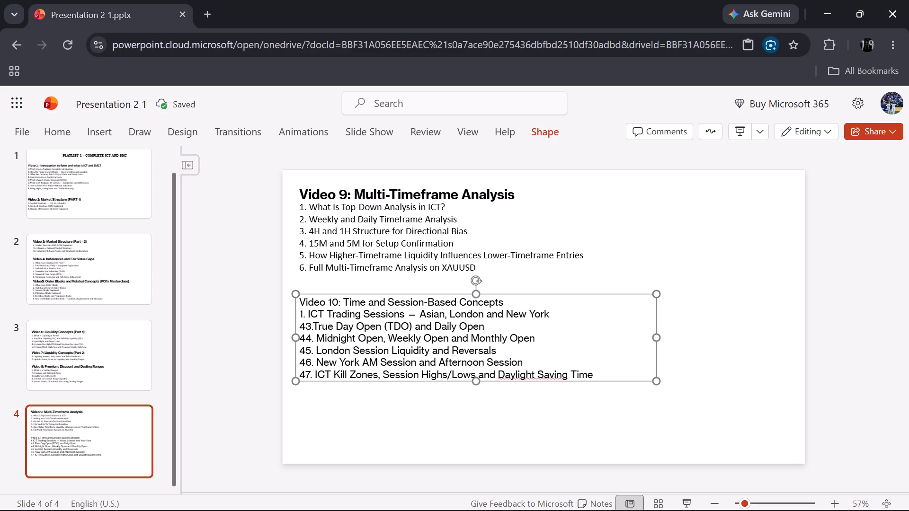
key("Left")
key("BackSpace")
key("BackSpace")
key("2")
key("Down")
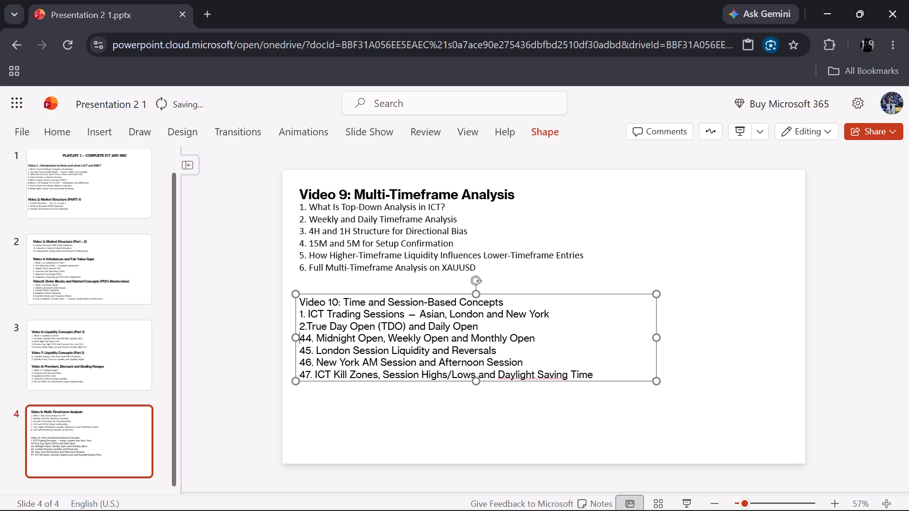
key("Right")
key("Right")
key("BackSpace")
key("BackSpace")
key("3")
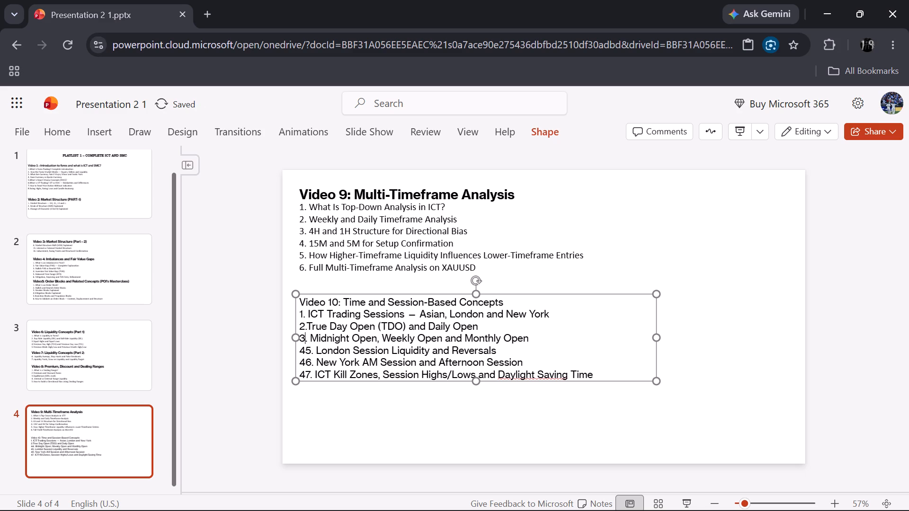
Renumber Video 10 topics 45 (London Session) and 46 (New York AM Session) as 4 and 5.
key("Down")
key("Right")
key("Right")
key("BackSpace")
key("BackSpace")
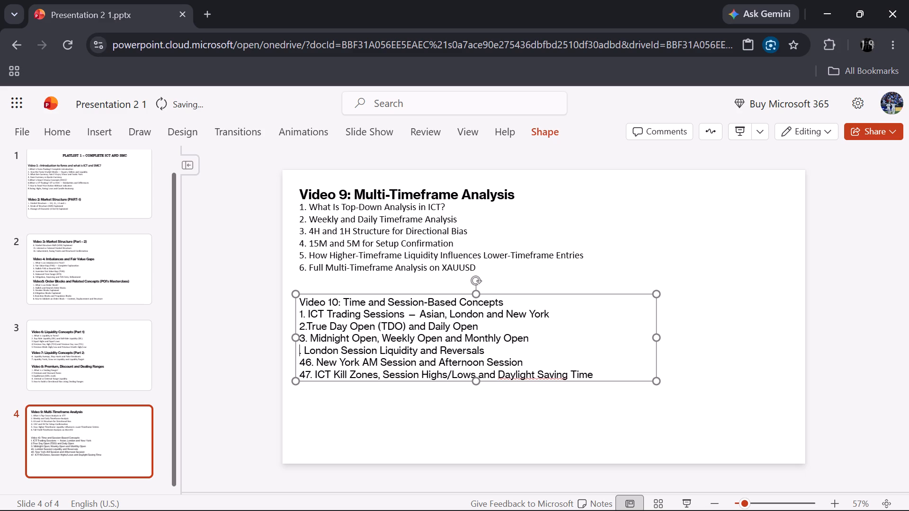
key("4")
key("Down")
key("Right")
key("Right")
key("BackSpace")
key("BackSpace")
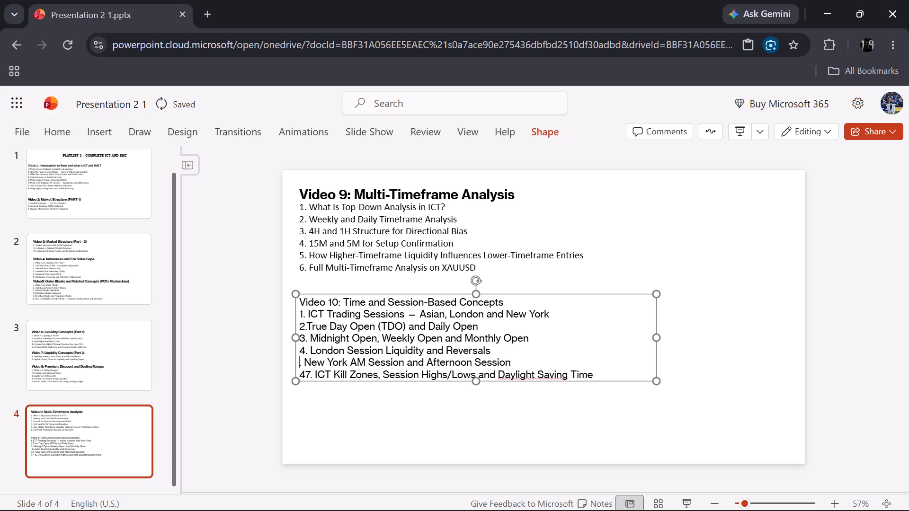
key("5")
Renumber the last Video 10 topic, 47 (ICT Kill Zones), as 6.
key("Down")
key("Right")
key("Right")
key("BackSpace")
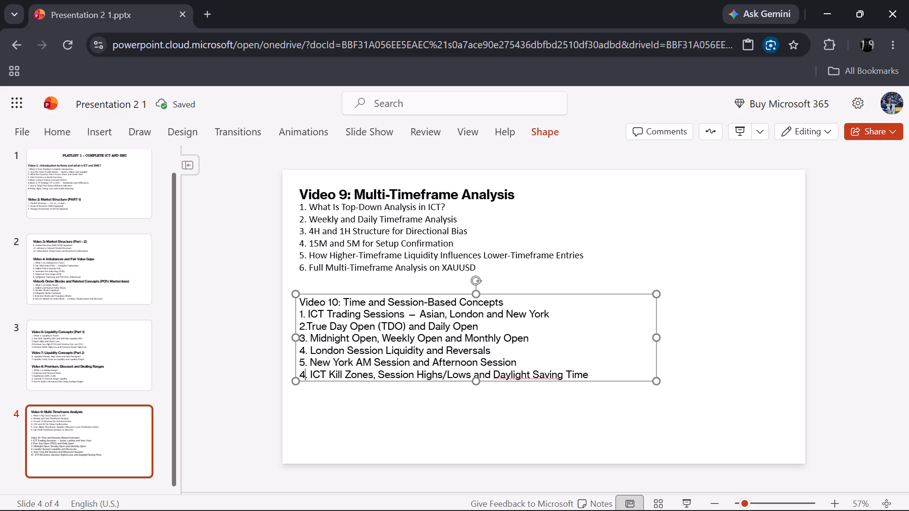
key("BackSpace")
key("5")
key("BackSpace")
key("5")
key("BackSpace")
key("6")
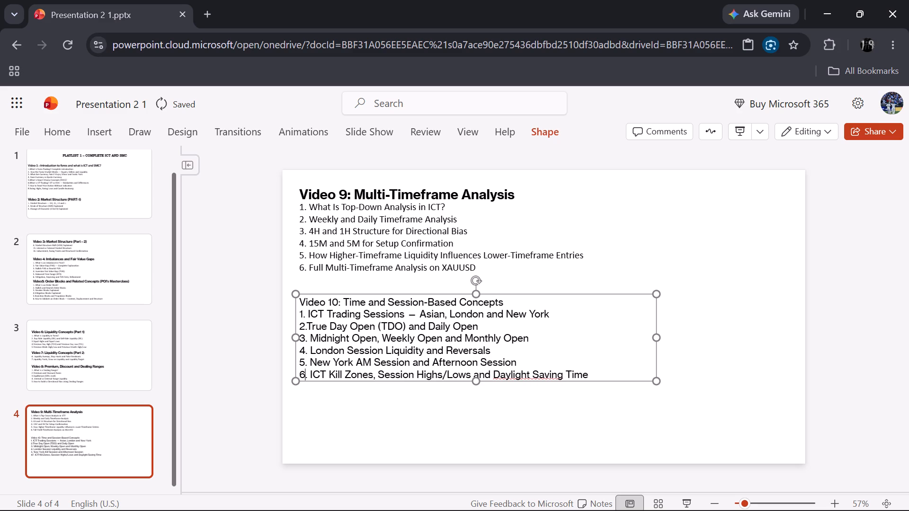
left_click(430, 410)
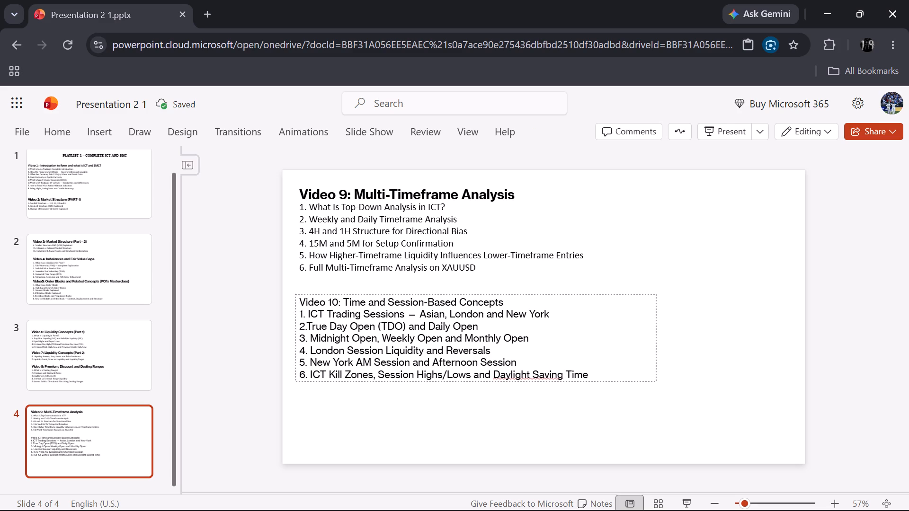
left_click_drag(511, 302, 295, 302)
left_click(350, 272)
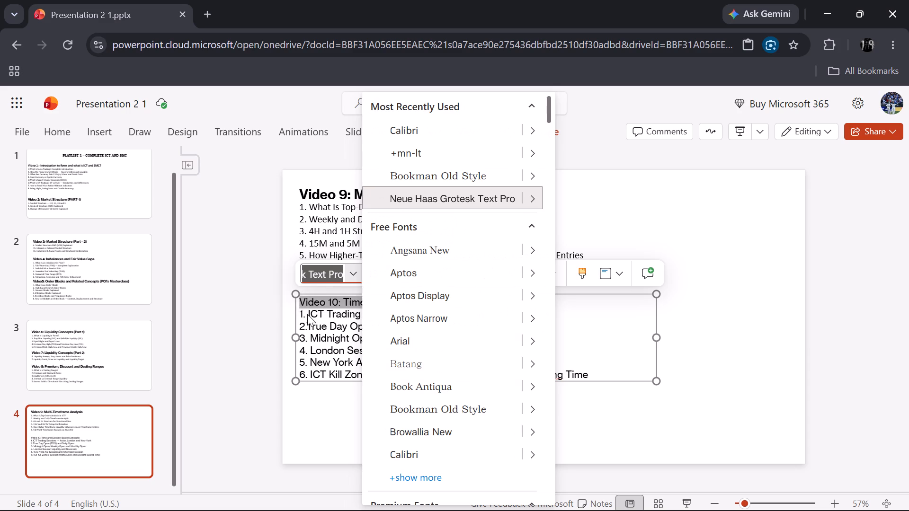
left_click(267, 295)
Move the Video 10 text box slightly up, closer to the Video 9 list.
left_click(339, 288)
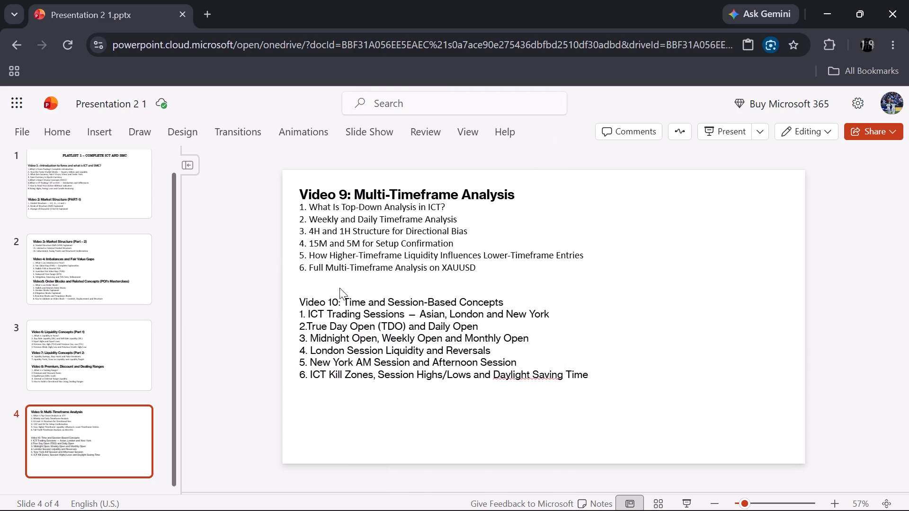
left_click_drag(340, 294, 342, 288)
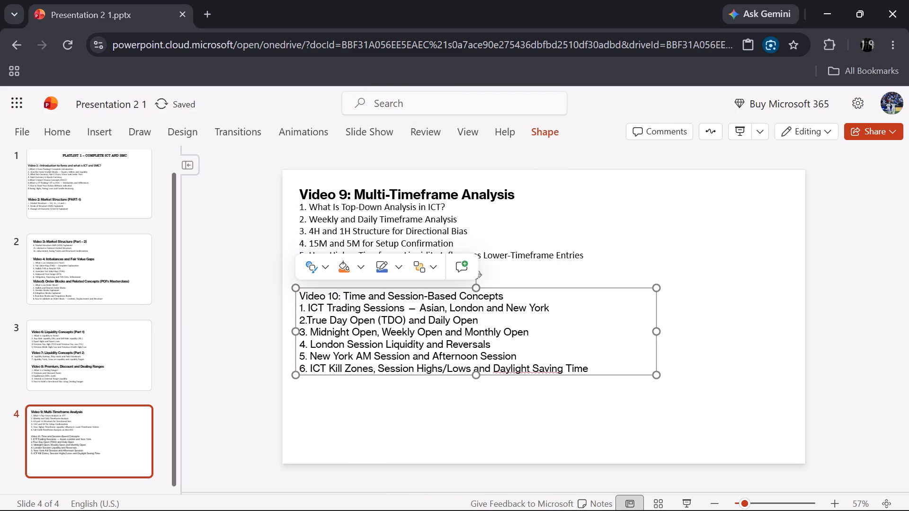
left_click(588, 407)
Make the heading "Video 10: Time and Session-Based Concepts" bold and enlarge it to match the Video 9 heading.
left_click_drag(514, 298, 472, 298)
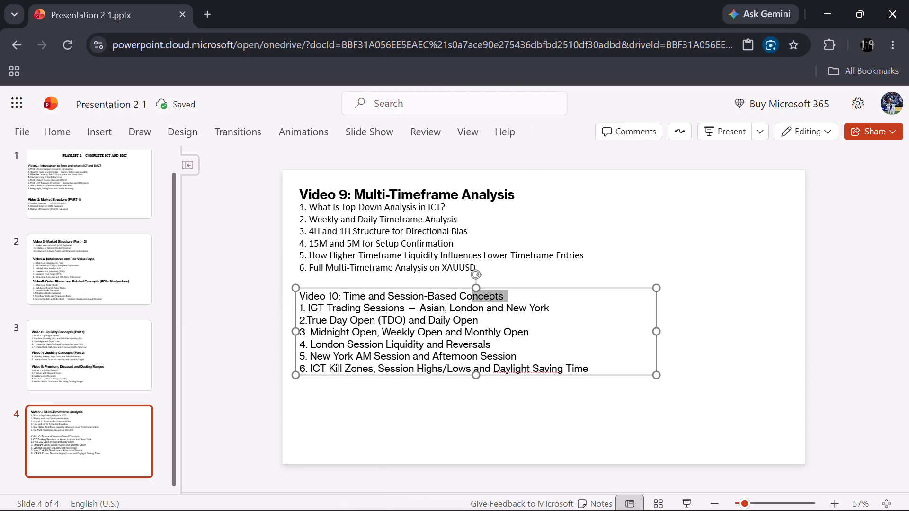
left_click_drag(472, 298, 296, 294)
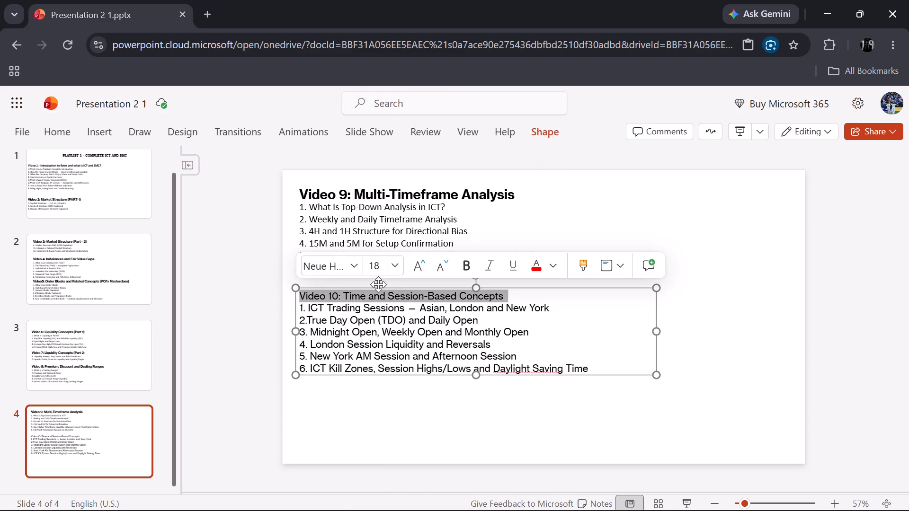
left_click(461, 256)
left_click(395, 269)
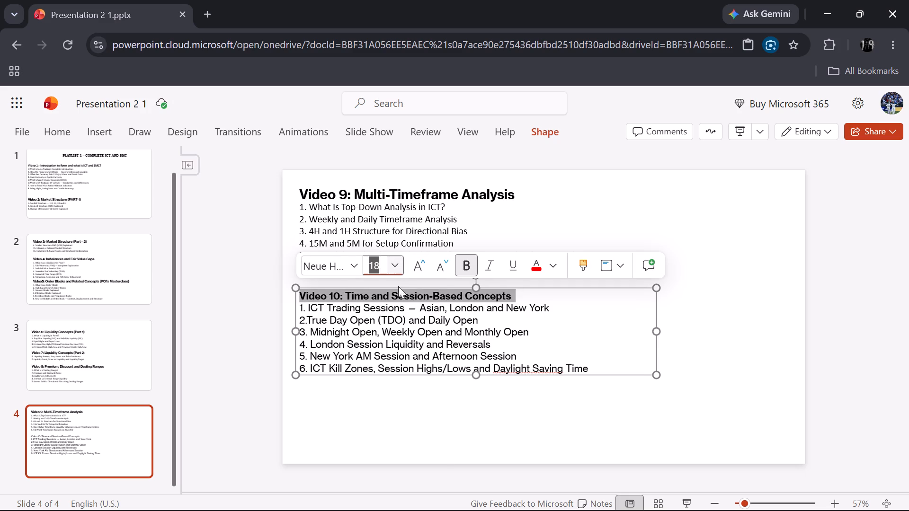
left_click(421, 326)
left_click(365, 396)
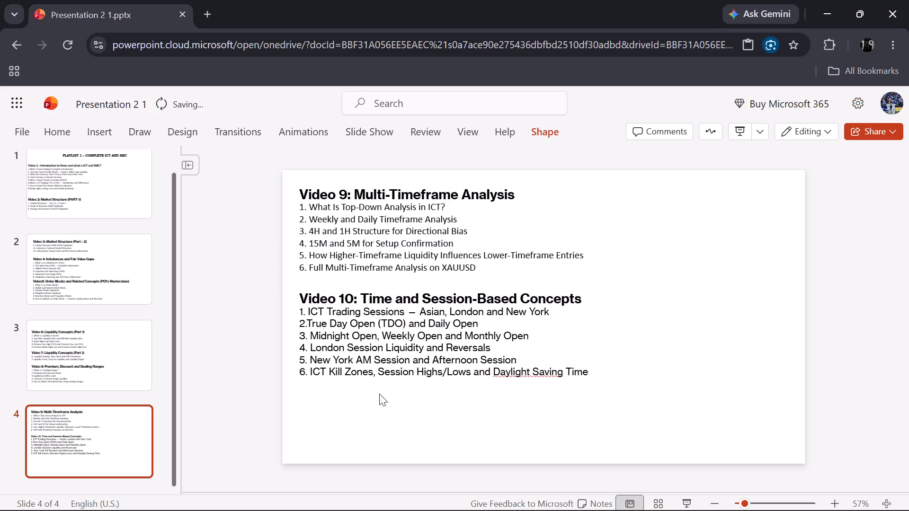
Set the font of the six numbered Video 10 topics to Calibri.
left_click(592, 371)
left_click_drag(588, 371, 432, 330)
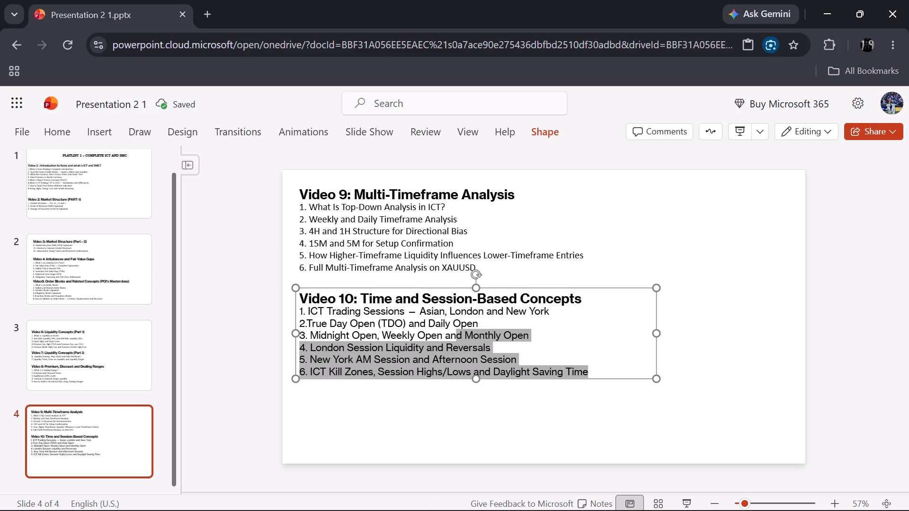
left_click_drag(432, 330, 282, 313)
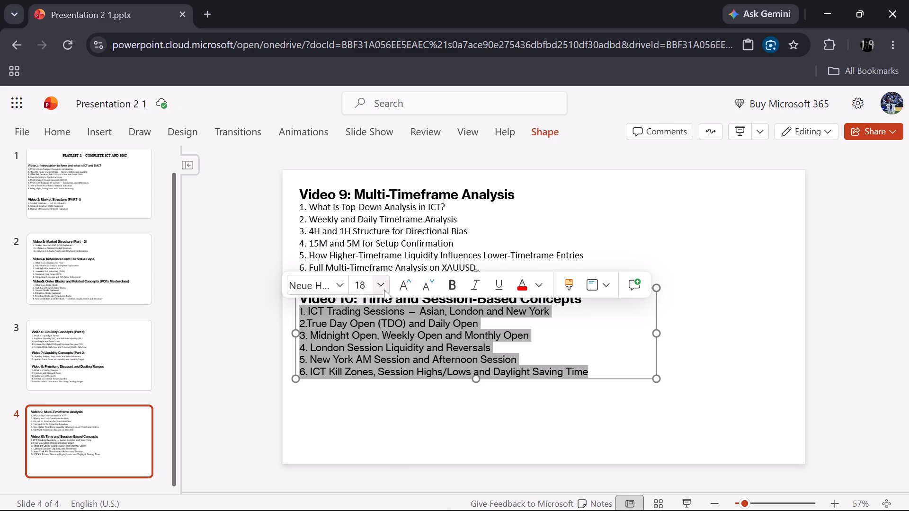
left_click(341, 287)
left_click(398, 453)
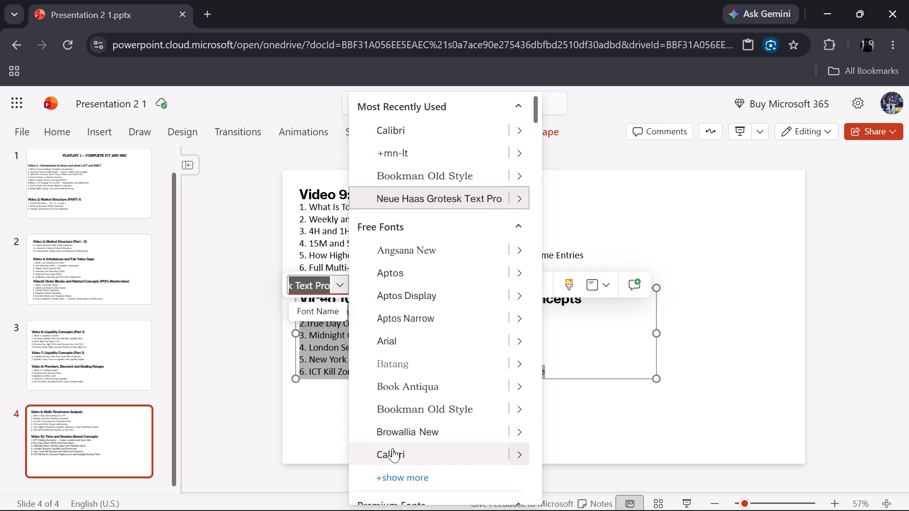
left_click(276, 421)
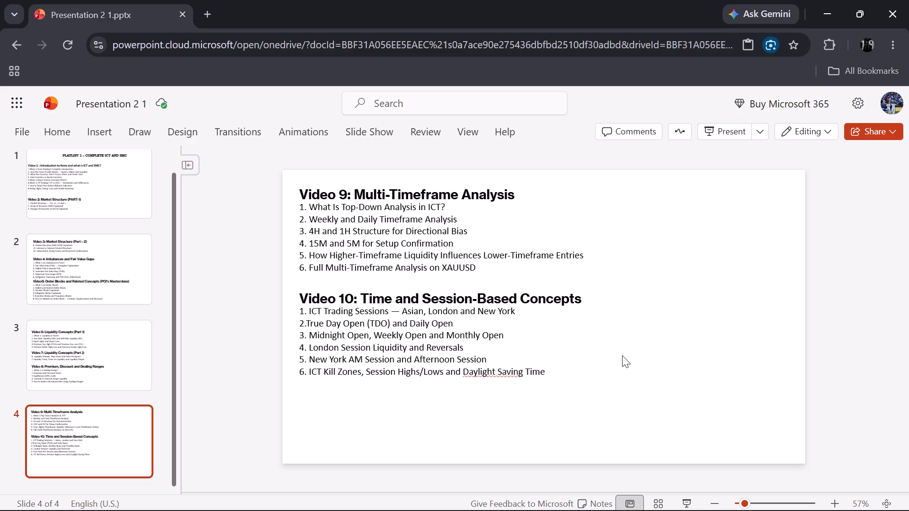
Replace "Daily Open" in Video 10 topic 2 with "Mid day open".
left_click(453, 324)
key("BackSpace")
key("BackSpace")
key("BackSpace")
key("BackSpace")
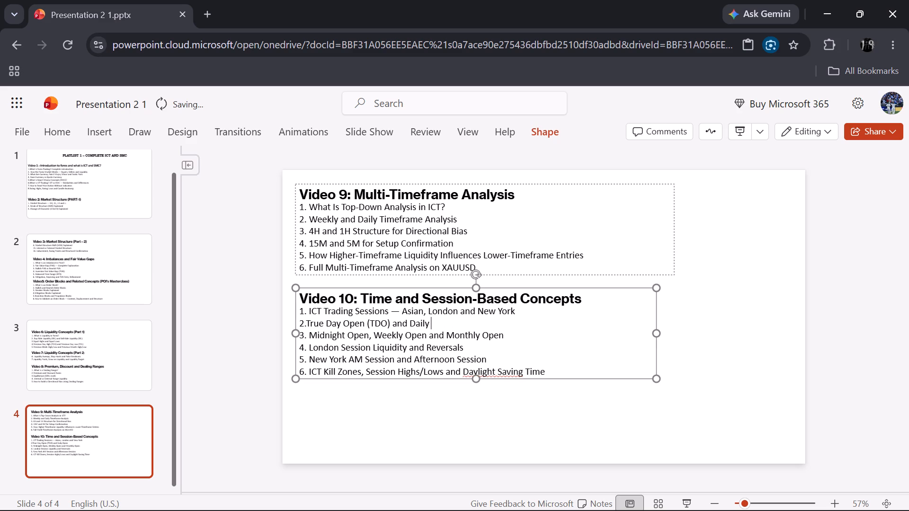
key("BackSpace")
key("BackSpace")
key("BackSpace")
key("BackSpace")
key("BackSpace")
key("BackSpace")
type("Mi")
type("d day")
key("space")
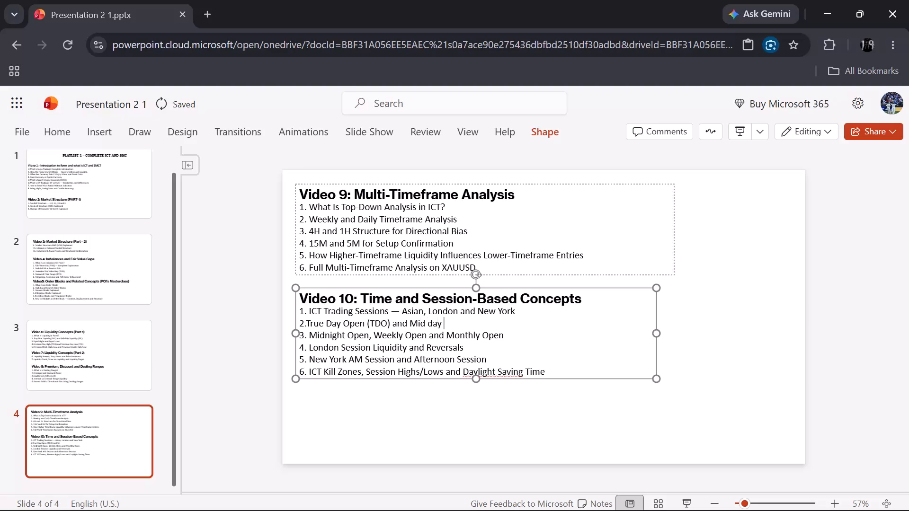
type("opem")
key("space")
key("BackSpace")
key("BackSpace")
key("e")
key("BackSpace")
key("n")
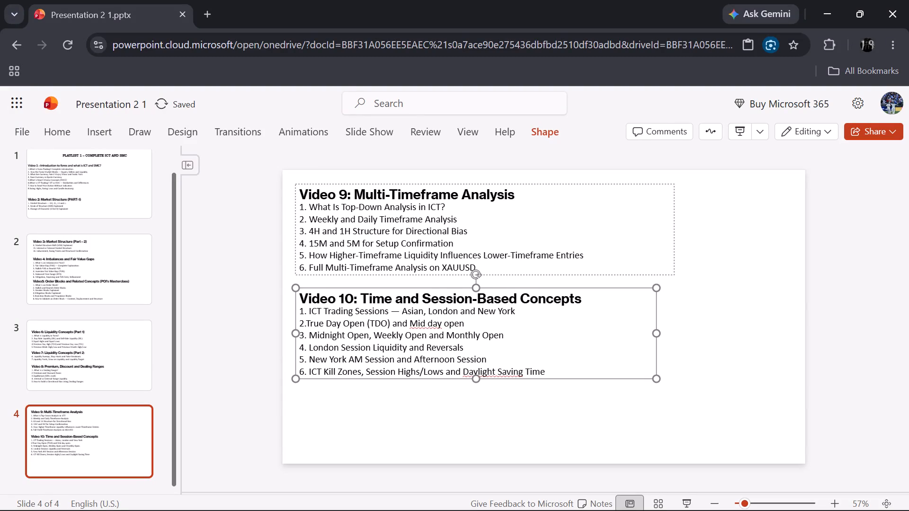
Replace the text of Video 10 topic 3 with "Mid Night opening Range".
left_click(506, 337)
left_click_drag(504, 336, 430, 337)
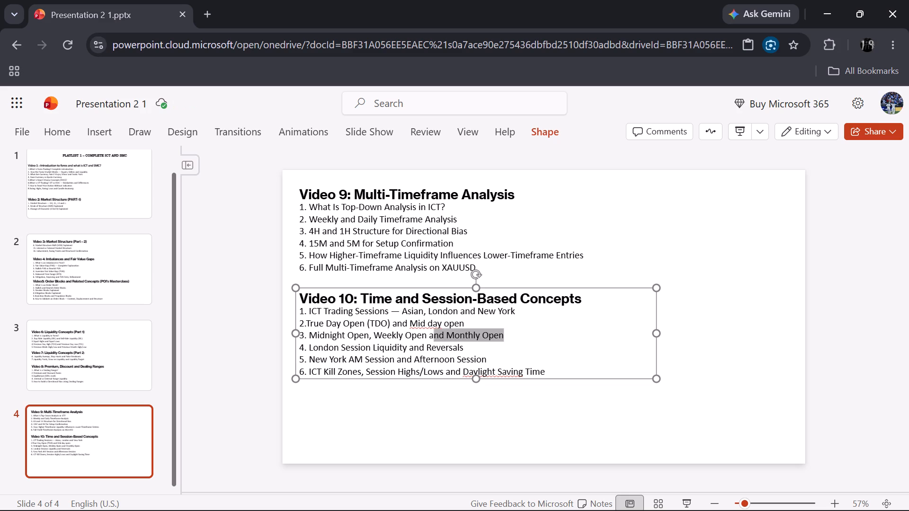
left_click_drag(430, 337, 310, 340)
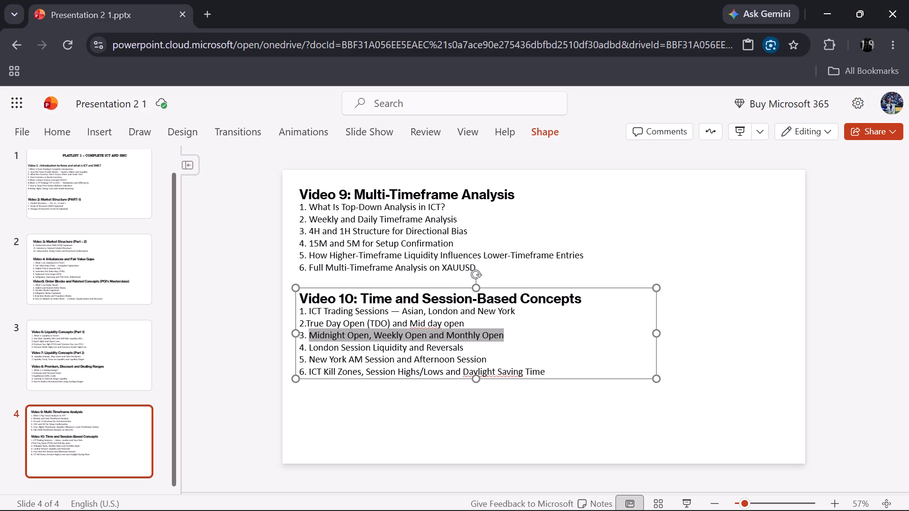
left_click_drag(310, 340, 308, 338)
key("BackSpace")
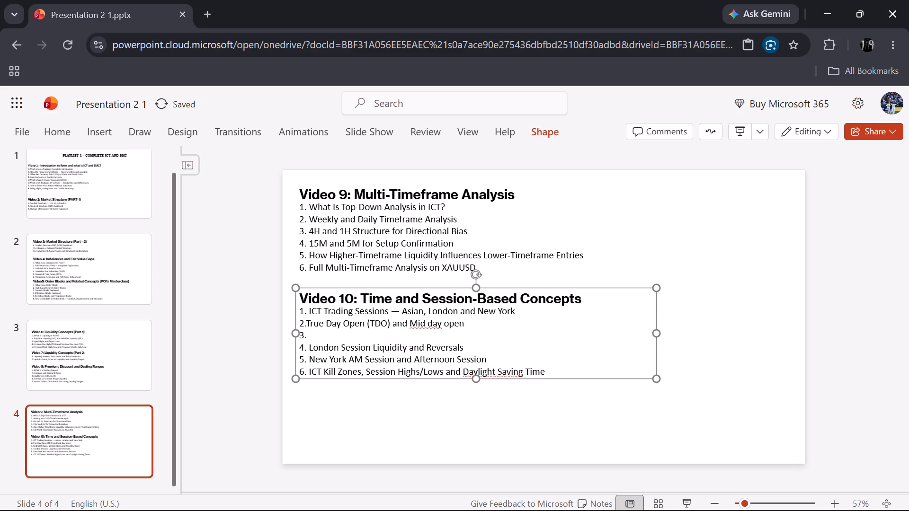
type("Mid")
key("space")
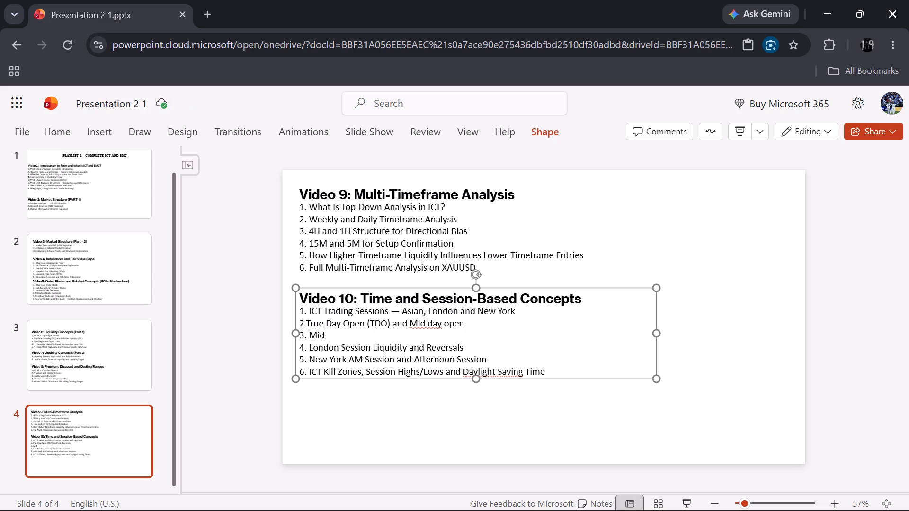
type("Night")
key("space")
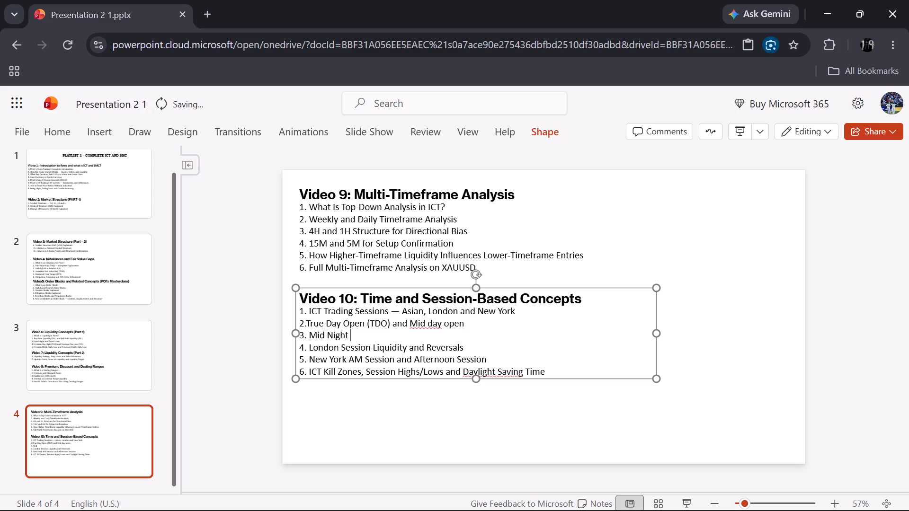
type("opening Range")
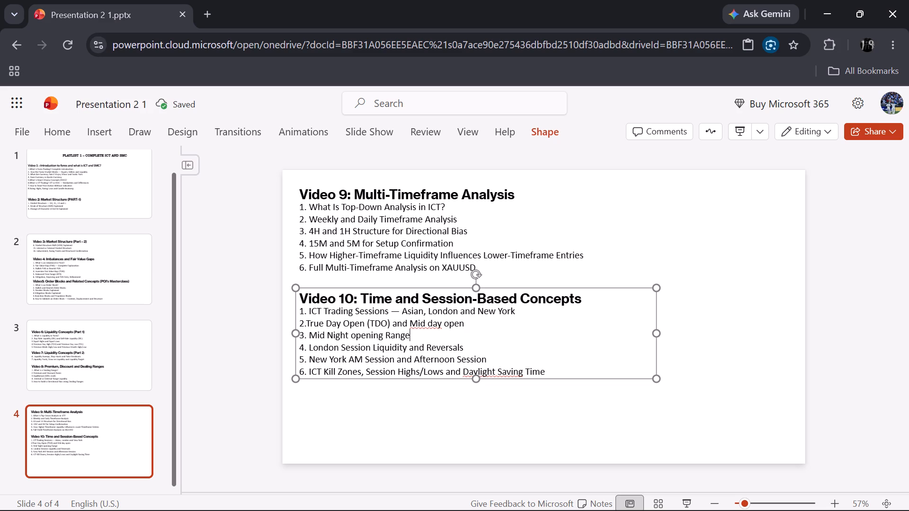
Delete Video 10 topic 4, "London Session Liquidity and Reversals", including its number.
left_click_drag(465, 346, 355, 352)
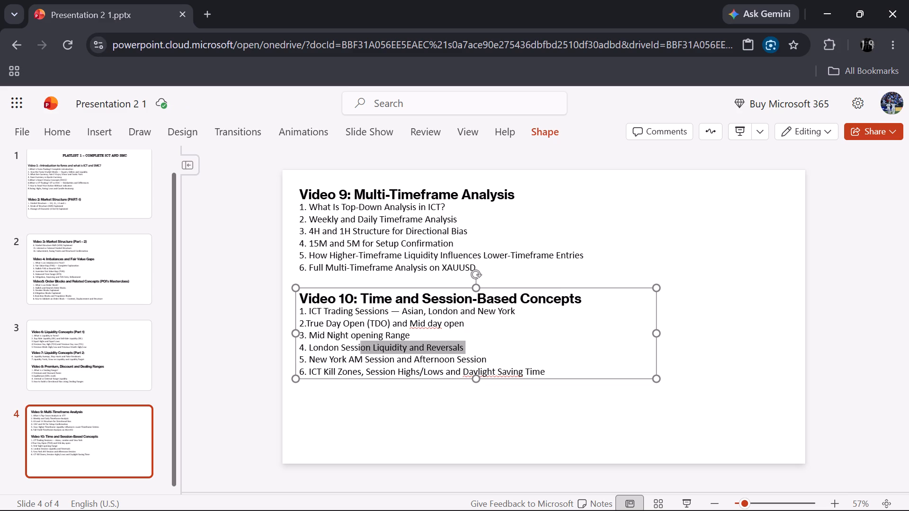
left_click_drag(355, 352, 309, 352)
key("BackSpace")
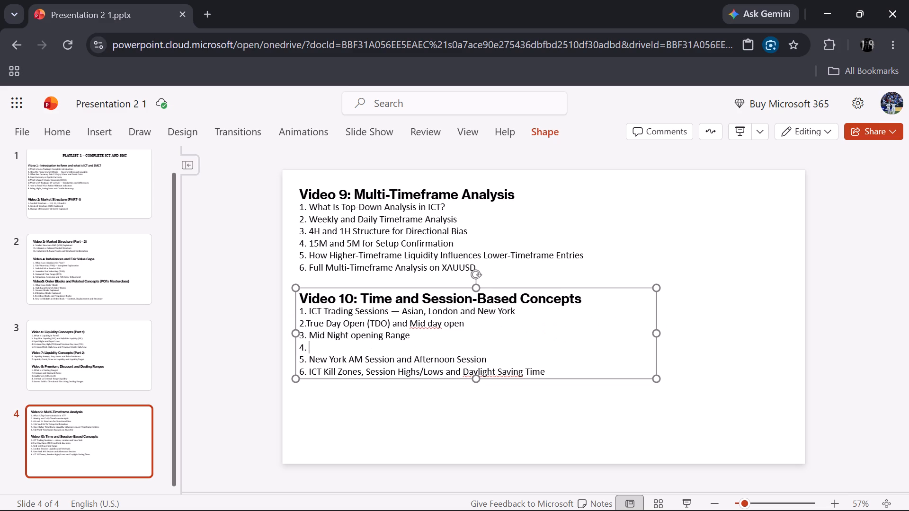
key("backslash")
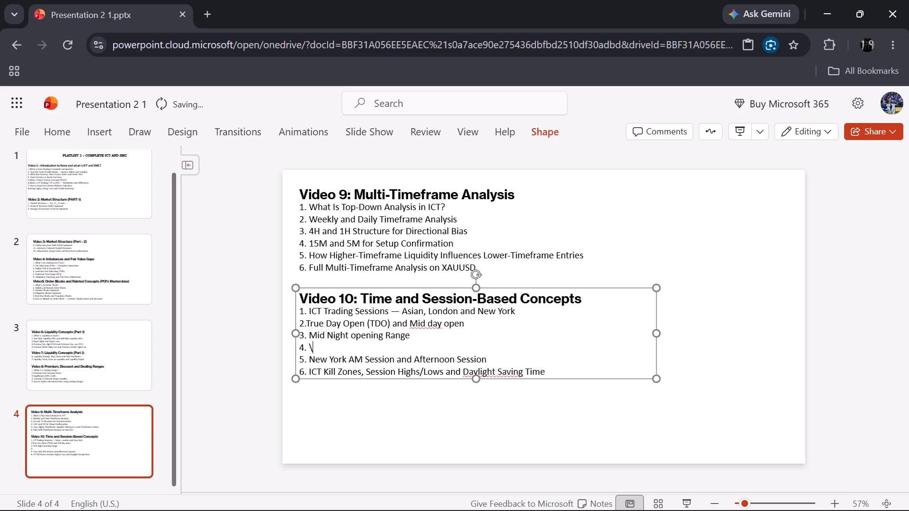
key("BackSpace")
key("BackSpace")
key("BackSpace")
key("BackSpace")
Delete Video 10 topic 5, "New York AM Session and Afternoon Session", with its number and the empty lines below topic 3.
key("Down")
key("Right")
key("Right")
key("Right")
key("Right")
key("Right")
key("Right")
key("Right")
key("Right")
key("Right")
key("Right")
key("Right")
key("Right")
key("Right")
key("Right")
key("Right")
key("Right")
key("Right")
key("Right")
key("Right")
key("Right")
key("BackSpace")
key("BackSpace")
key("BackSpace")
key("BackSpace")
key("BackSpace")
key("BackSpace")
key("BackSpace")
key("BackSpace")
key("BackSpace")
key("BackSpace")
key("BackSpace")
key("BackSpace")
key("BackSpace")
key("BackSpace")
key("BackSpace")
key("BackSpace")
key("BackSpace")
key("BackSpace")
key("BackSpace")
key("BackSpace")
key("BackSpace")
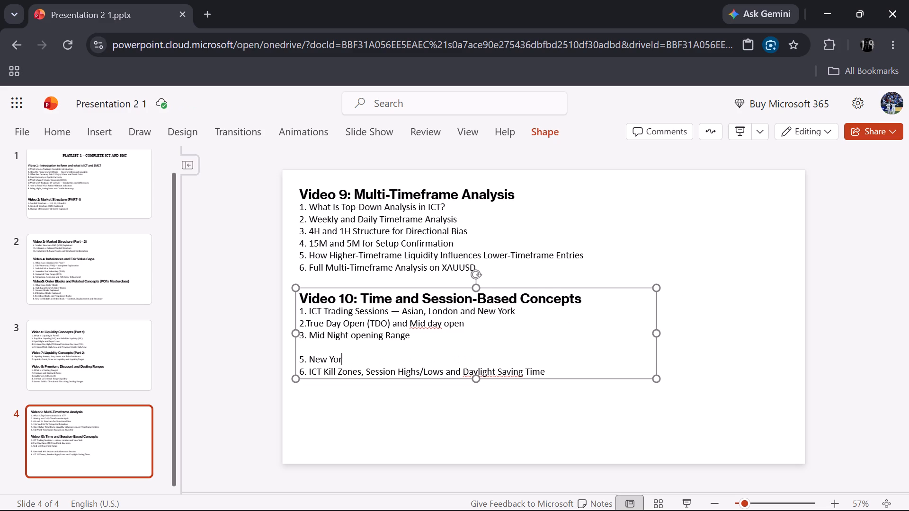
key("BackSpace")
key("BackSpace")
key("BackSpace")
key("BackSpace")
key("BackSpace")
key("BackSpace")
key("BackSpace")
key("BackSpace")
key("BackSpace")
key("BackSpace")
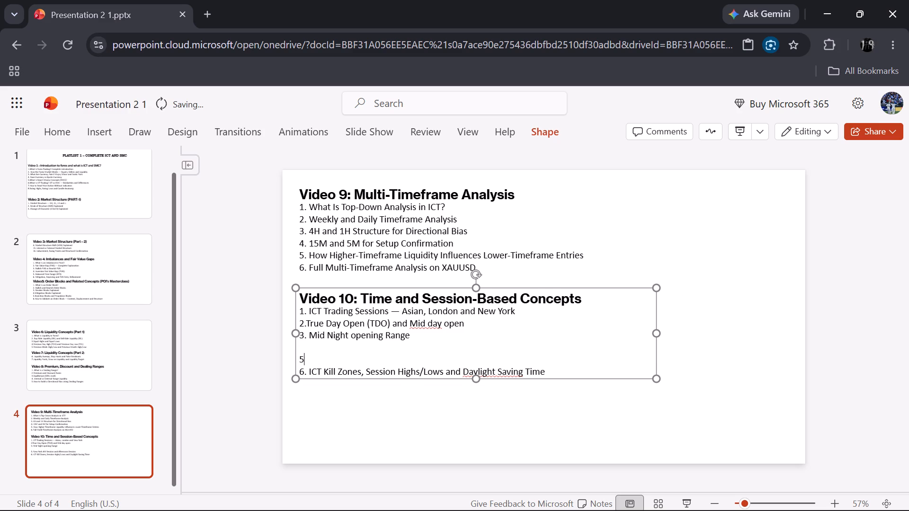
key("BackSpace")
key("BackSpace")
Delete ", Session Highs/Lows and Daylight Saving Time" from Video 10 topic 6, keeping "ICT Kill Zones".
key("Down")
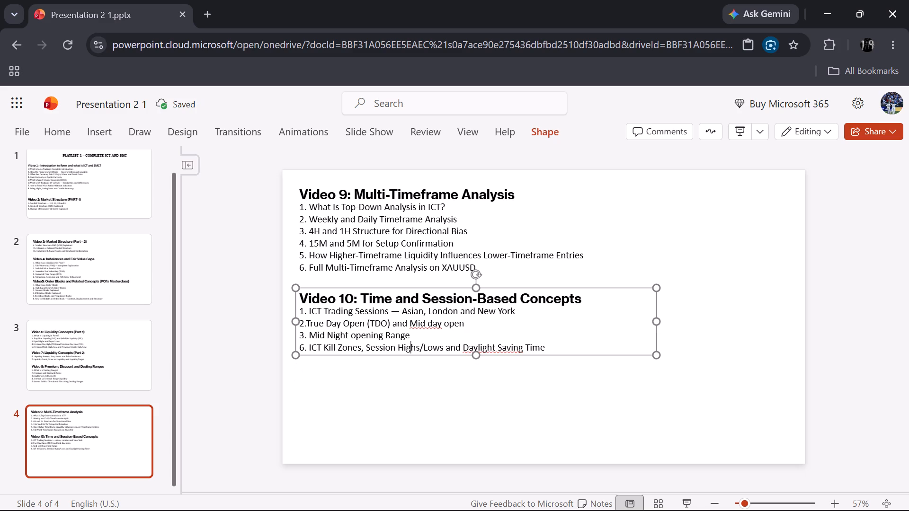
key("Left")
key("Right")
key("Right")
key("Right")
key("Right")
key("Right")
key("Right")
key("Right")
key("Right")
key("Right")
key("Right")
key("Right")
key("Right")
key("Right")
key("Right")
key("Right")
key("Right")
key("Right")
key("Right")
key("Right")
key("Right")
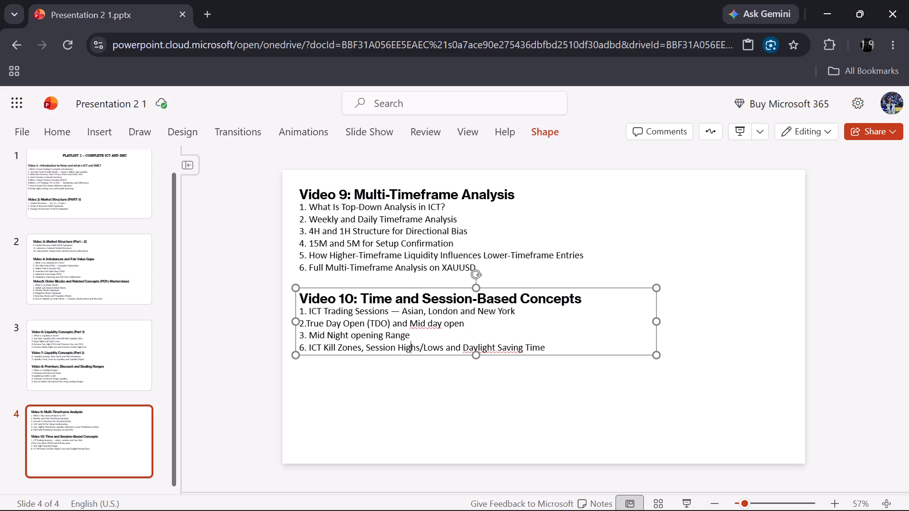
key("Right")
key("BackSpace")
key("BackSpace")
key("BackSpace")
key("BackSpace")
key("BackSpace")
key("BackSpace")
key("BackSpace")
key("BackSpace")
key("BackSpace")
key("BackSpace")
key("BackSpace")
key("BackSpace")
key("BackSpace")
key("BackSpace")
key("BackSpace")
key("BackSpace")
key("BackSpace")
key("BackSpace")
key("BackSpace")
key("BackSpace")
key("BackSpace")
key("BackSpace")
key("BackSpace")
key("BackSpace")
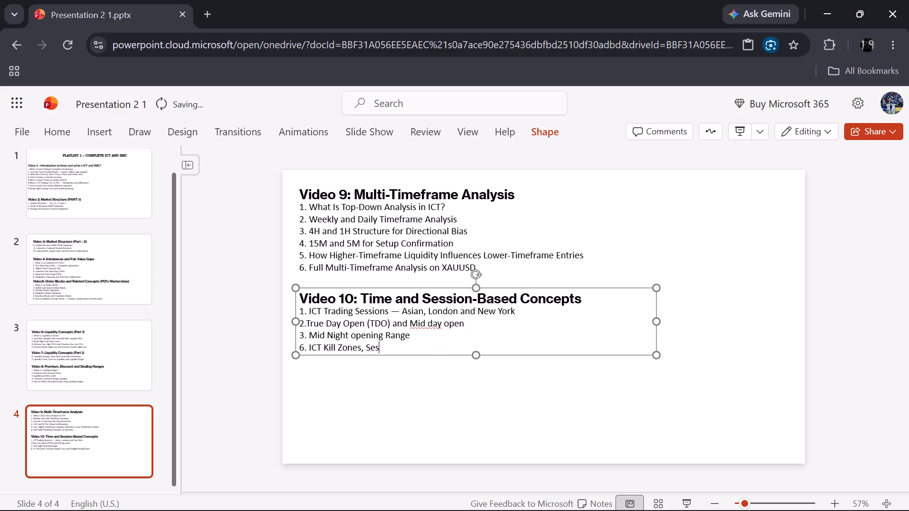
key("BackSpace")
key("BackSpace")
key("BackSpace")
key("BackSpace")
Add "(Asian,London,NewYork,London Close)" after "ICT Kill Zones" in Video 10 topic 6.
key("space")
type("(")
type("Asian")
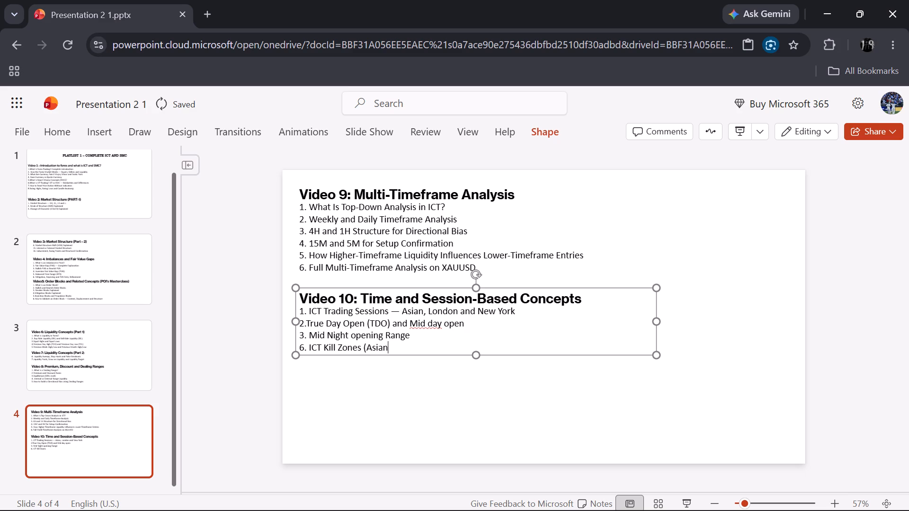
key("space")
key("BackSpace")
type(",London")
type("<new")
type("york")
key("BackSpace")
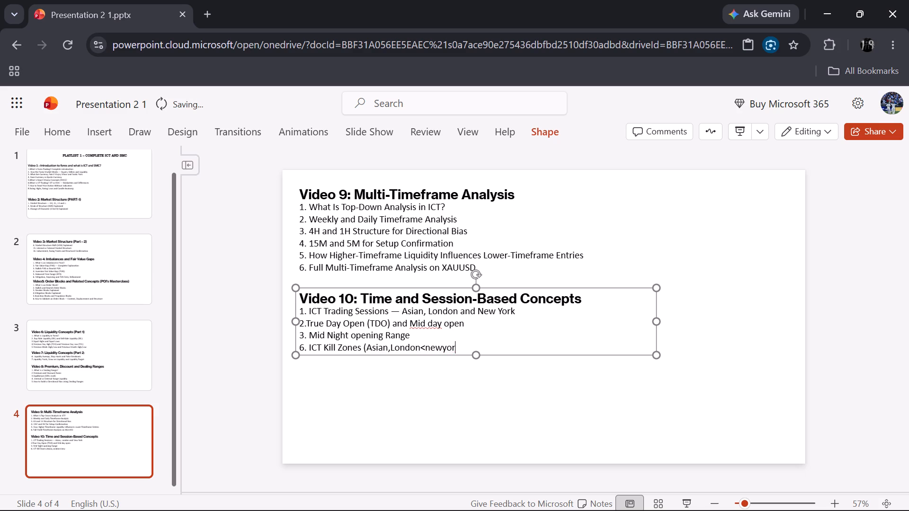
key("BackSpace")
key("BackSpace")
key("BackSpace")
key("BackSpace")
key("BackSpace")
key("BackSpace")
key("BackSpace")
key("BackSpace")
key("BackSpace")
key("BackSpace")
type("dpp")
key("BackSpace")
key("BackSpace")
key("d")
key("BackSpace")
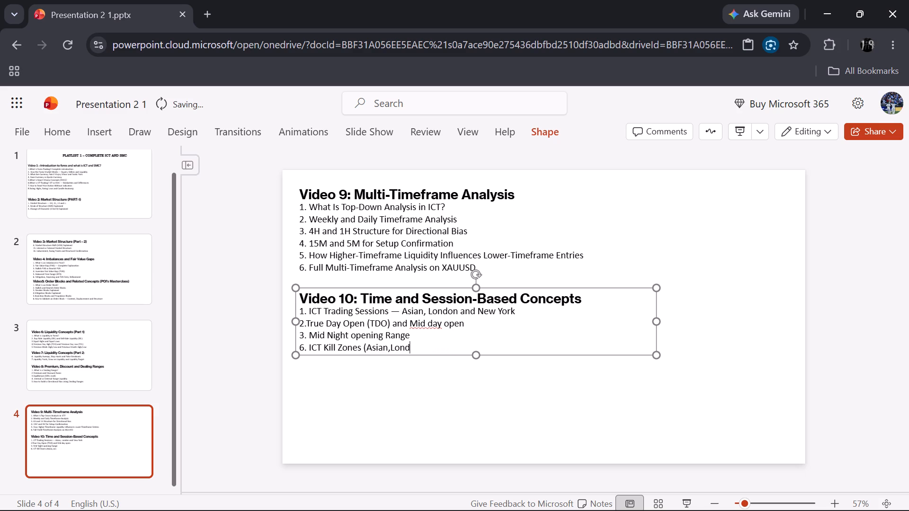
type("on")
key("shift+less")
key("BackSpace")
type(",n")
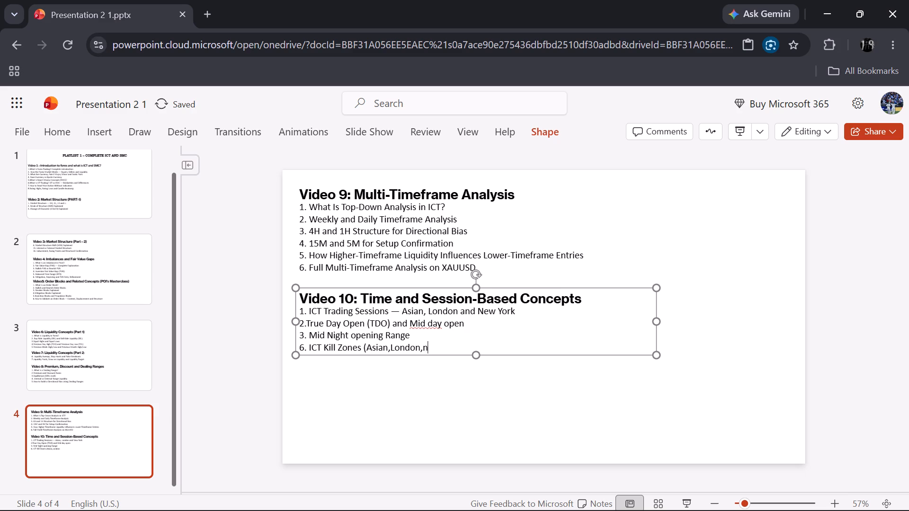
key("BackSpace")
type("New")
type("York")
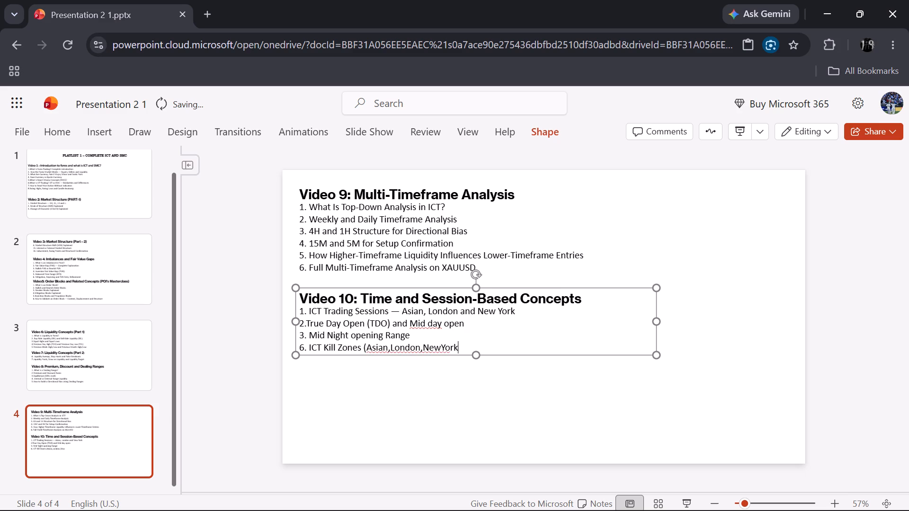
type(",London Close")
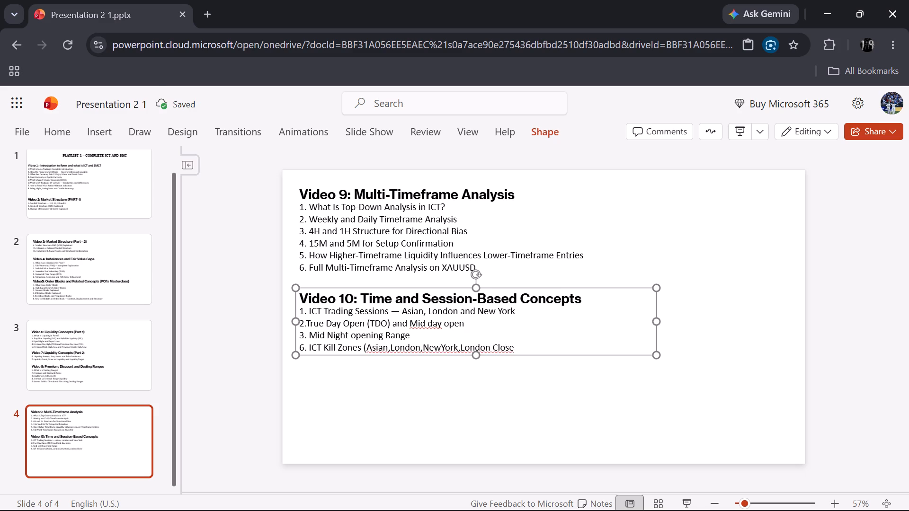
left_click(392, 406)
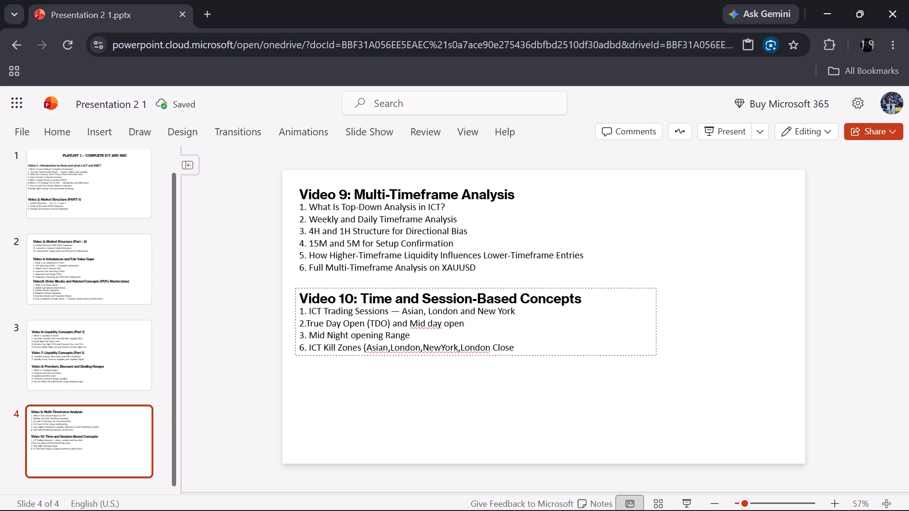
left_click(516, 348)
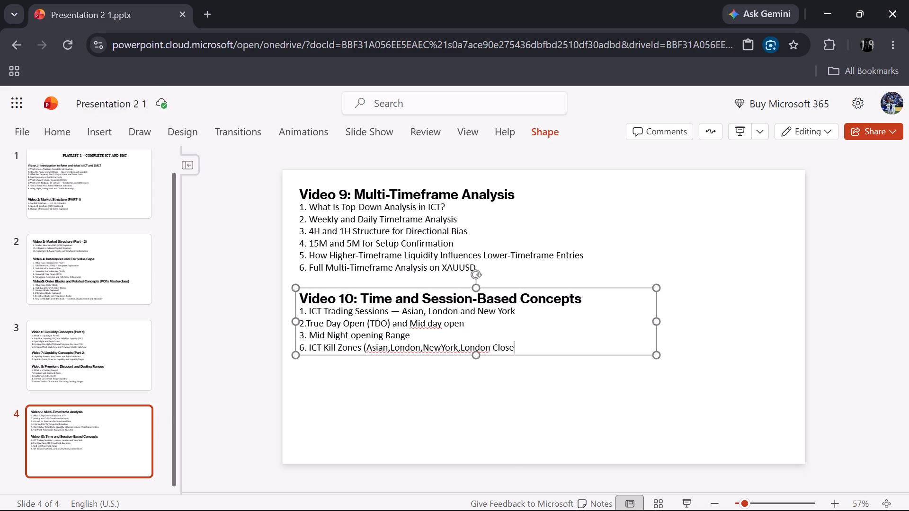
key("shift+parenright")
left_click(521, 402)
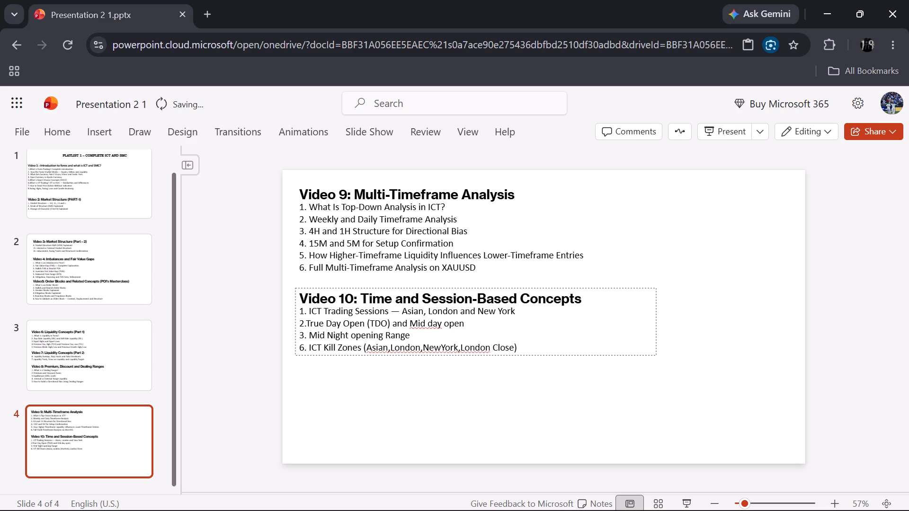
Replace "and" between London and New York in Video 10 topic 1 with a comma.
left_click(517, 313)
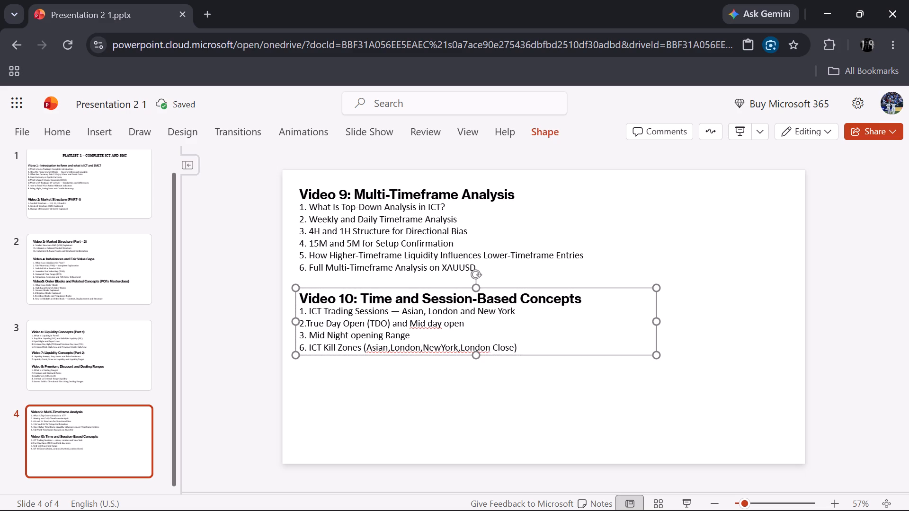
key("Left")
key("Left")
key("Left")
key("Left")
key("Left")
key("Left")
key("Left")
key("Left")
key("Left")
key("Left")
key("BackSpace")
key("BackSpace")
key("BackSpace")
key("BackSpace")
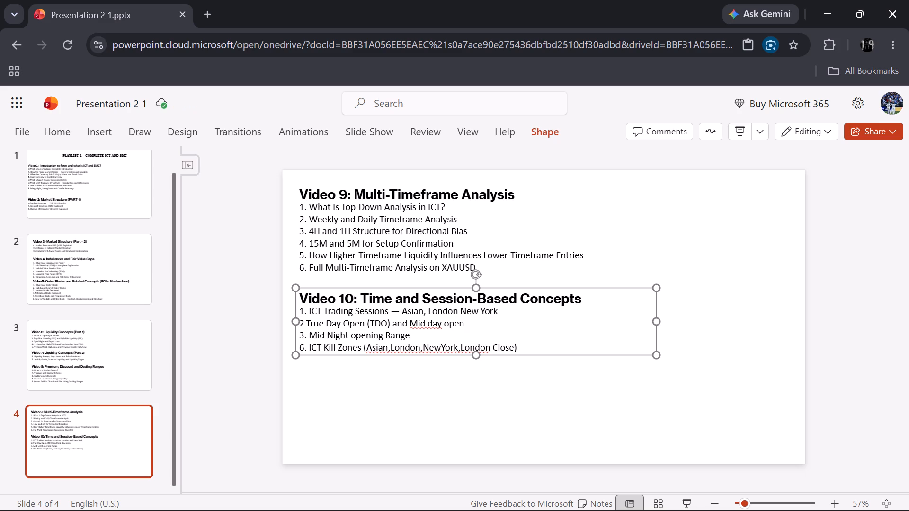
key("comma")
Append "And London Close" after "New York" at the end of Video 10 topic 1.
key("Right")
key("Right")
key("Right")
key("Right")
key("Right")
key("Right")
key("Right")
key("Right")
key("Right")
key("Right")
key("Right")
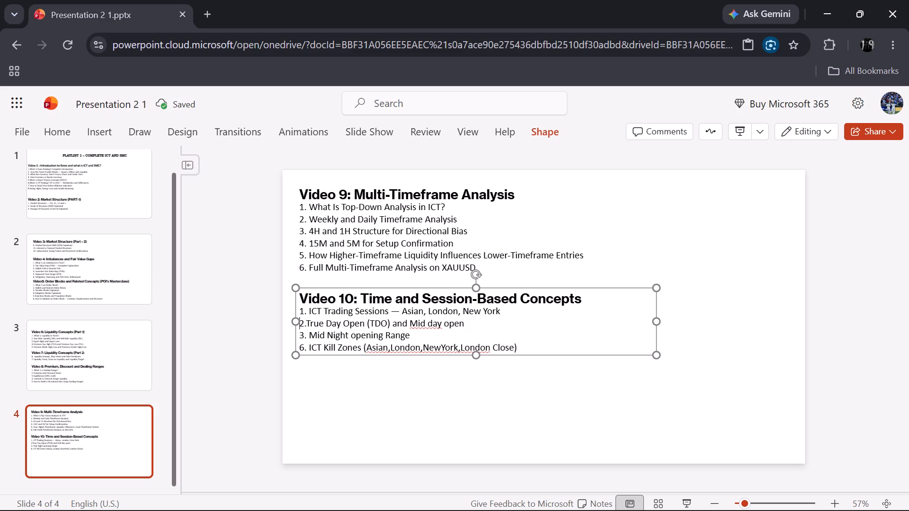
key("Left")
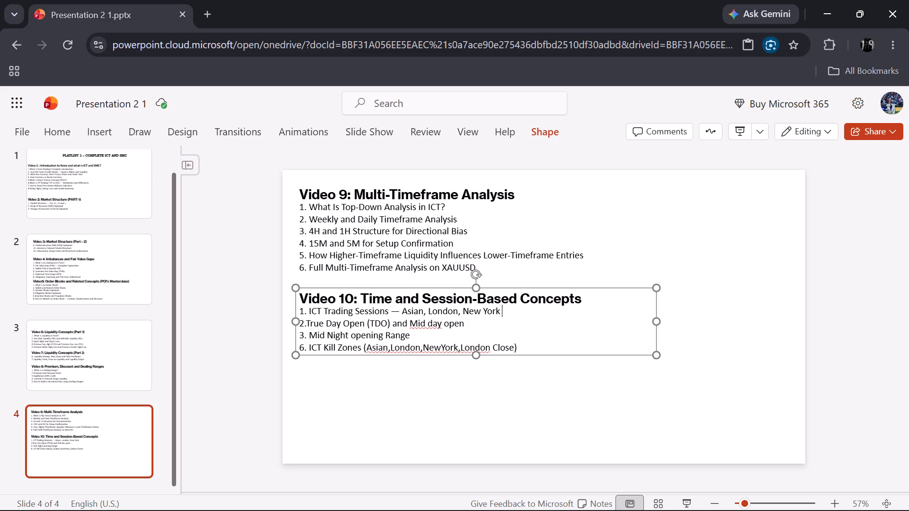
type("And London Closs")
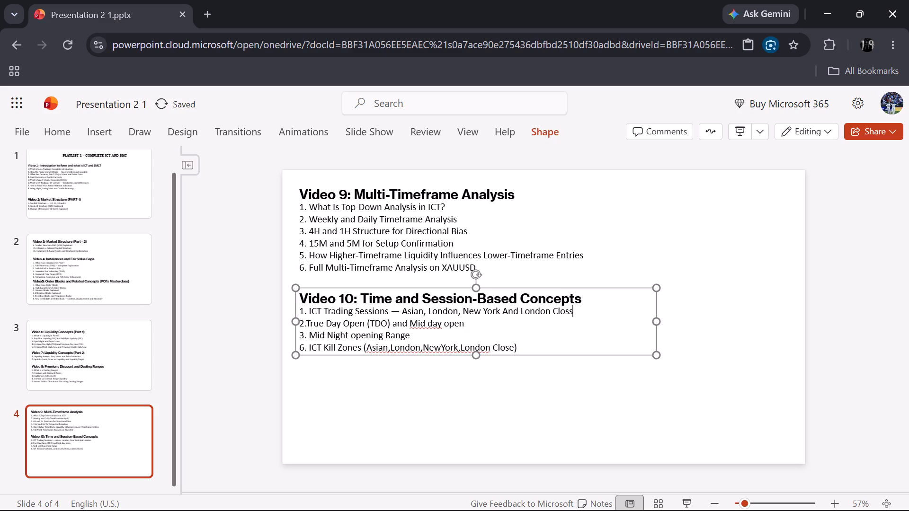
key("BackSpace")
key("e")
key("BackSpace")
key("e")
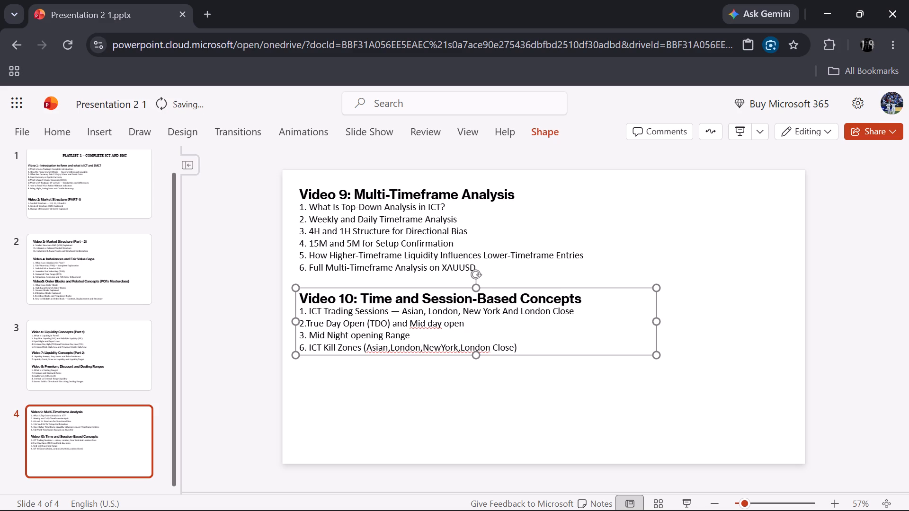
Change the capitalised "And" before "London Close" in Video 10 topic 1 to lowercase "and".
left_click(520, 311)
key("BackSpace")
key("BackSpace")
key("BackSpace")
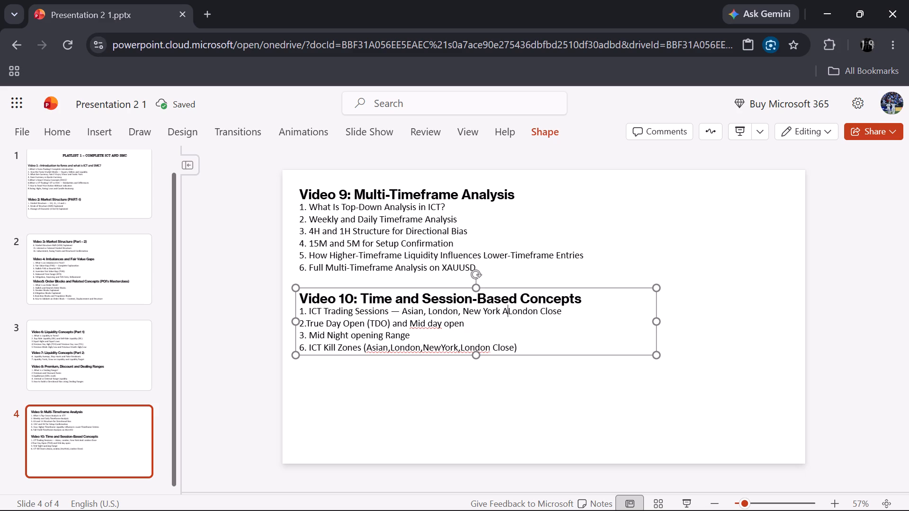
key("BackSpace")
key("BackSpace")
key("space")
type("and")
left_click(488, 393)
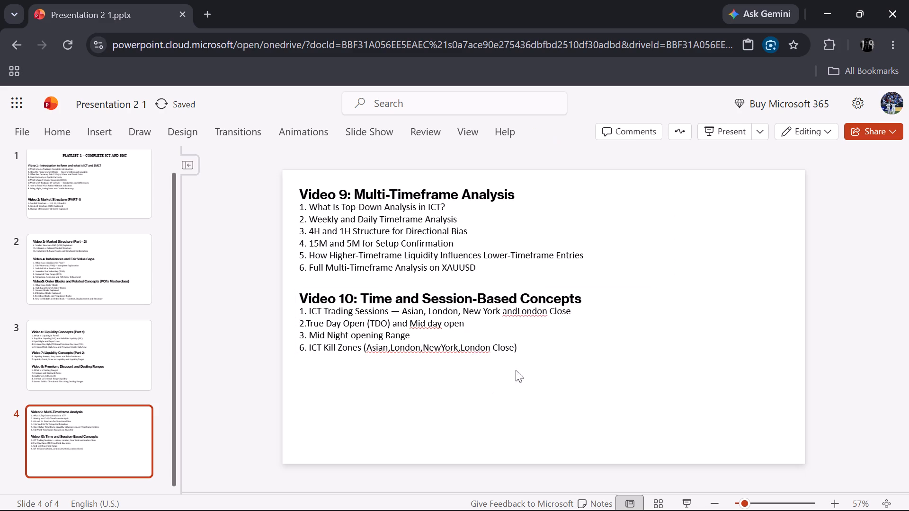
Remove the space after the number in Video 10 topic 3.
left_click(309, 335)
key("BackSpace")
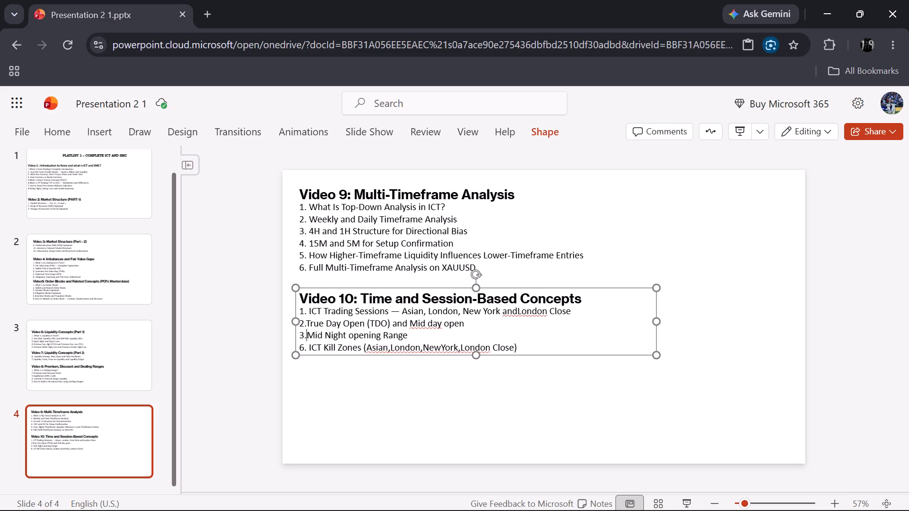
Replace the wording of Video 10 topic 3 with "CBDR (Central Bank Dealing Range)", keeping its number.
left_click_drag(411, 339, 371, 342)
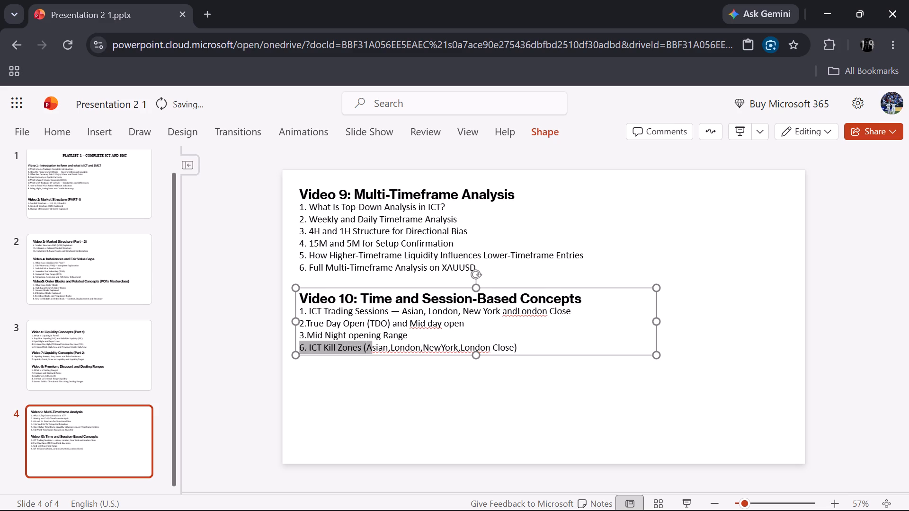
left_click_drag(371, 342, 301, 339)
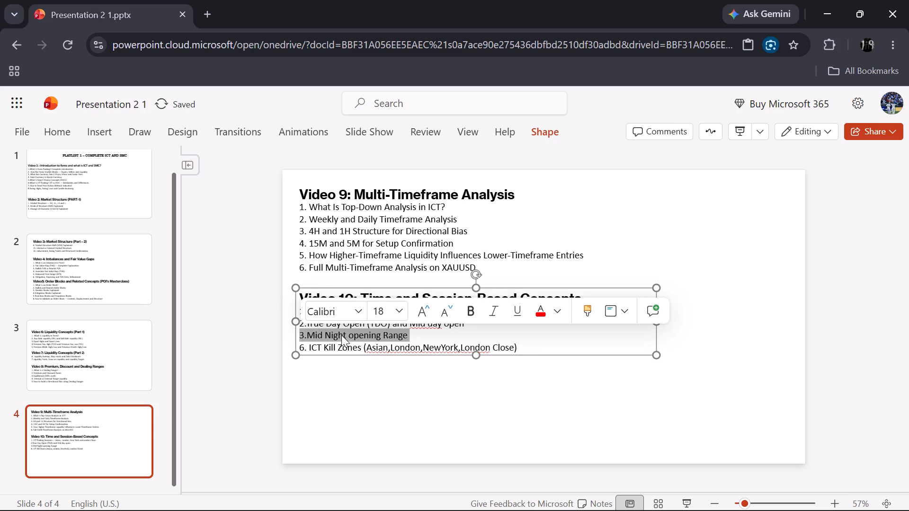
left_click(416, 331)
left_click_drag(410, 336, 326, 337)
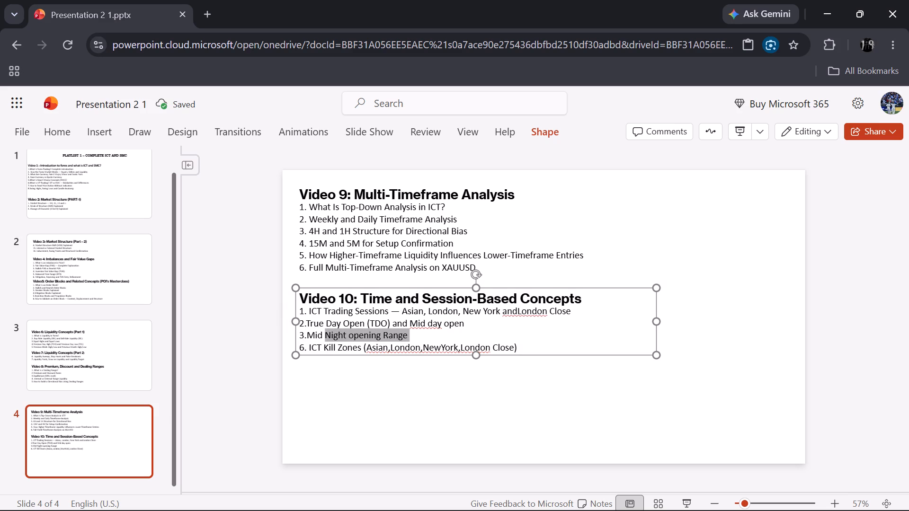
left_click_drag(326, 337, 309, 340)
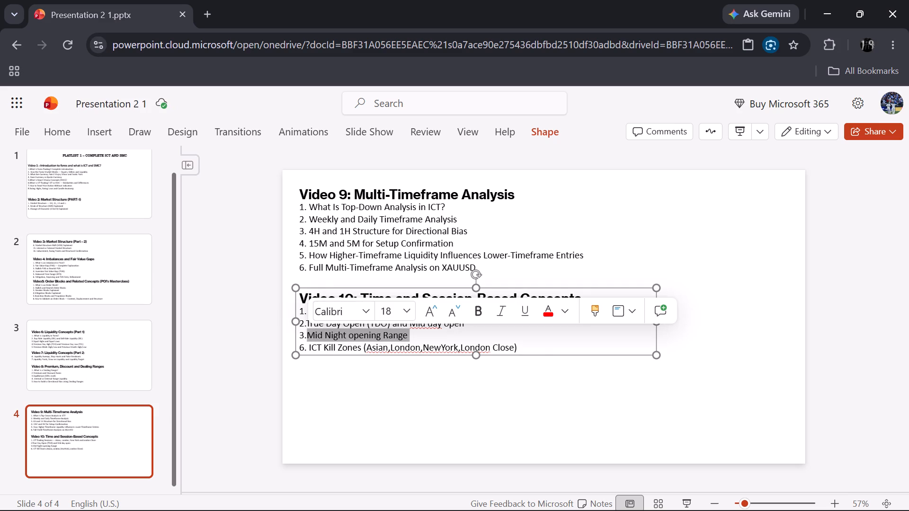
key("BackSpace")
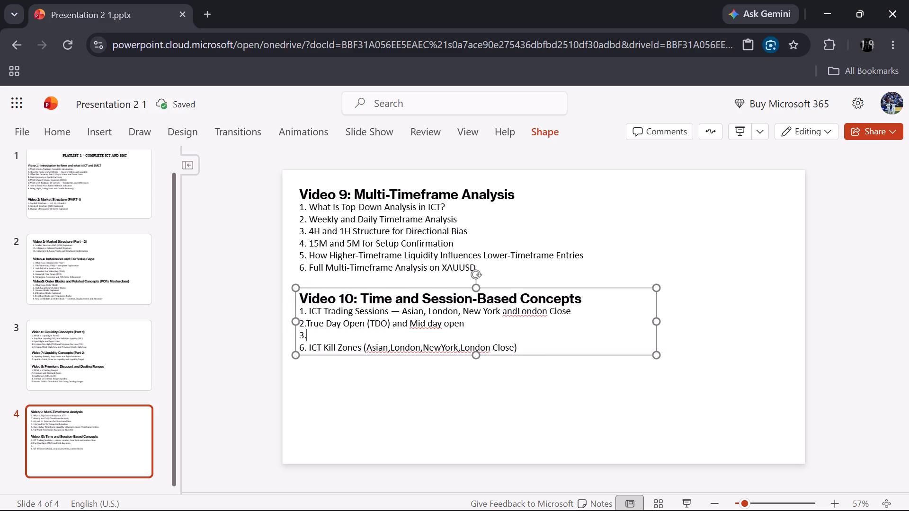
type("CBDR")
key("space")
type("(")
type("Ce")
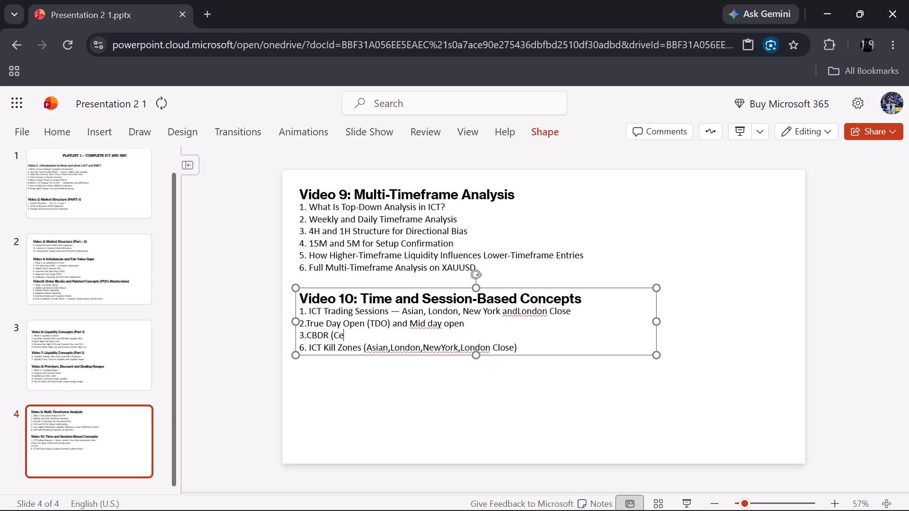
type("rn")
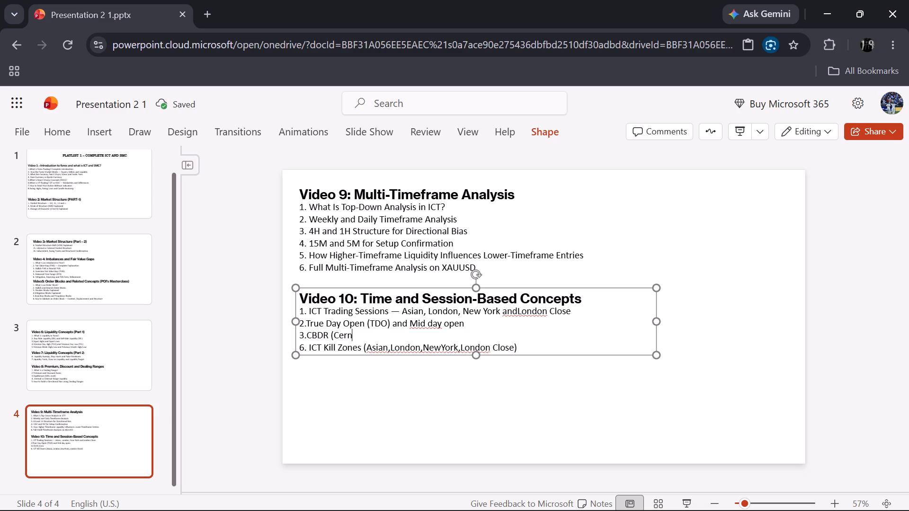
key("BackSpace")
key("BackSpace")
key("e")
key("BackSpace")
type("ntral Bank Dealing Range")
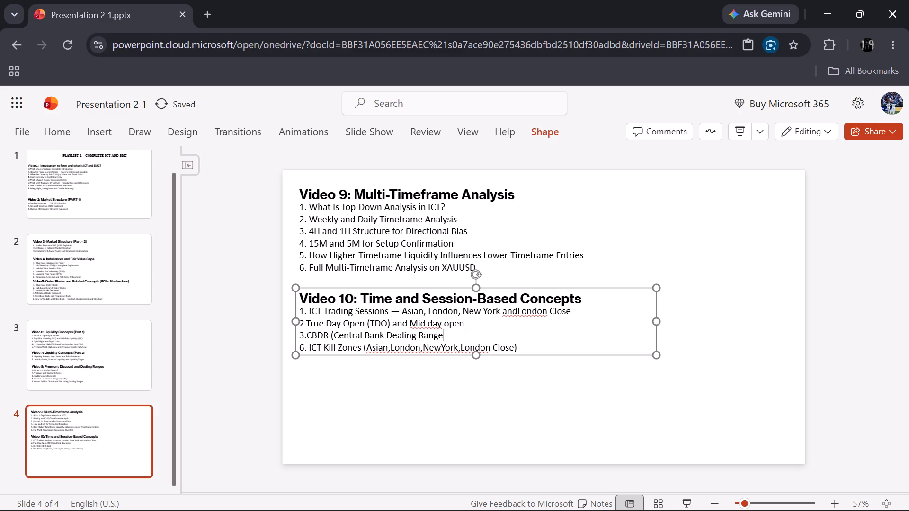
key("shift+parenright")
Replace the ICT Kill Zones wording in Video 10 topic 6 with "Asian Session Strategy".
left_click(522, 350)
left_click(521, 367)
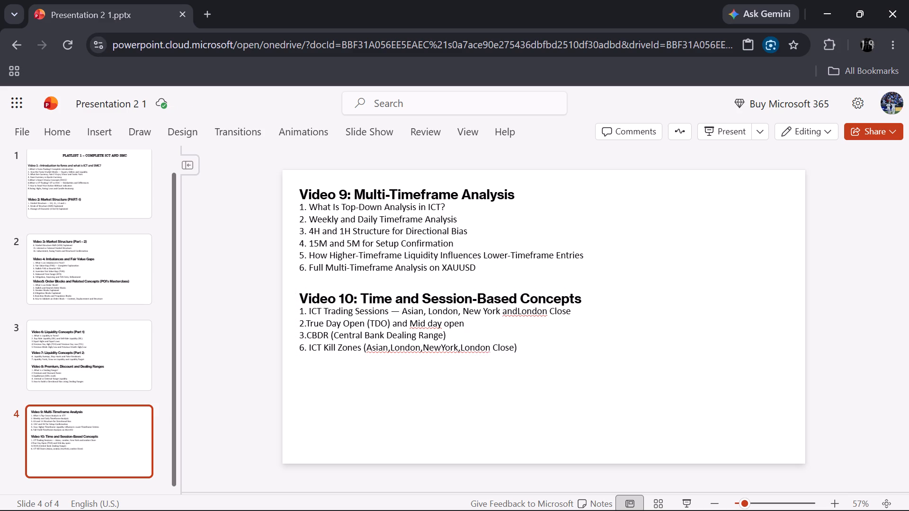
left_click_drag(522, 350, 309, 355)
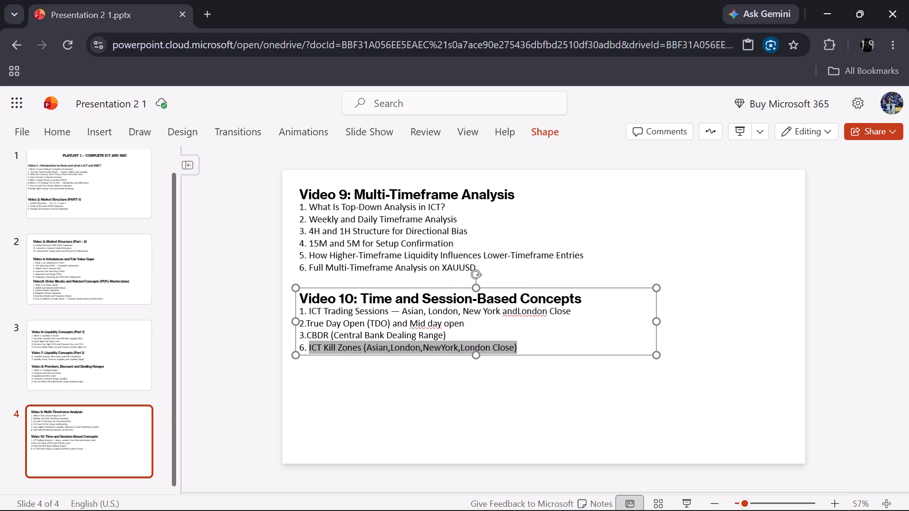
left_click_drag(309, 355, 309, 354)
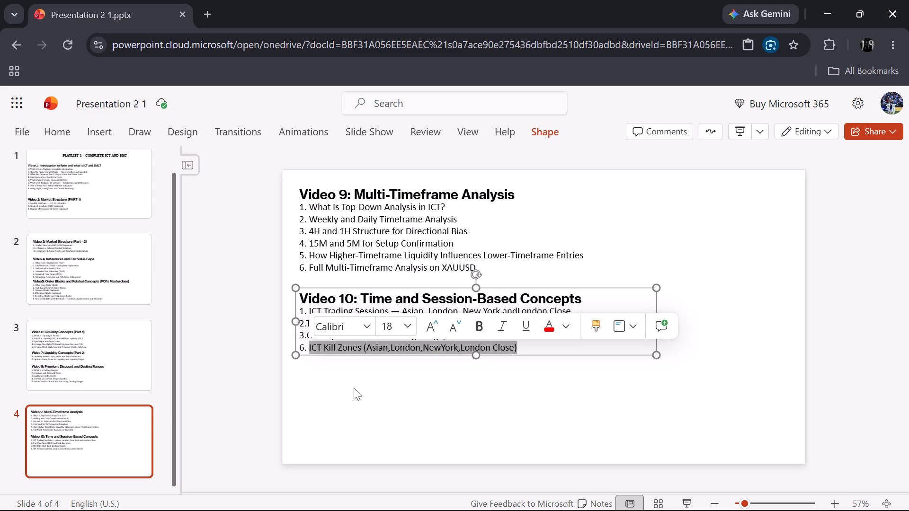
key("BackSpace")
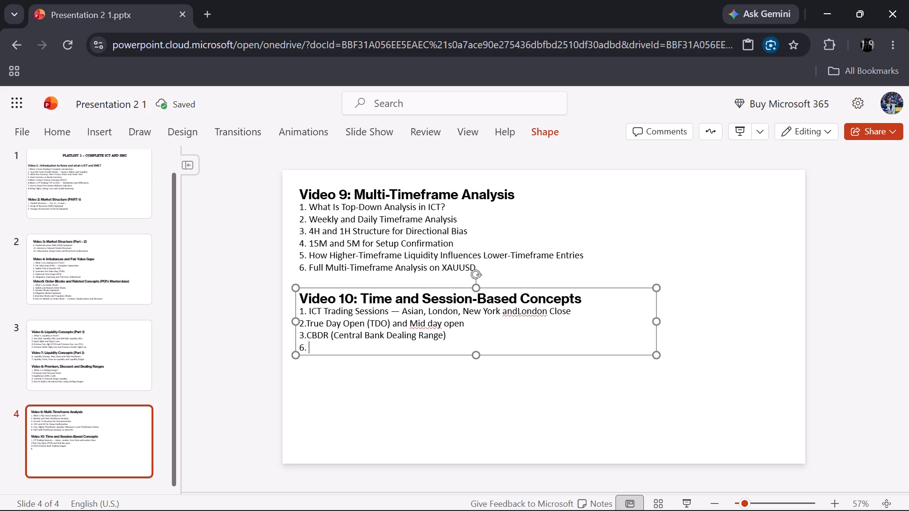
type("Asian Session Strategy")
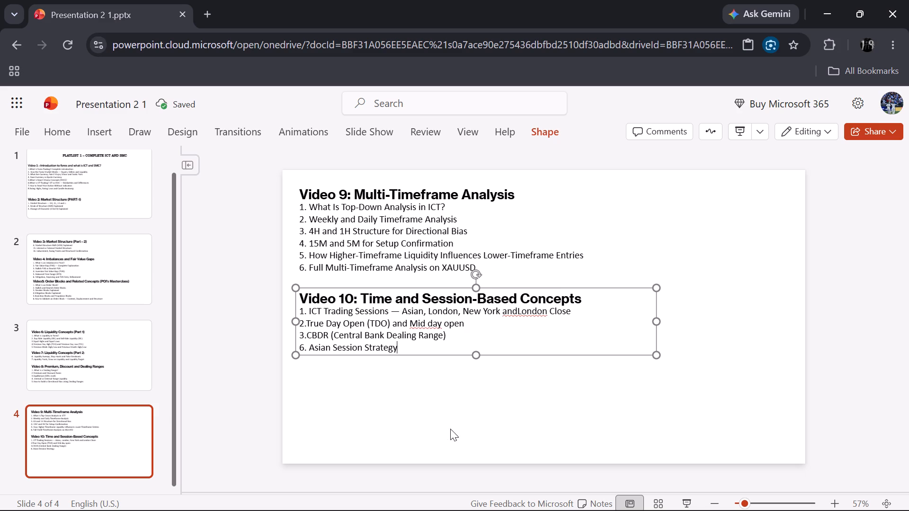
left_click(399, 362)
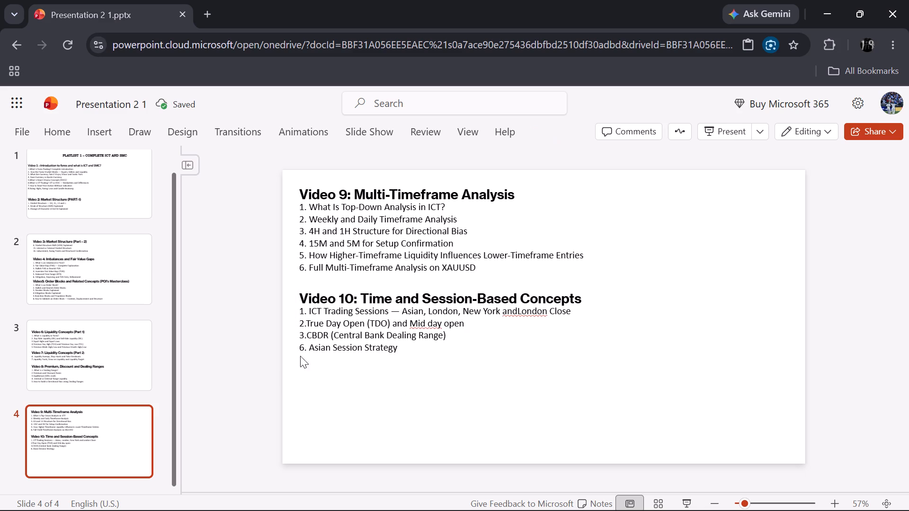
Remove the space between the number and "Asian Session Strategy" in Video 10 topic 6.
left_click(308, 345)
key("BackSpace")
left_click(400, 381)
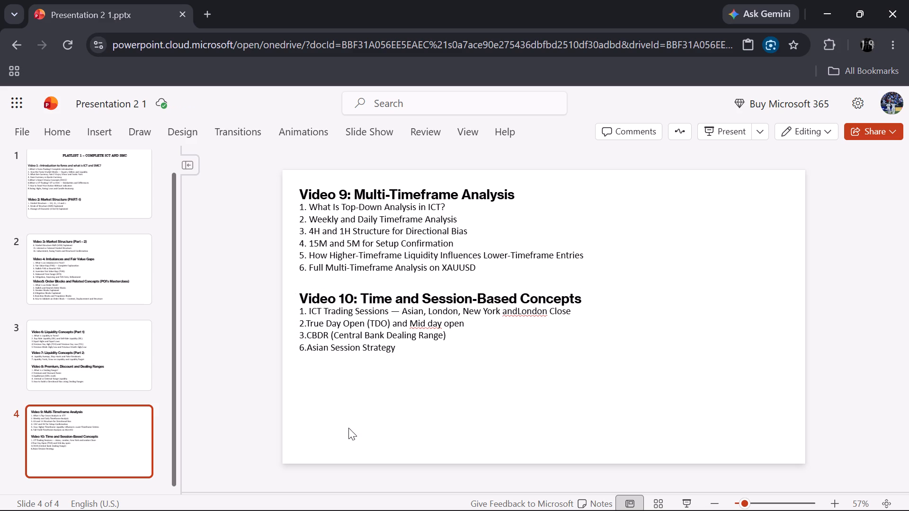
Apply the Calibri font to all the topic lines under the Video 10 heading.
left_click_drag(411, 351, 361, 347)
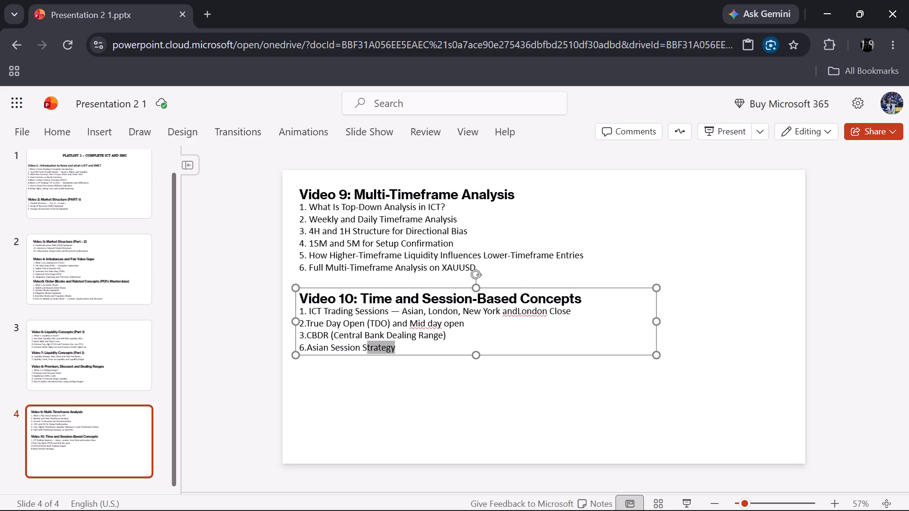
left_click_drag(361, 347, 296, 316)
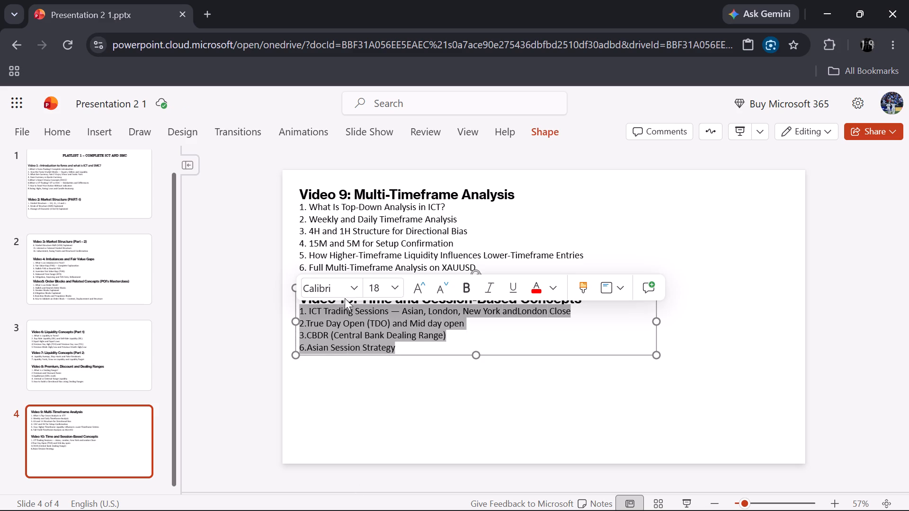
left_click(356, 287)
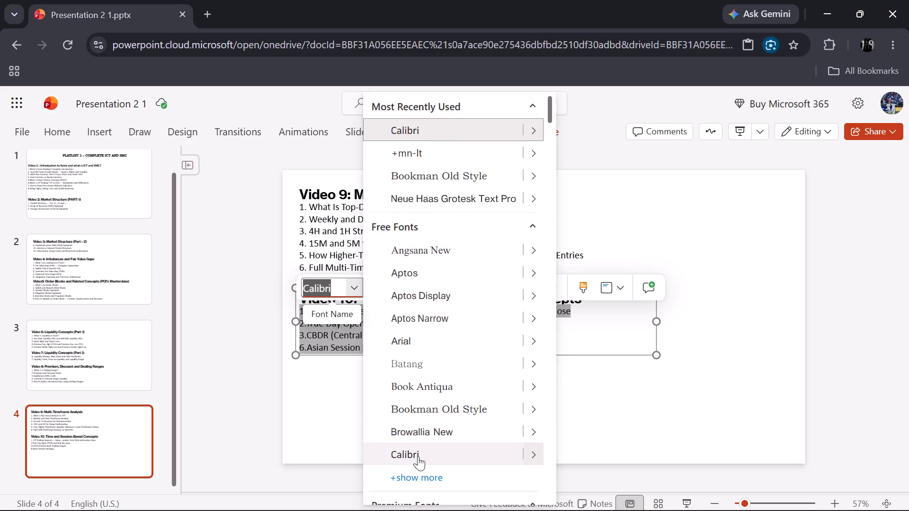
left_click(418, 456)
left_click(299, 417)
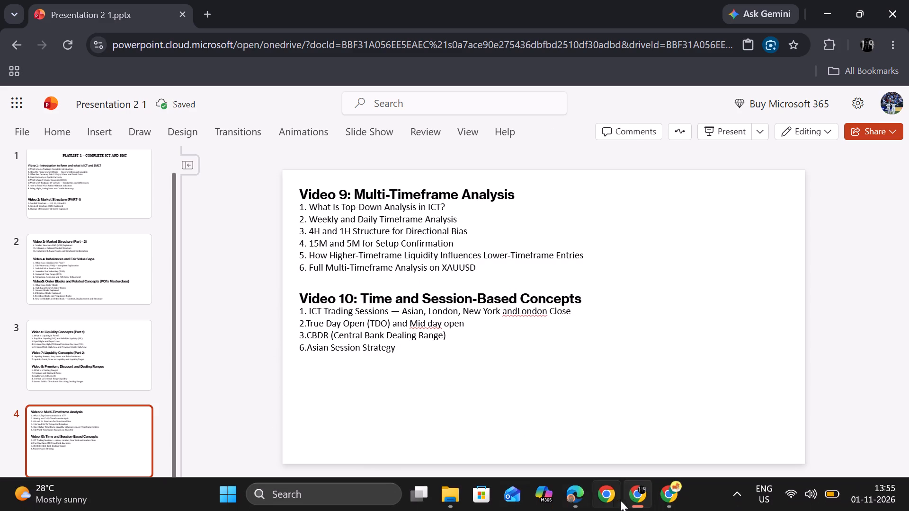
Switch to the playlist plan PDF in Edge and copy the Module 9: Advanced ICT Concepts heading with topics 48 to 50.
left_click(566, 508)
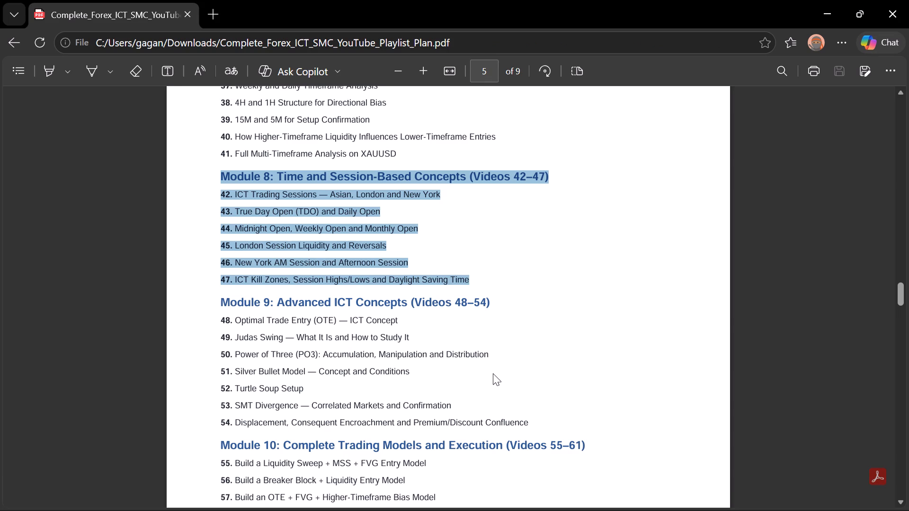
left_click(493, 373)
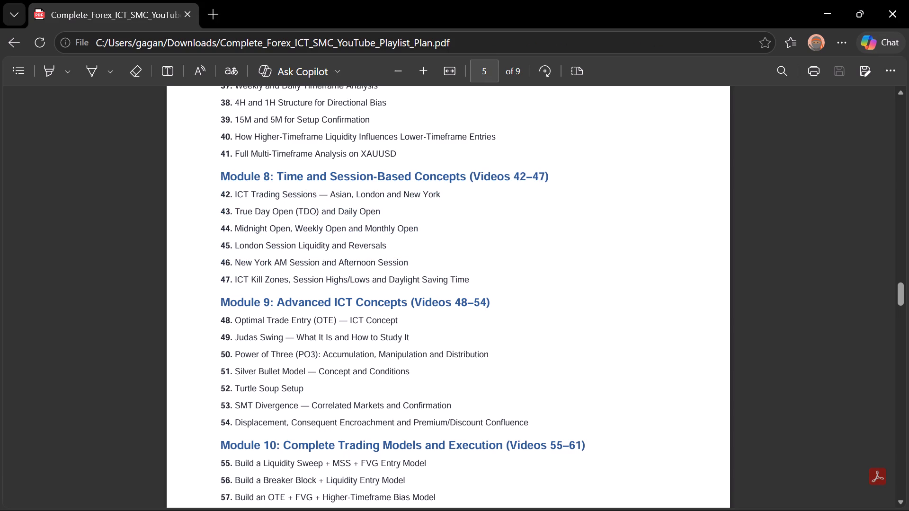
left_click_drag(218, 305, 442, 345)
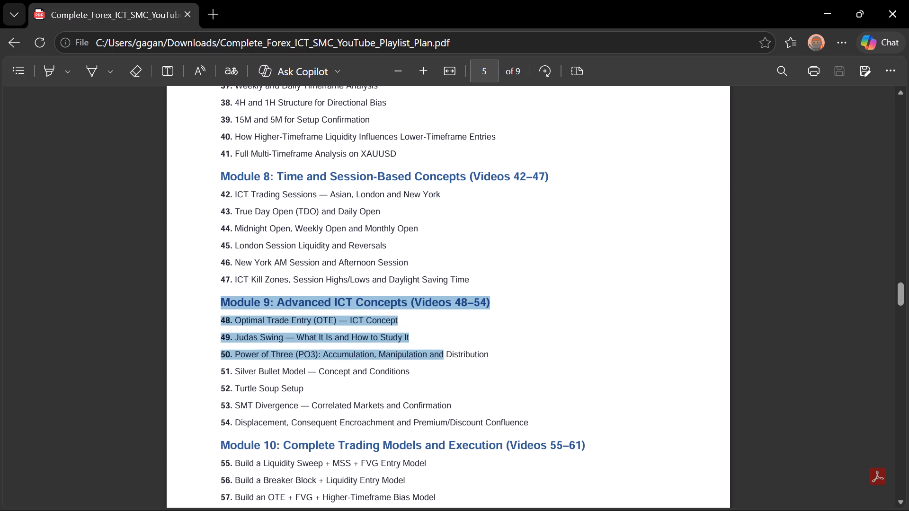
left_click_drag(442, 345, 514, 391)
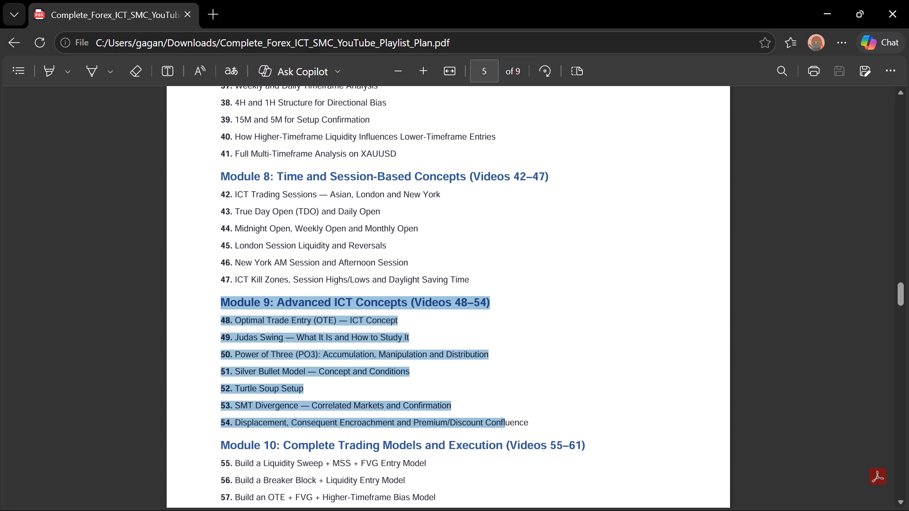
left_click_drag(514, 391, 414, 372)
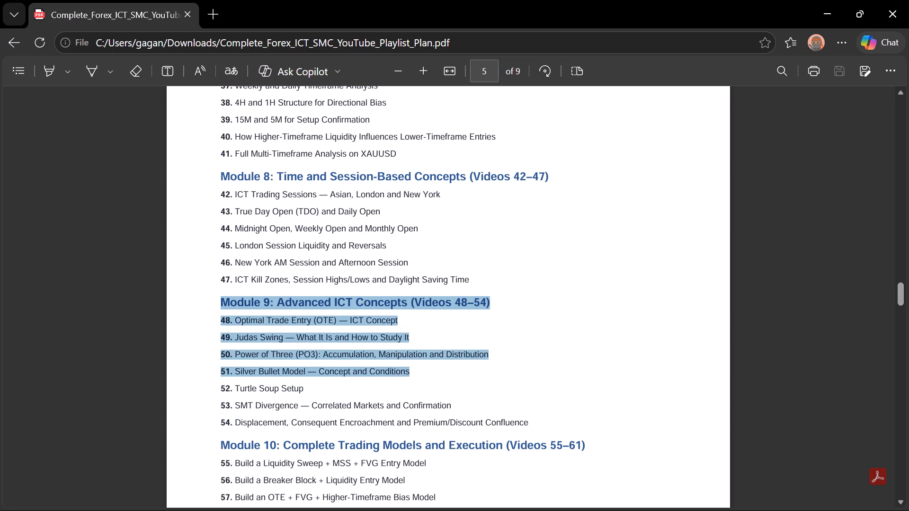
left_click_drag(414, 372, 420, 371)
left_click_drag(420, 371, 492, 354)
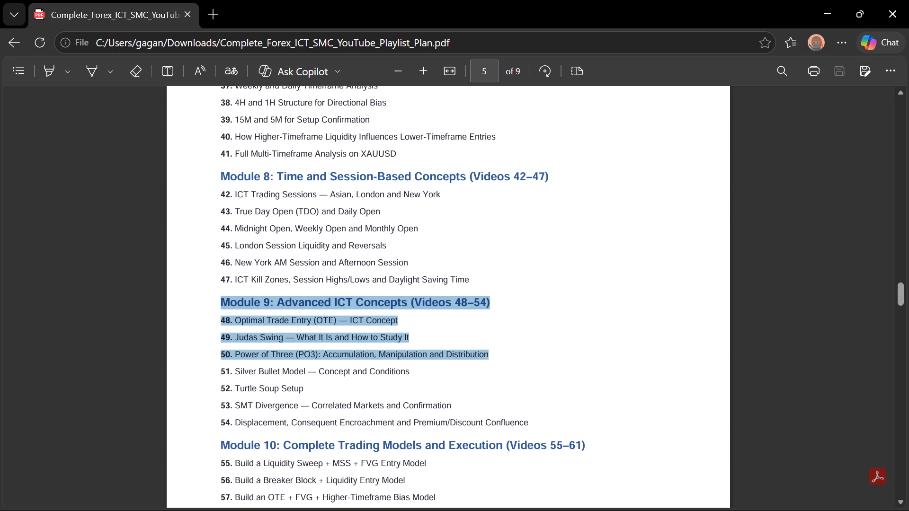
left_click_drag(492, 354, 494, 354)
key("ctrl+c")
left_click(548, 357)
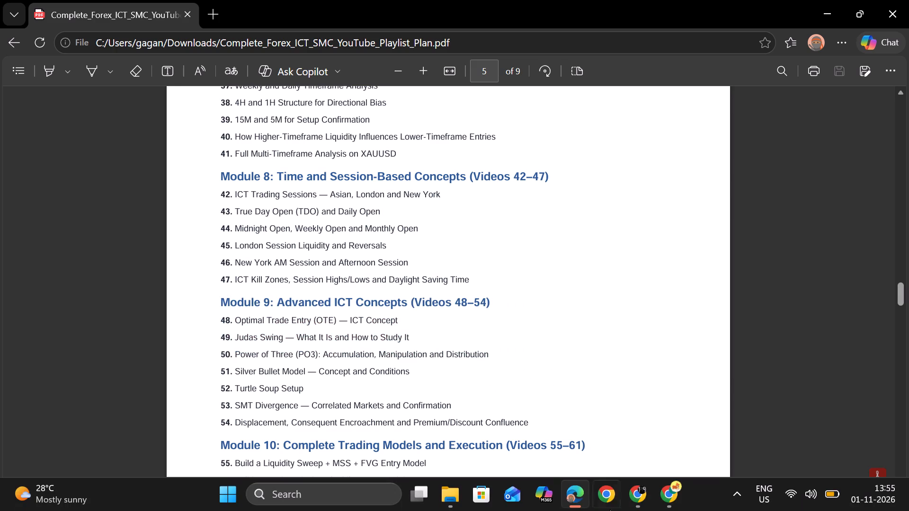
Switch to the PowerPoint presentation in Chrome and add a new slide after slide 4.
left_click(637, 492)
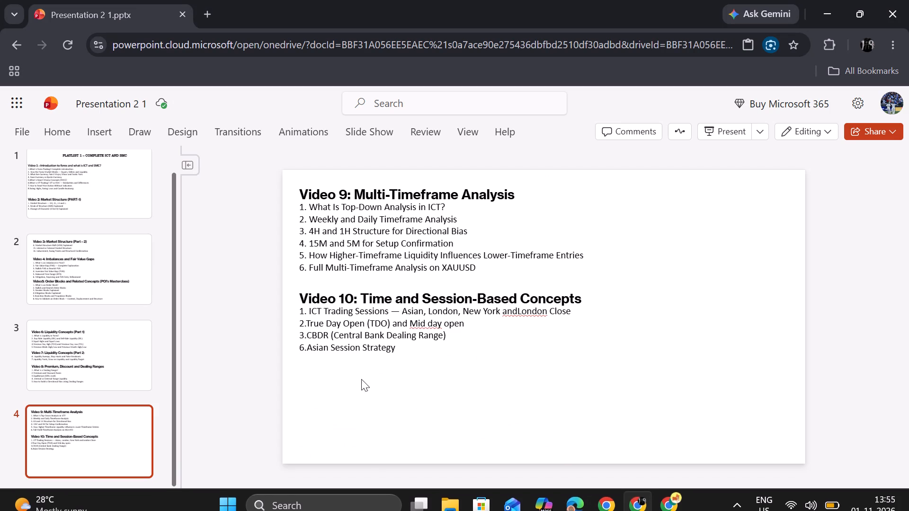
left_click(99, 123)
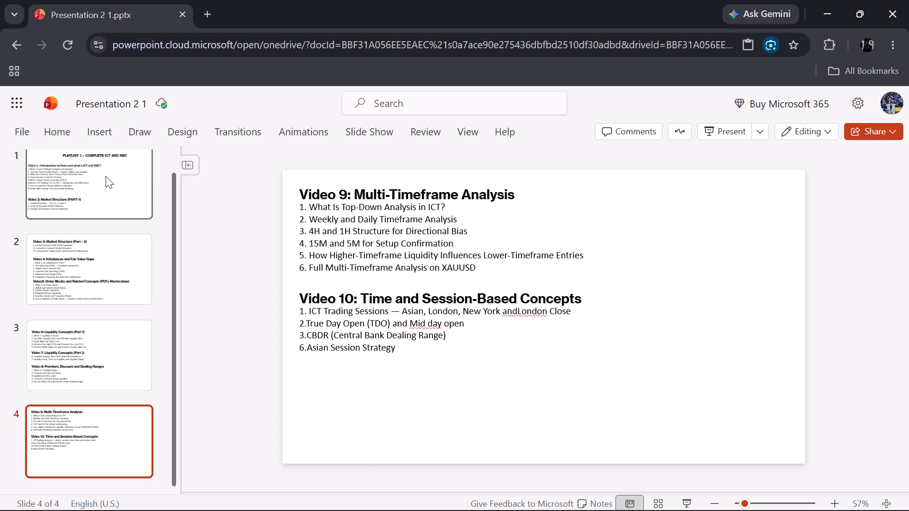
left_click(91, 134)
left_click(79, 163)
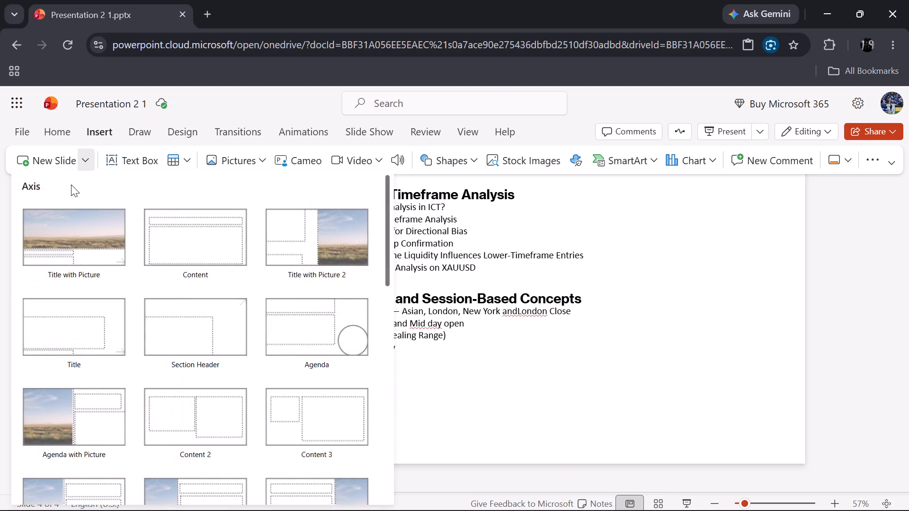
left_click(61, 162)
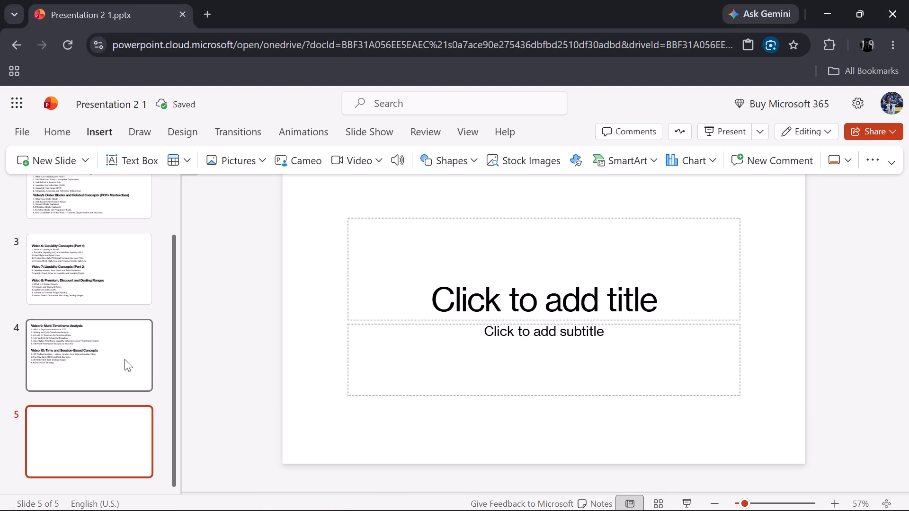
On slide 4, insert a text box below the Video 10 topics and paste the copied Module 9 text into it.
left_click(125, 359)
left_click(123, 164)
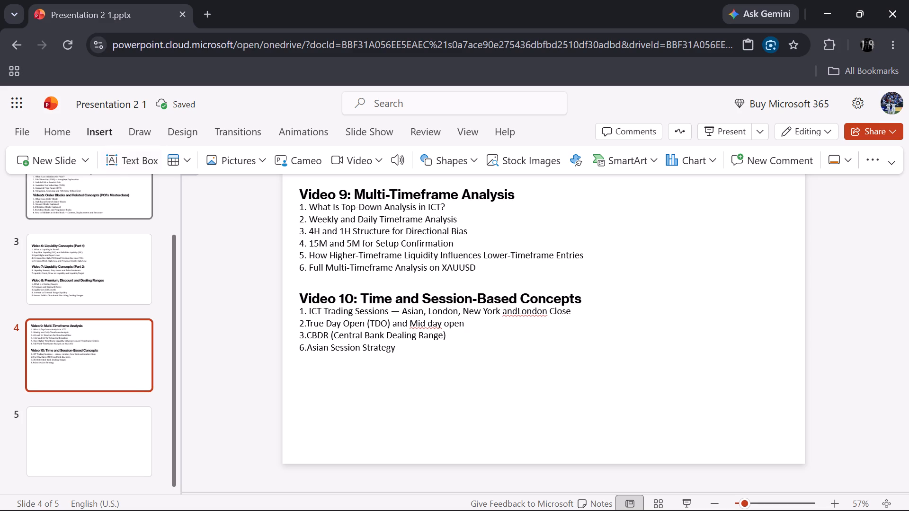
left_click(321, 379)
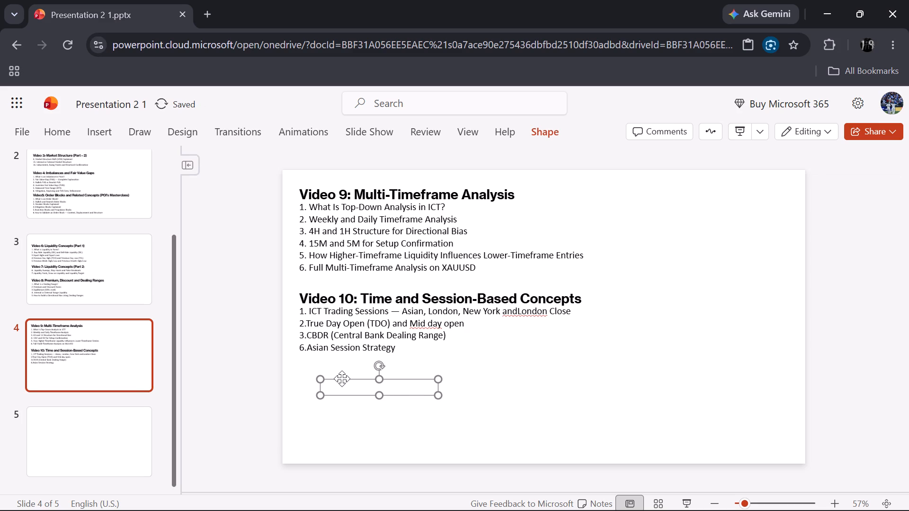
key("ctrl+v")
left_click(461, 379)
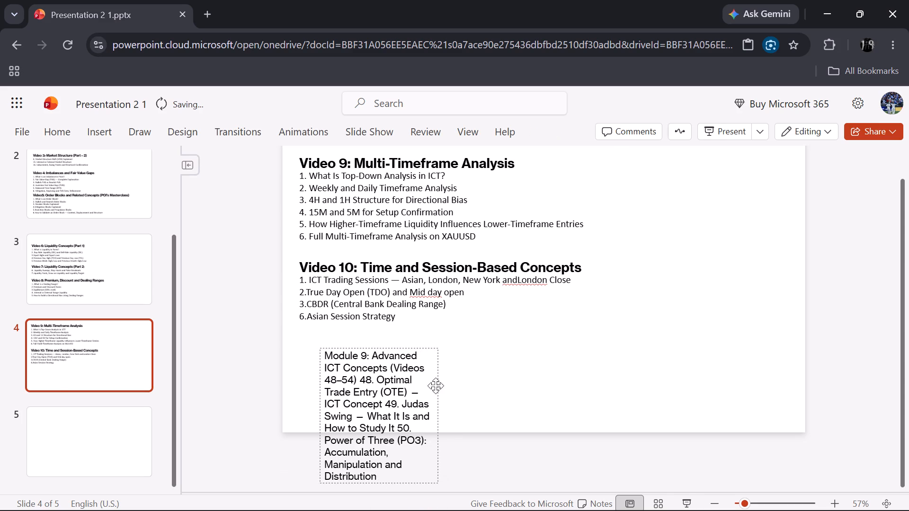
Widen the Module 9 text box and move it directly beneath the Video 10 block, aligned with its left edge.
left_click(437, 412)
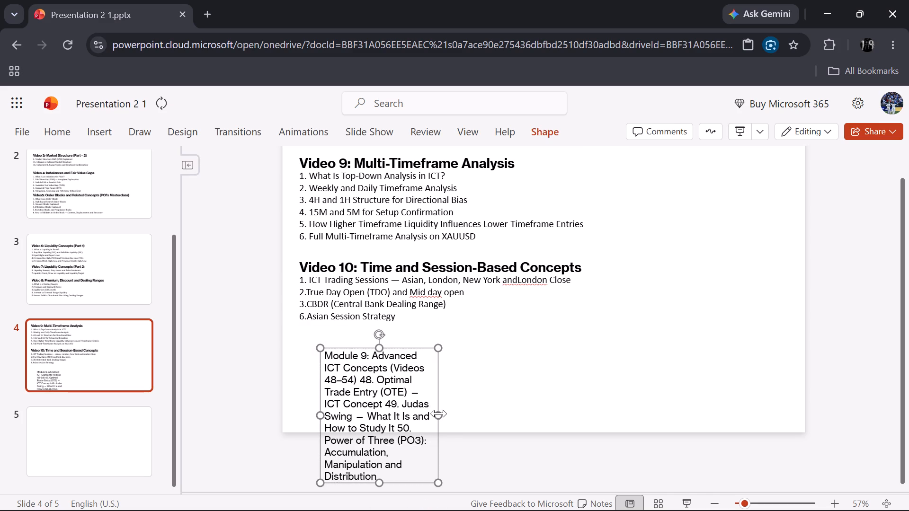
left_click_drag(438, 415, 705, 400)
left_click(604, 317)
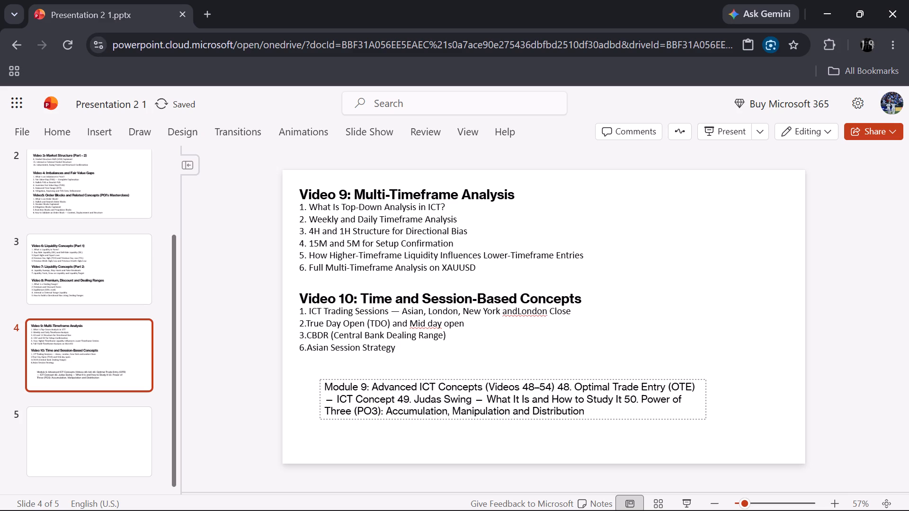
left_click_drag(403, 386, 348, 377)
left_click(400, 370)
left_click_drag(447, 380, 421, 368)
left_click(579, 336)
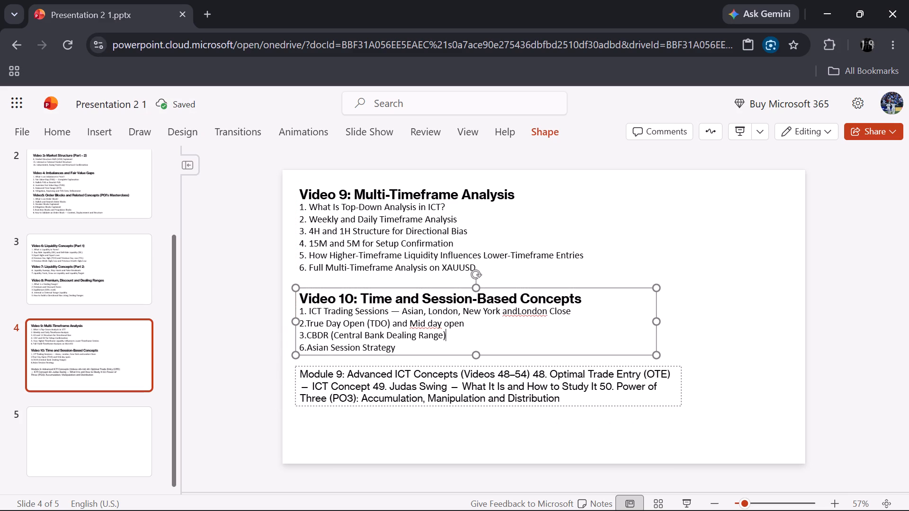
Break the Module 9 text into separate lines for the heading and topics 48, 49 and 50.
left_click(529, 375)
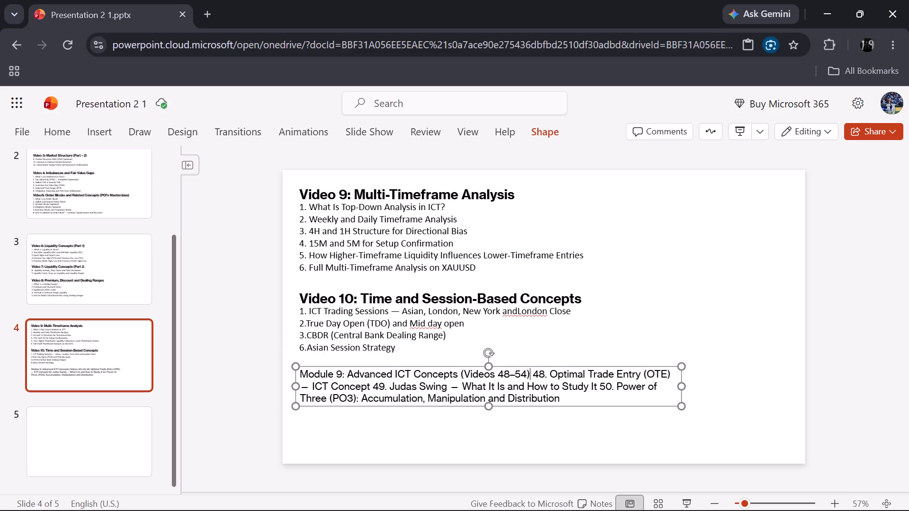
left_click(534, 374)
key("Return")
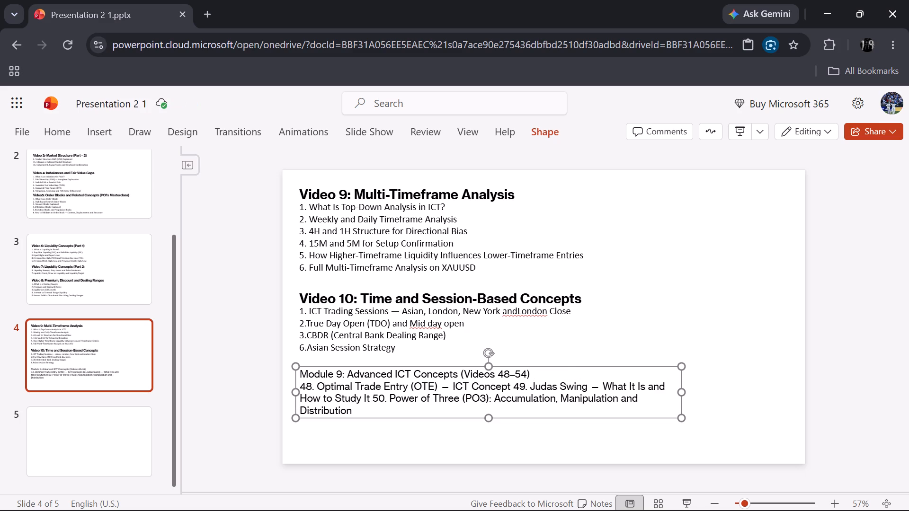
left_click(511, 388)
key("Return")
key("Right")
key("Right")
key("Right")
key("Right")
key("Right")
key("Right")
key("Right")
key("Right")
key("Right")
key("Right")
key("Right")
key("Right")
key("Right")
key("Right")
key("Right")
key("Right")
key("Right")
key("Right")
key("Right")
key("Right")
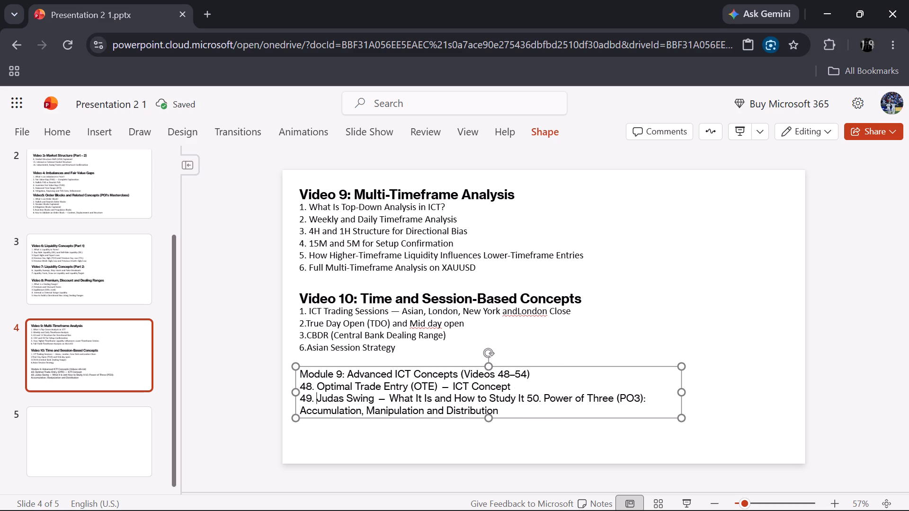
key("Right")
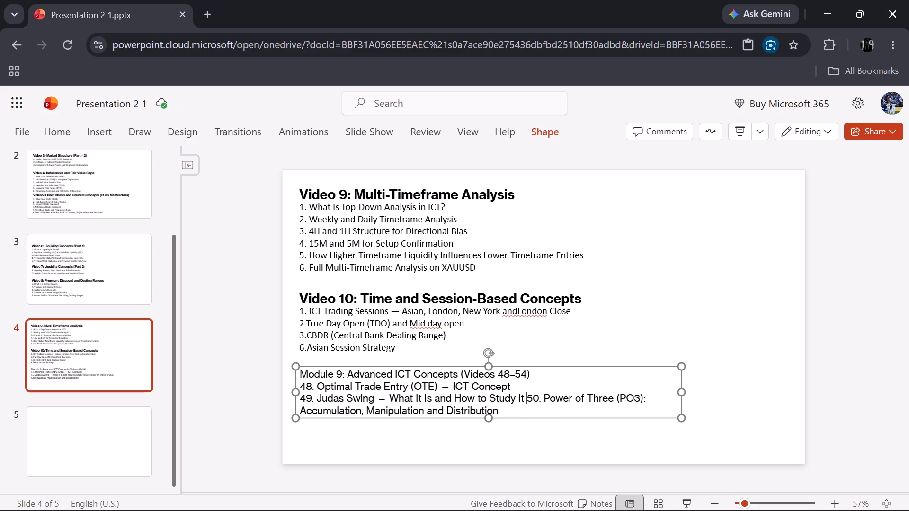
key("Return")
left_click_drag(514, 434, 520, 438)
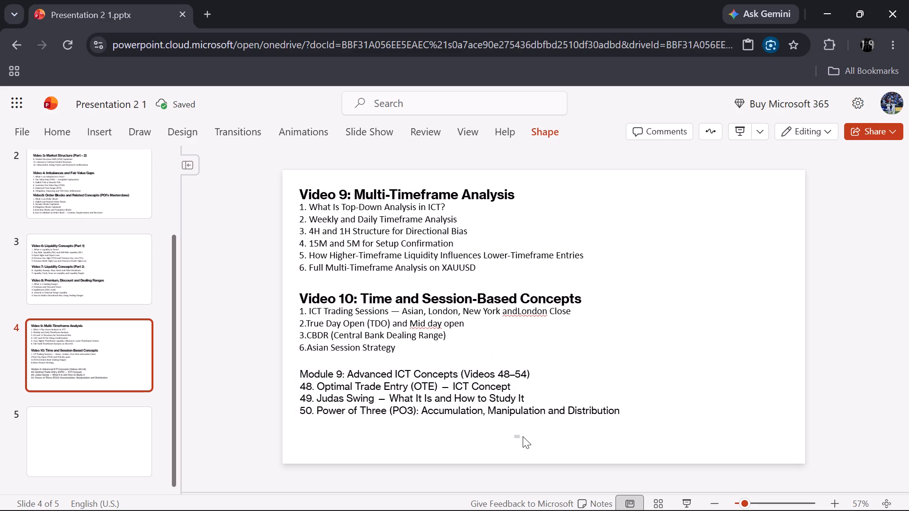
Move the Judas Swing line above the Optimal Trade Entry line, leaving no duplicate or blank line.
left_click_drag(526, 399, 307, 403)
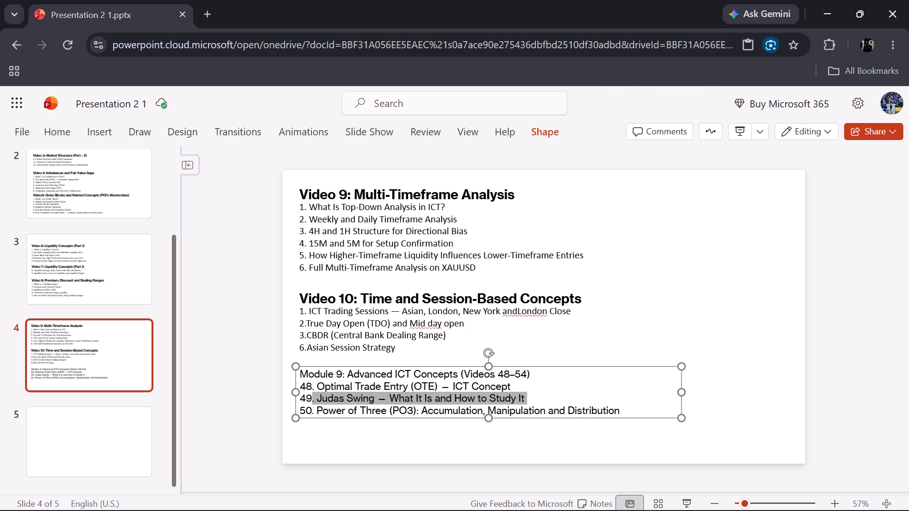
left_click_drag(307, 403, 292, 400)
key("ctrl+c")
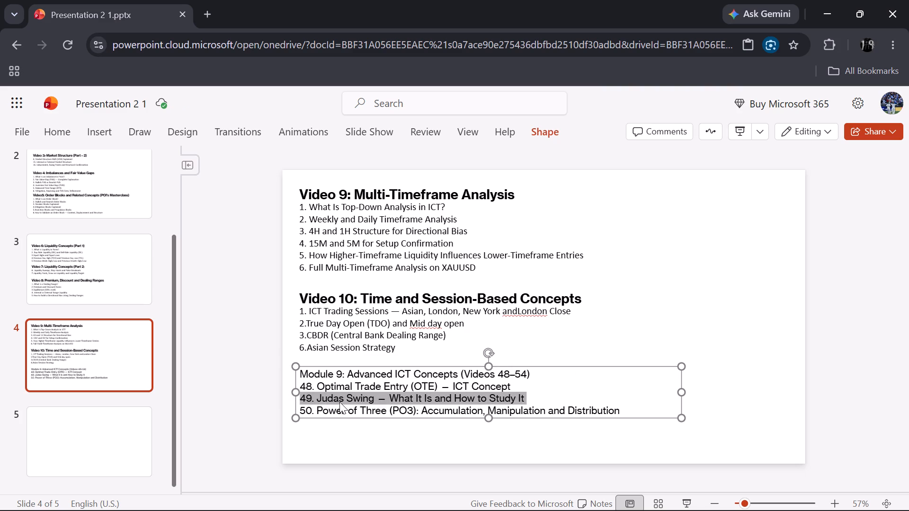
left_click(514, 385)
left_click(529, 374)
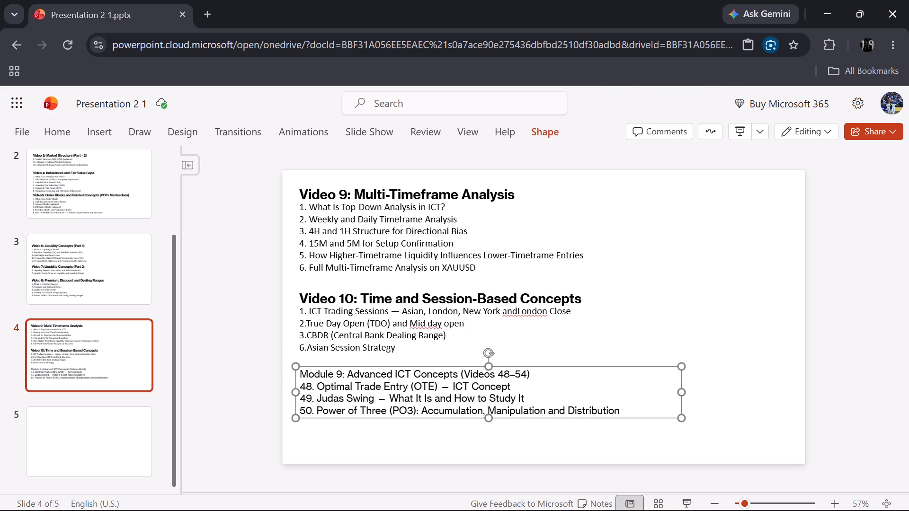
key("Return")
key("ctrl+v")
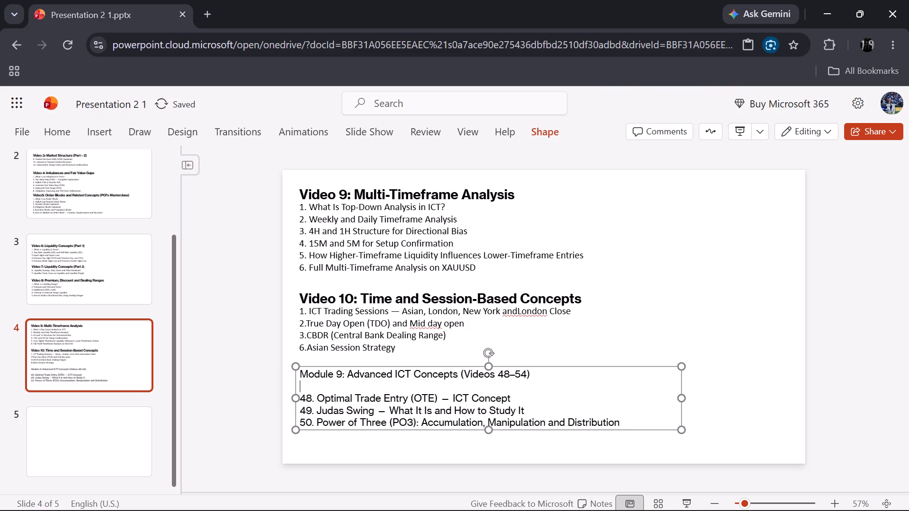
left_click(525, 425)
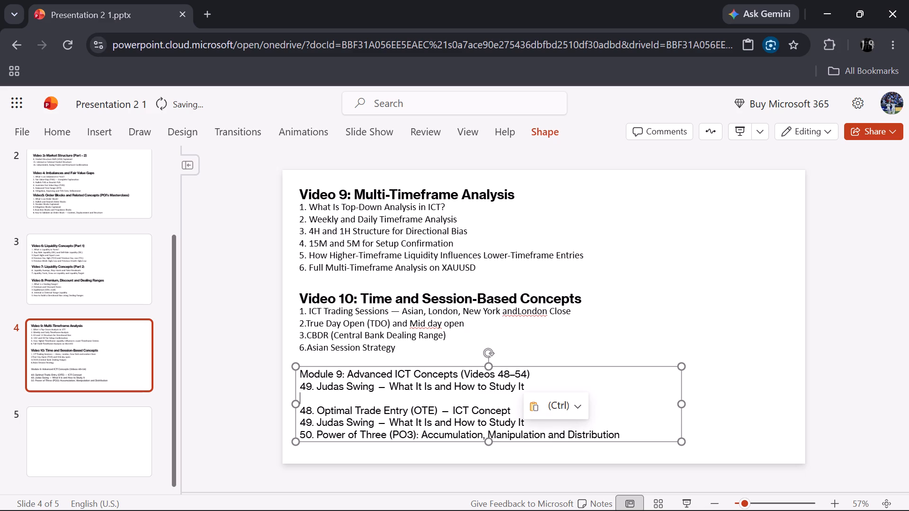
left_click_drag(531, 423, 296, 420)
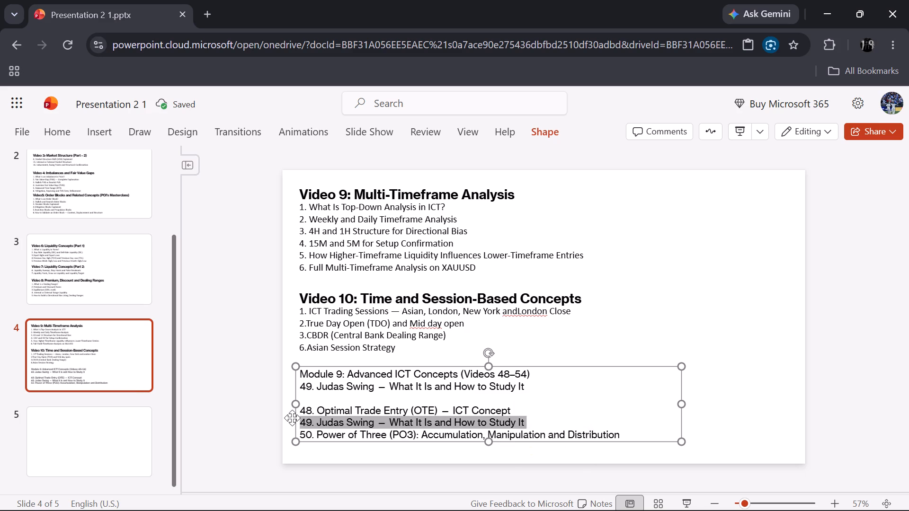
key("BackSpace")
key("Up")
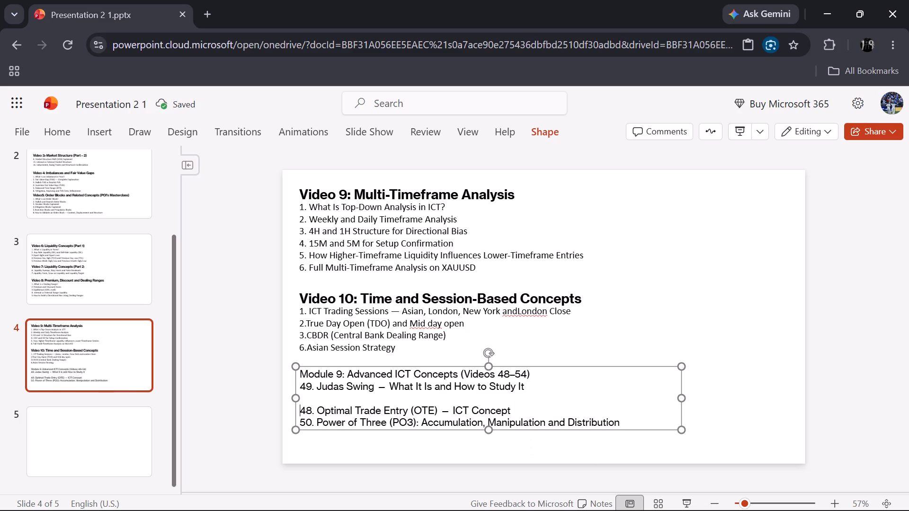
key("BackSpace")
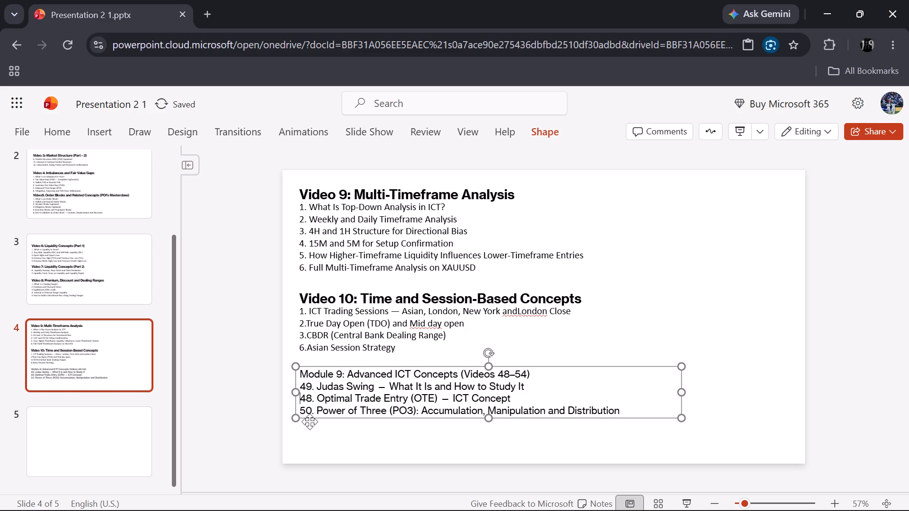
Renumber the three Module 9 topics as 1, 2 and 3, removing the space before "Power of Three".
left_click(311, 386)
key("BackSpace")
key("BackSpace")
key("1")
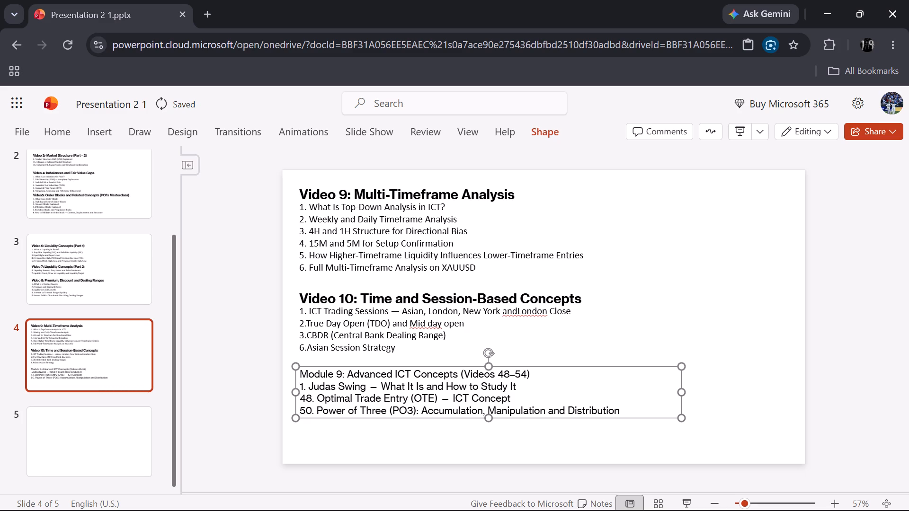
key("Down")
key("Right")
key("Right")
key("BackSpace")
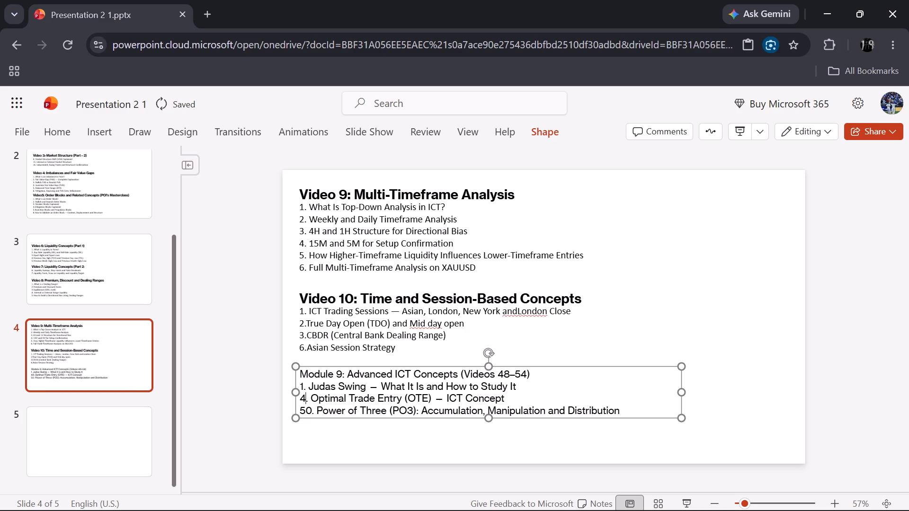
key("BackSpace")
key("2")
key("Down")
key("Right")
key("Right")
key("Right")
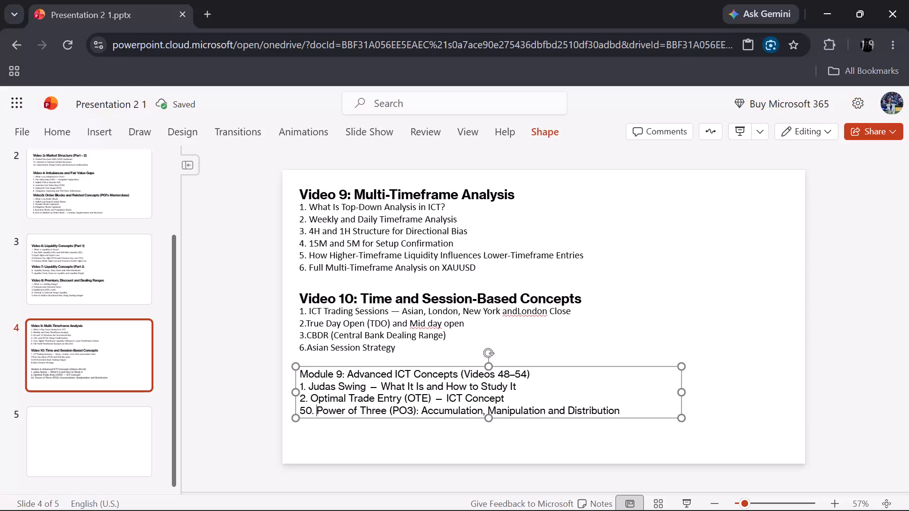
key("BackSpace")
key("Left")
key("BackSpace")
key("BackSpace")
key("3")
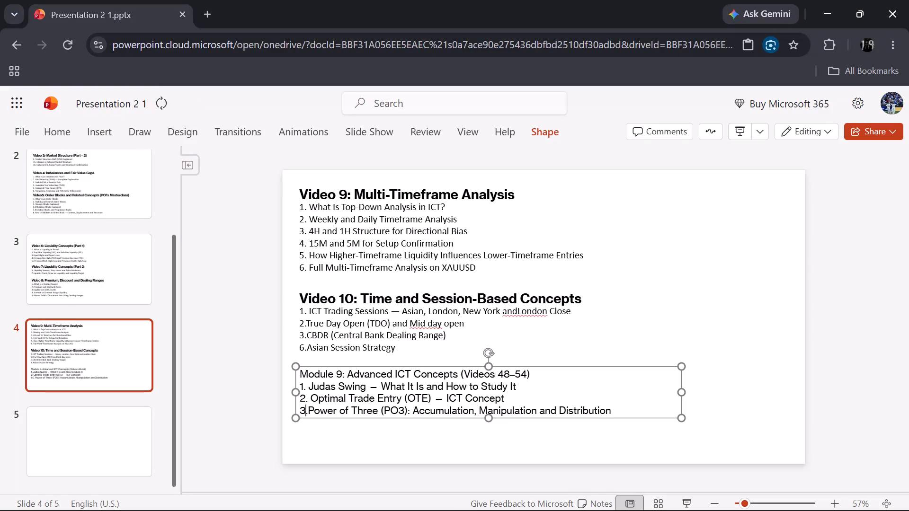
left_click(531, 441)
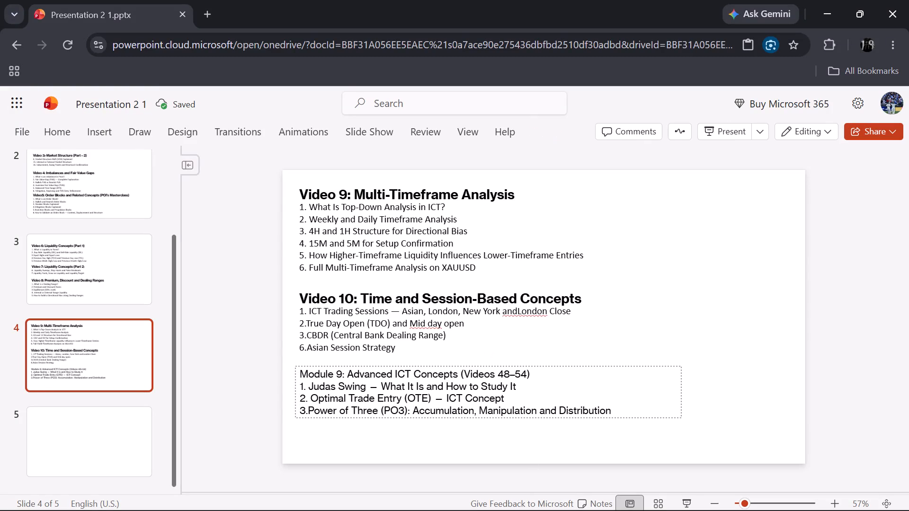
Replace the video range in parentheses in the Module 9 heading with "Part 1".
left_click(527, 374)
key("BackSpace")
key("BackSpace")
key("BackSpace")
key("BackSpace")
key("BackSpace")
key("BackSpace")
key("BackSpace")
key("BackSpace")
key("BackSpace")
key("BackSpace")
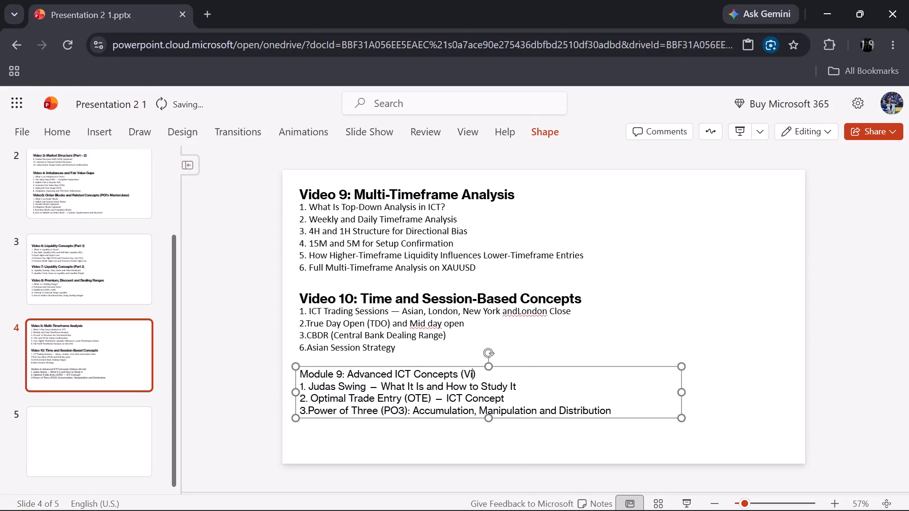
key("BackSpace")
key("BackSpace")
type("Part !")
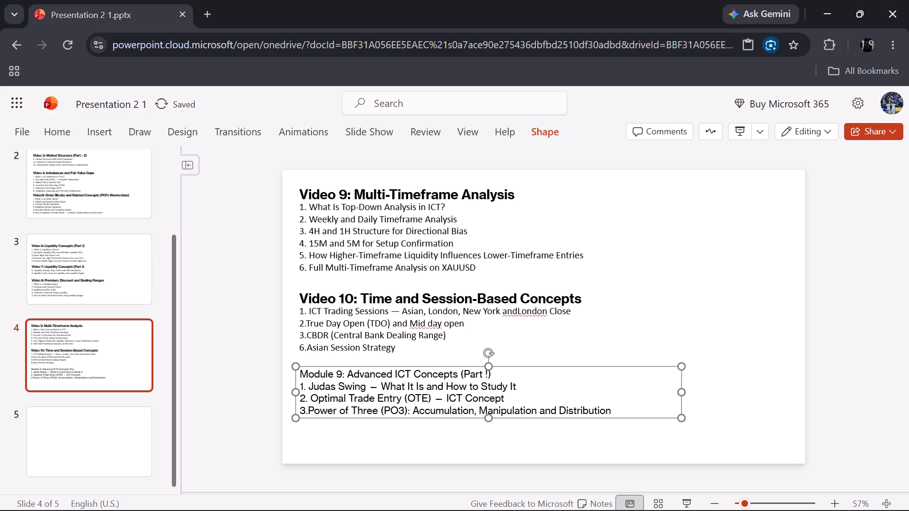
key("BackSpace")
key("1")
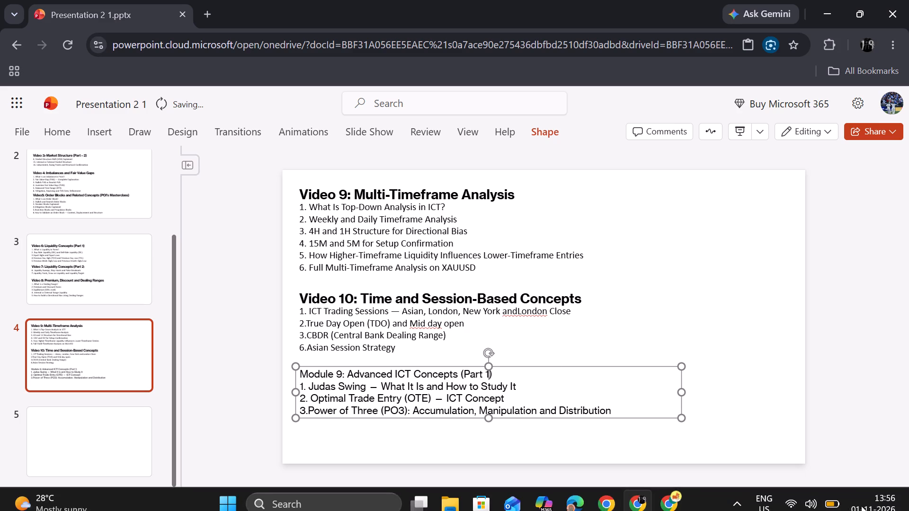
left_click(709, 449)
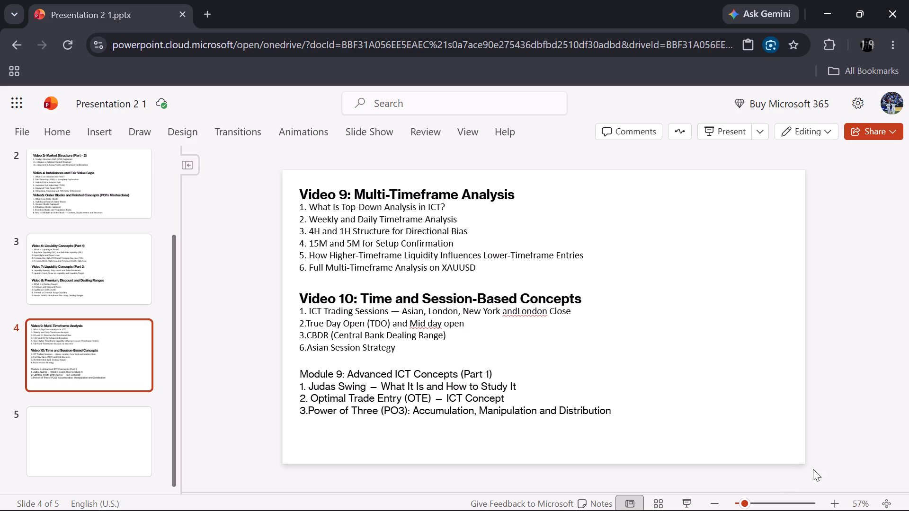
Replace the word "Module" with "Video" in the Advanced ICT Concepts (Part 1) heading on slide 4.
left_click_drag(500, 375, 312, 373)
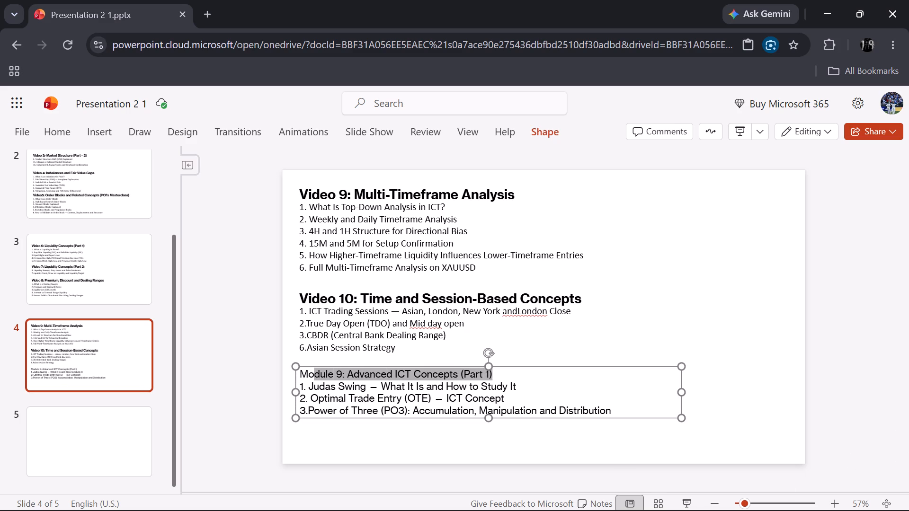
left_click_drag(312, 373, 301, 373)
left_click(323, 445)
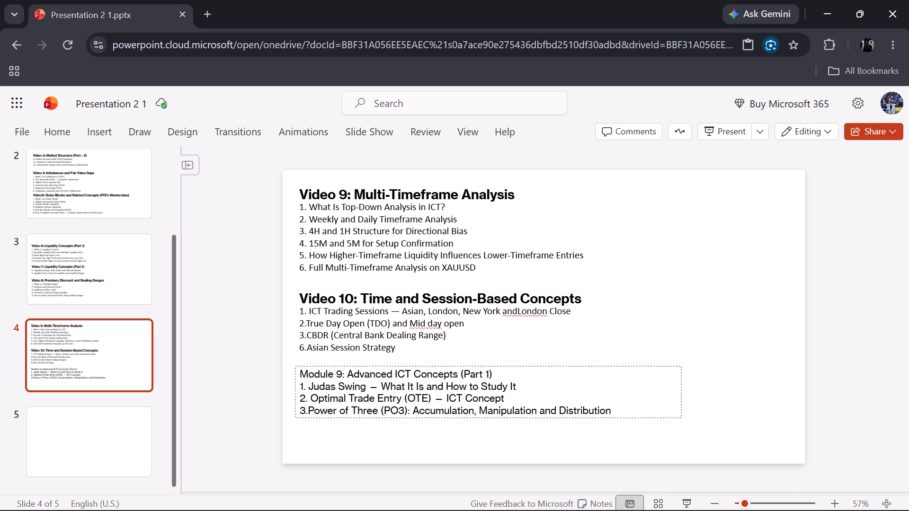
left_click(335, 375)
key("BackSpace")
key("BackSpace")
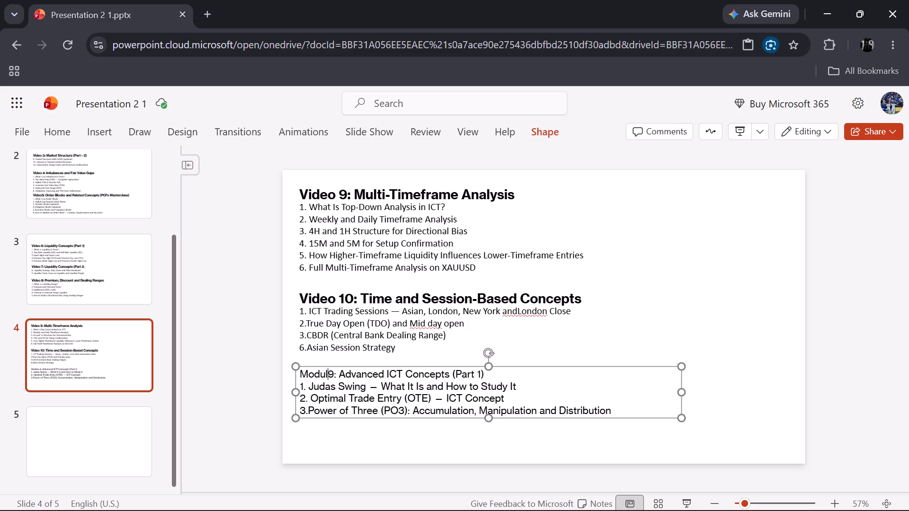
key("BackSpace")
key("BackSpace")
key("BackSpace")
key("BackSpace")
key("BackSpace")
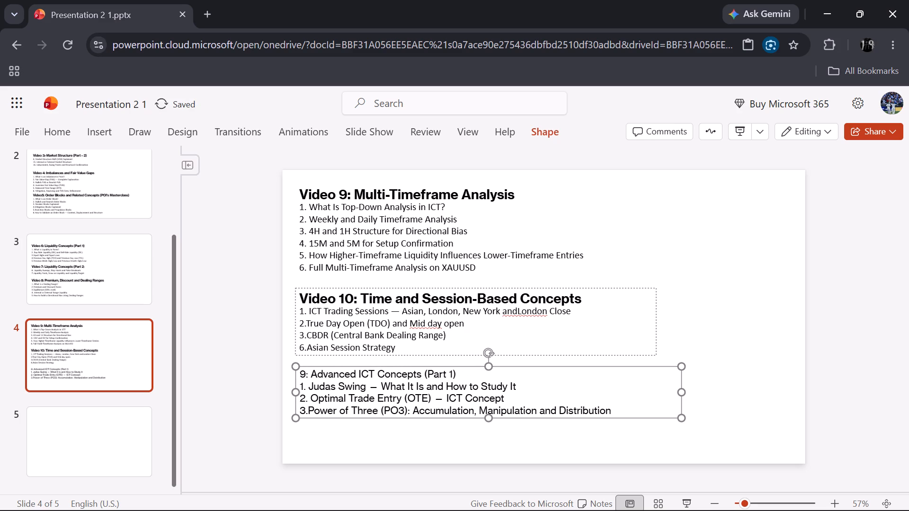
type("Video")
key("space")
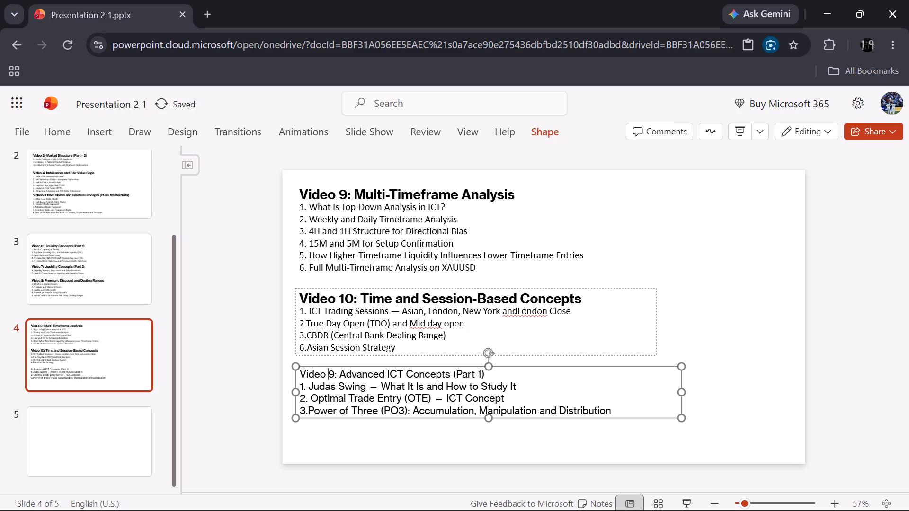
Format the "Video 9: Advanced ICT Concepts (Part 1)" heading as bold at font size 24.
left_click(522, 380)
left_click_drag(505, 376, 451, 376)
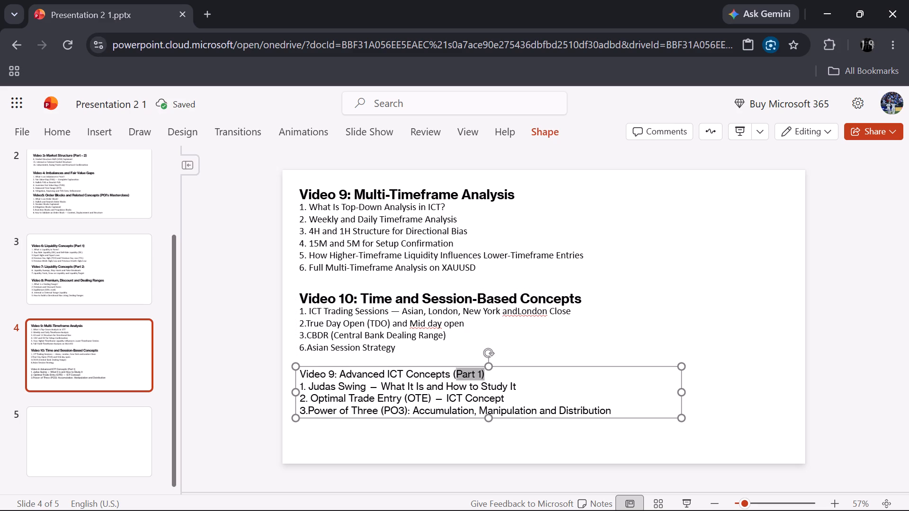
left_click_drag(451, 376, 296, 368)
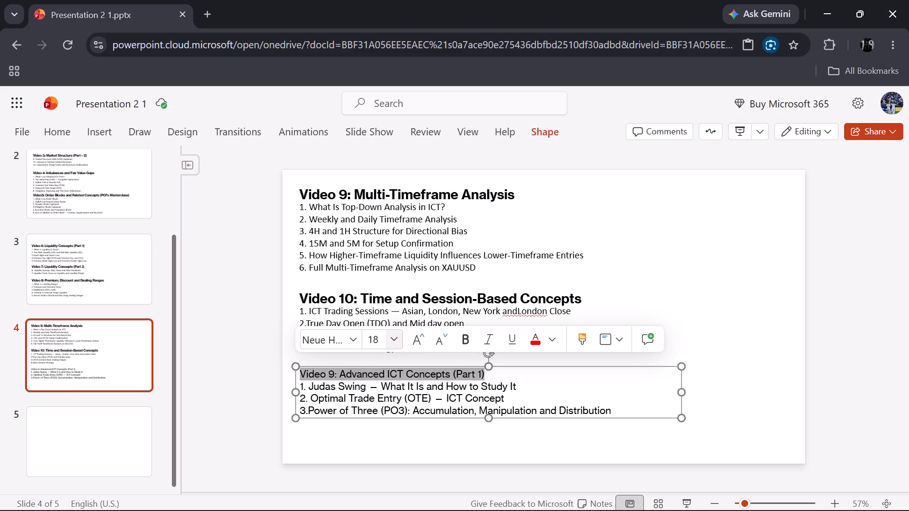
left_click(397, 342)
left_click(419, 327)
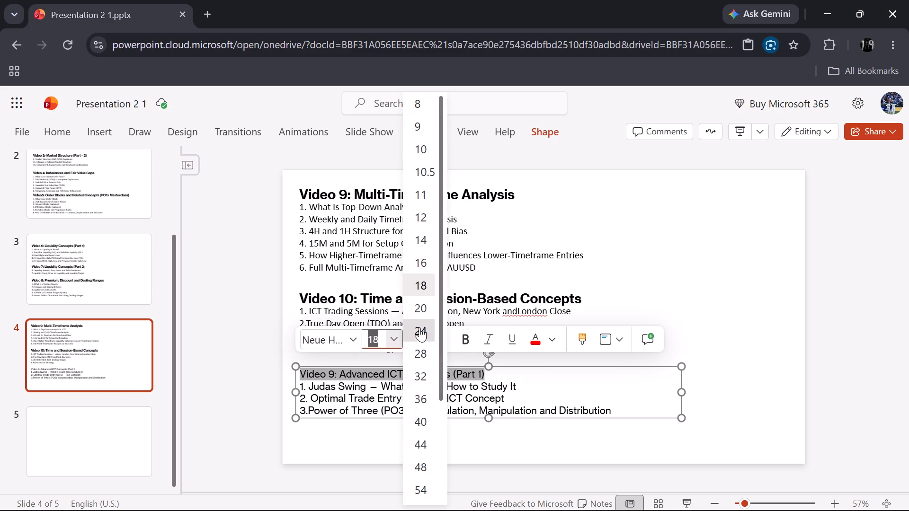
left_click(462, 338)
left_click(476, 469)
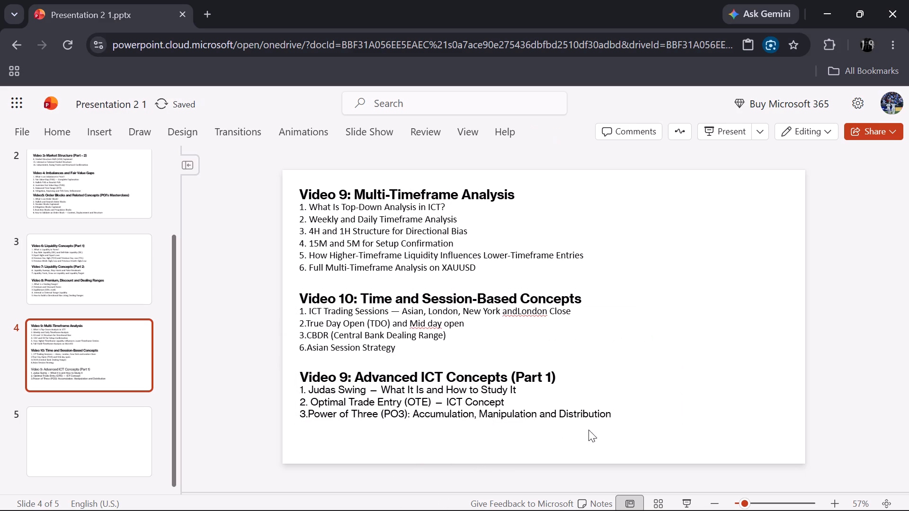
Change the font of the three topics under the Advanced ICT Concepts heading to Calibri.
left_click_drag(613, 413, 290, 387)
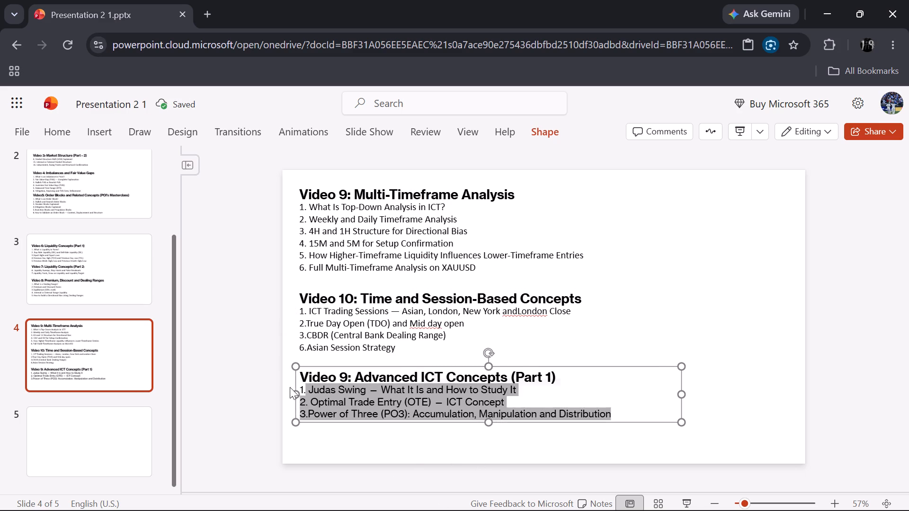
left_click(348, 360)
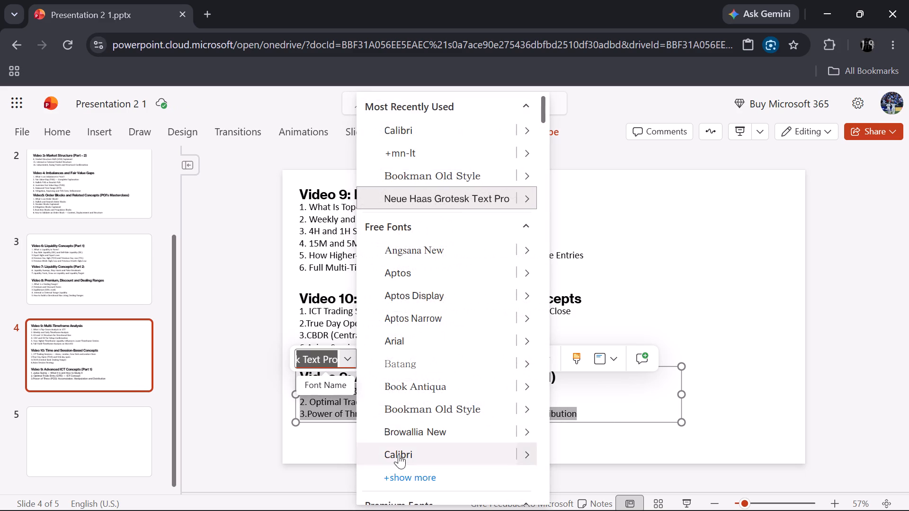
left_click(399, 454)
left_click(669, 306)
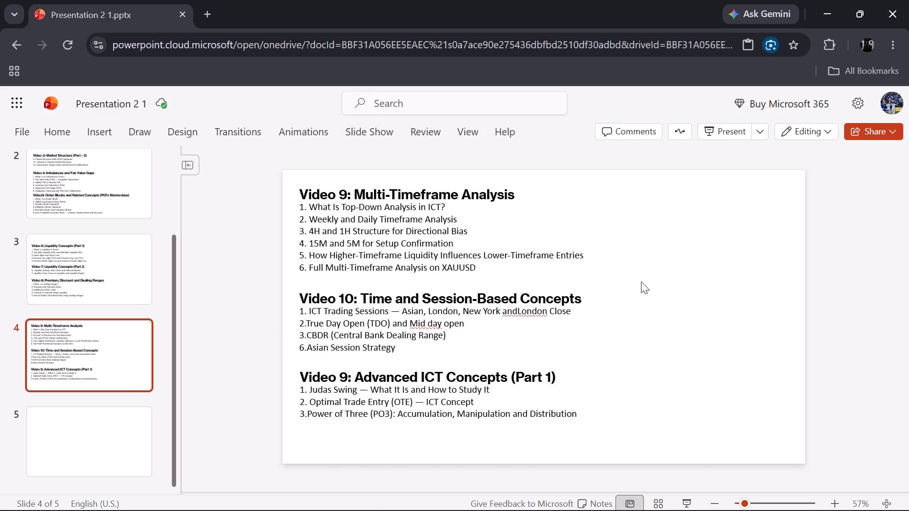
Delete the empty title and subtitle placeholders from slide 5.
left_click(40, 438)
left_click(305, 303)
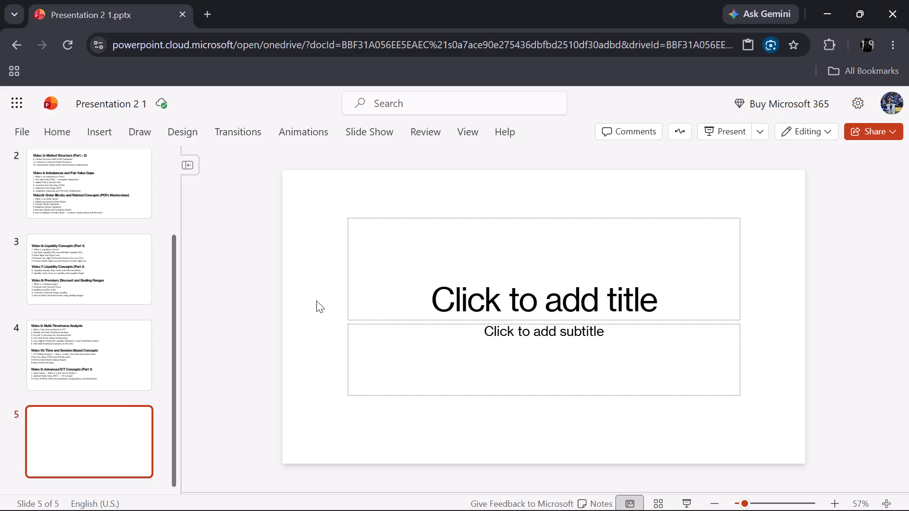
key("ctrl+a")
key("BackSpace")
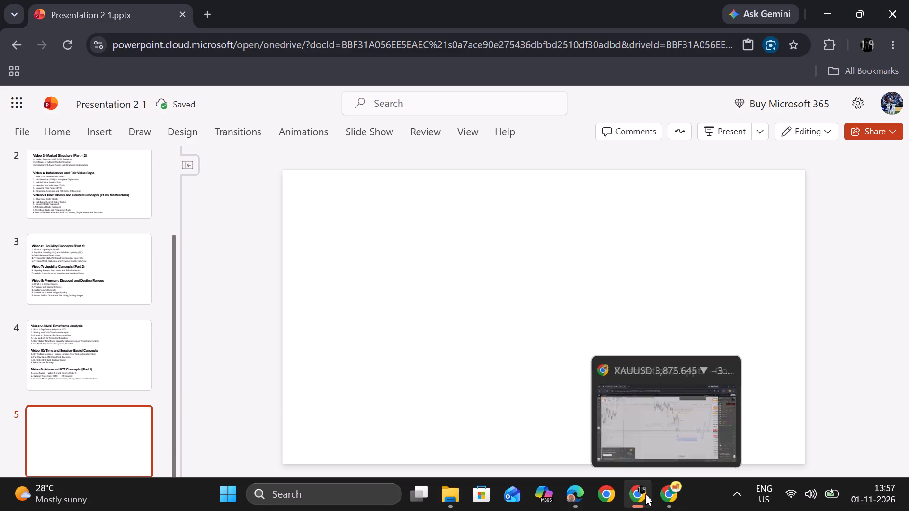
Switch to the playlist plan PDF in Edge and copy the Module 9 heading with topics 48 to 54.
left_click(663, 493)
left_click(649, 499)
left_click(564, 498)
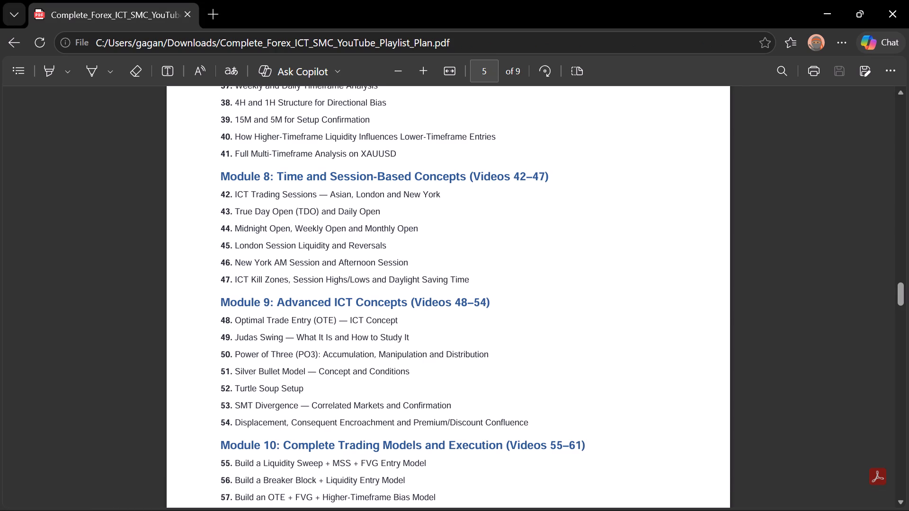
left_click_drag(220, 304, 534, 423)
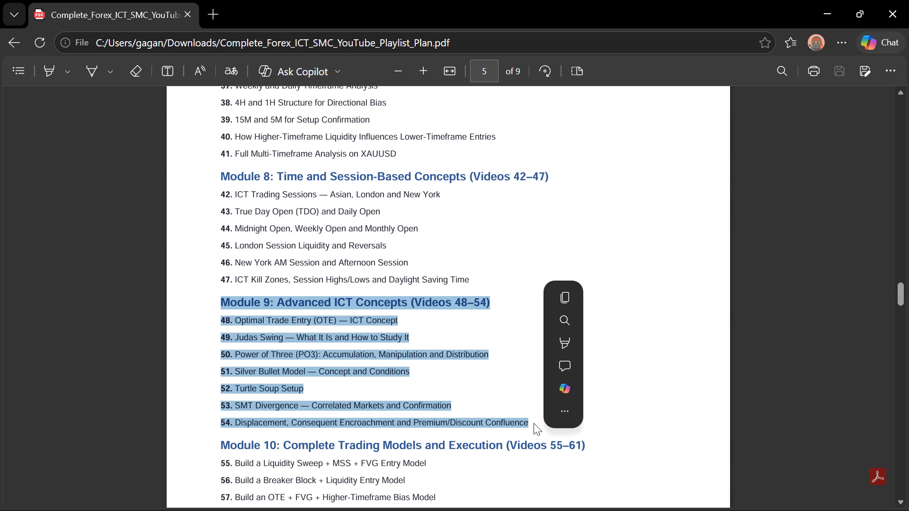
key("ctrl+c")
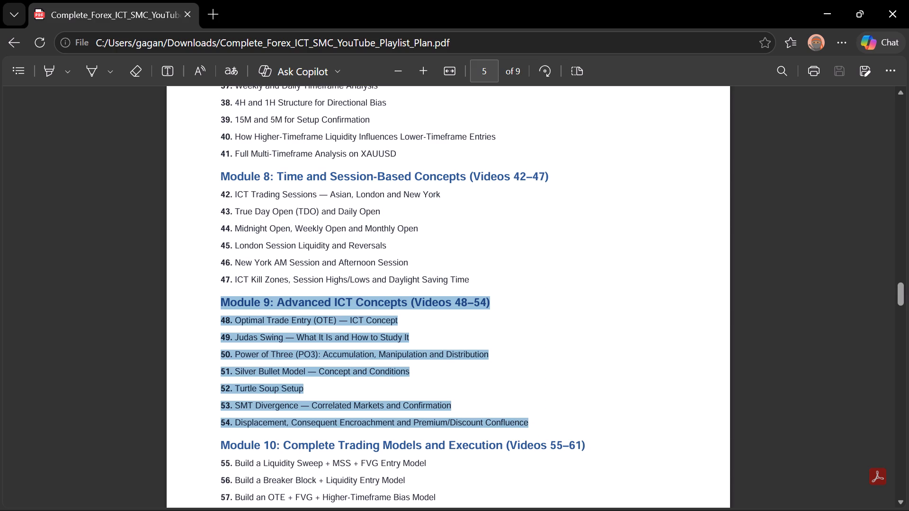
left_click(536, 396)
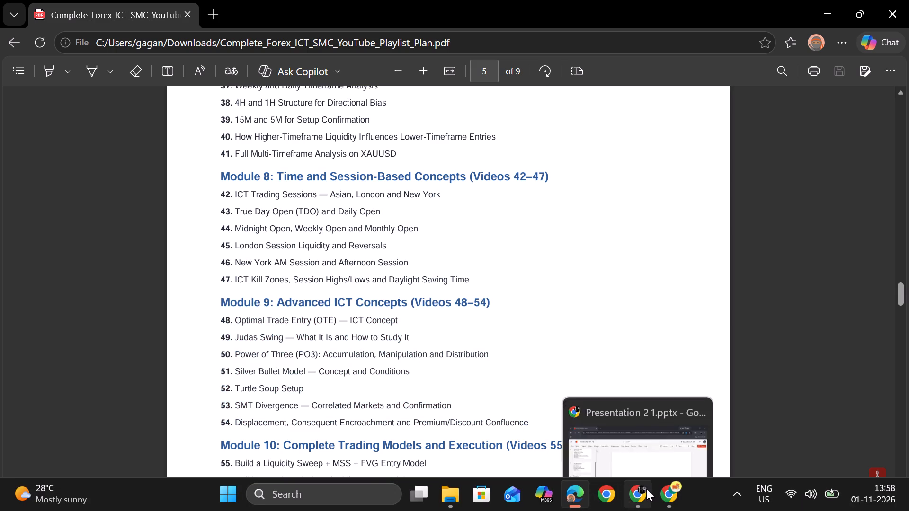
Back in PowerPoint, paste the Module 9 text into a new text box on slide 5 and widen it across most of the slide.
left_click(646, 489)
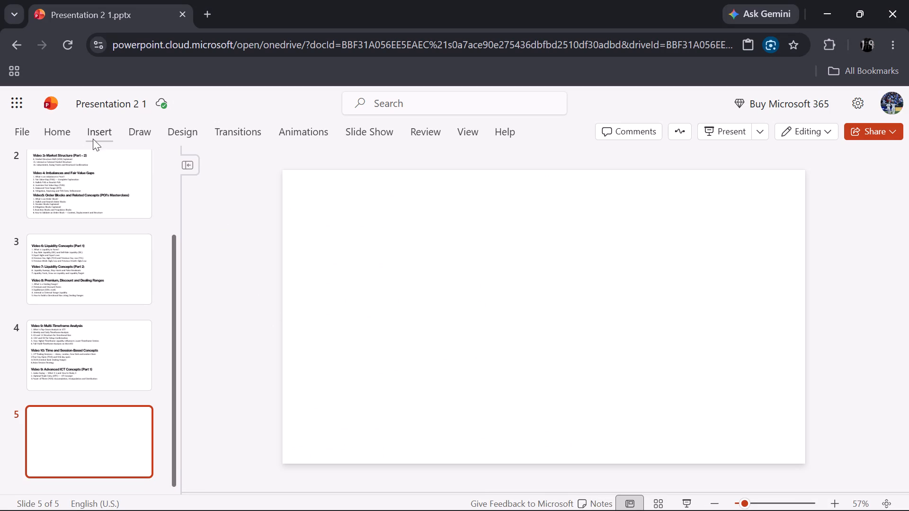
left_click(98, 133)
left_click(103, 133)
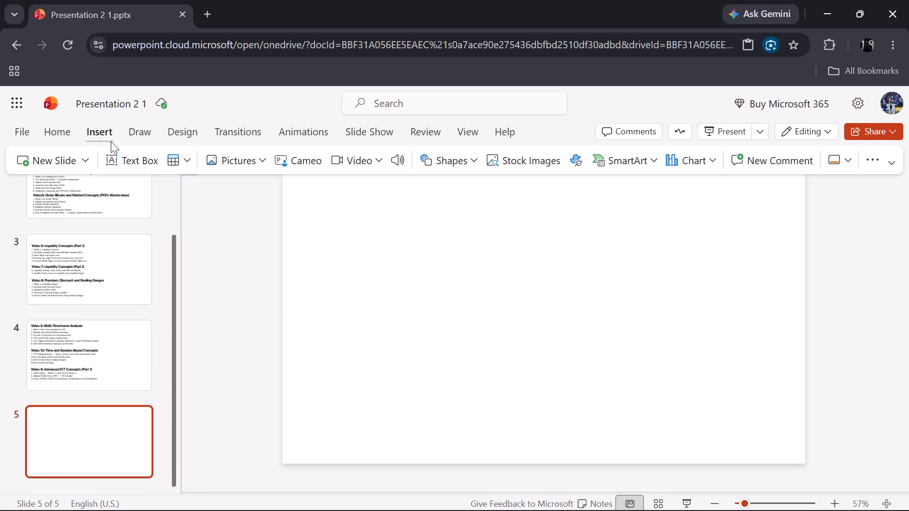
left_click(124, 156)
left_click(299, 215)
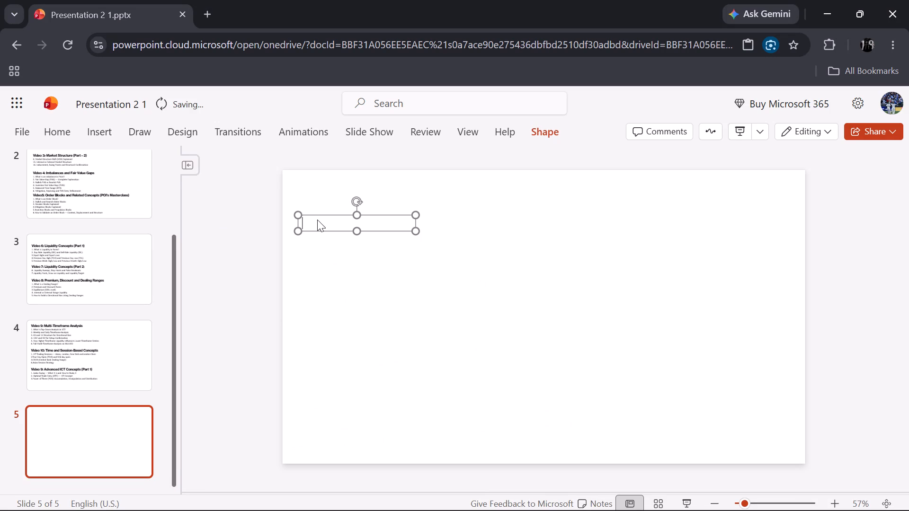
key("ctrl+v")
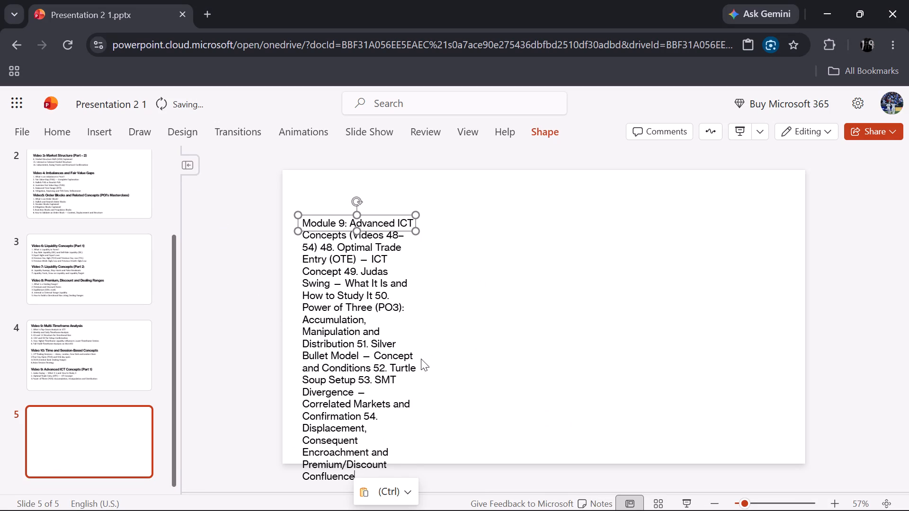
left_click_drag(417, 353, 747, 328)
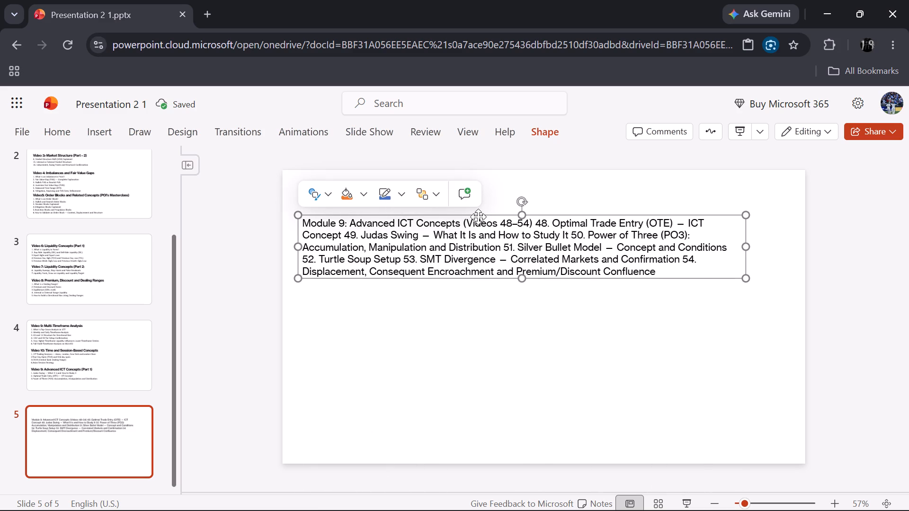
Delete topics 48, 49 and 50 from the pasted Module 9 text on slide 5.
left_click_drag(533, 223, 690, 233)
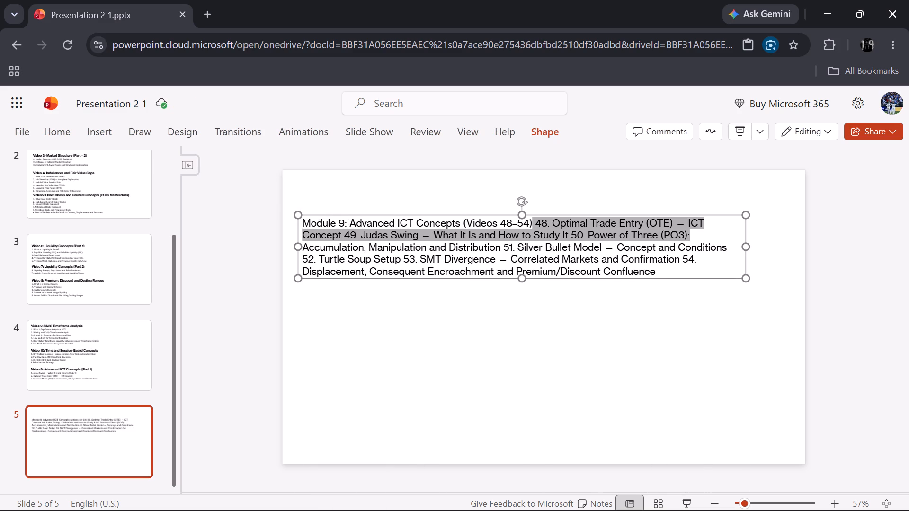
left_click_drag(690, 233, 499, 248)
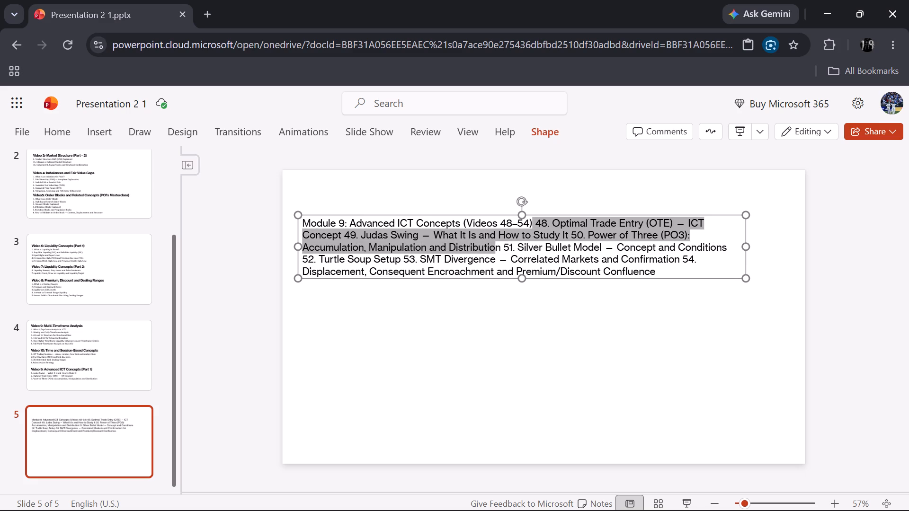
left_click_drag(499, 248, 501, 248)
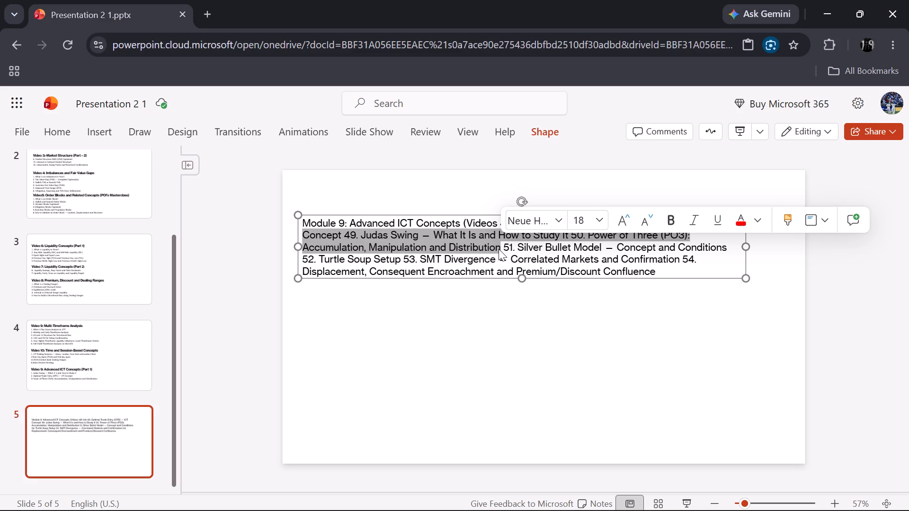
key("BackSpace")
Break the remaining Module 9 text into separate lines for the heading and topics 51, 52, 53 and 54.
key("Return")
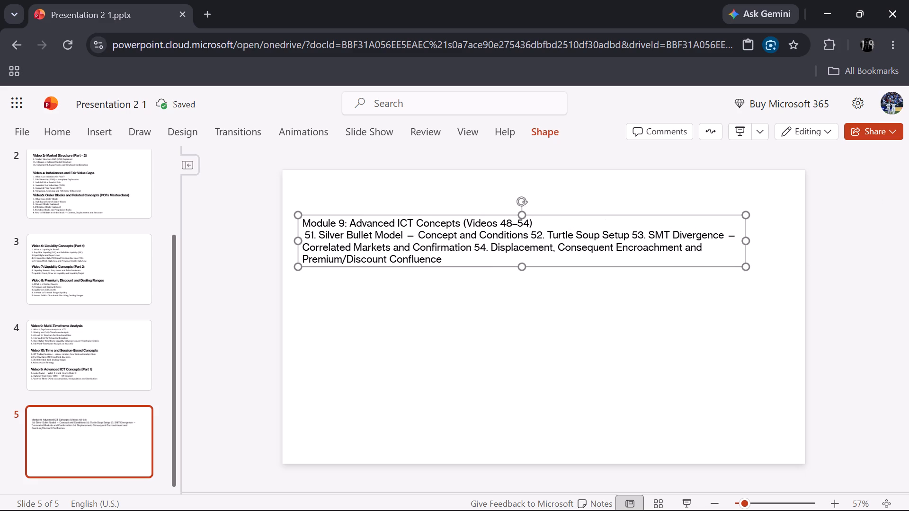
left_click(531, 234)
key("Return")
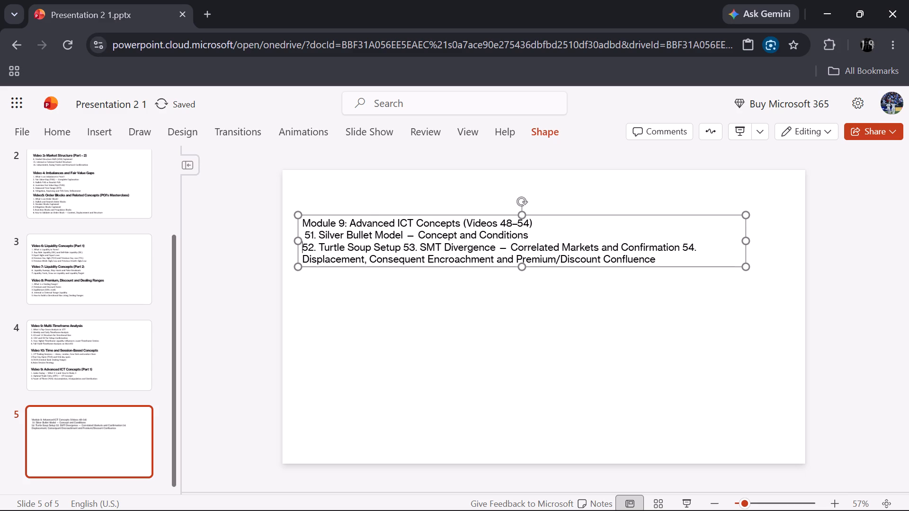
left_click(401, 248)
key("Return")
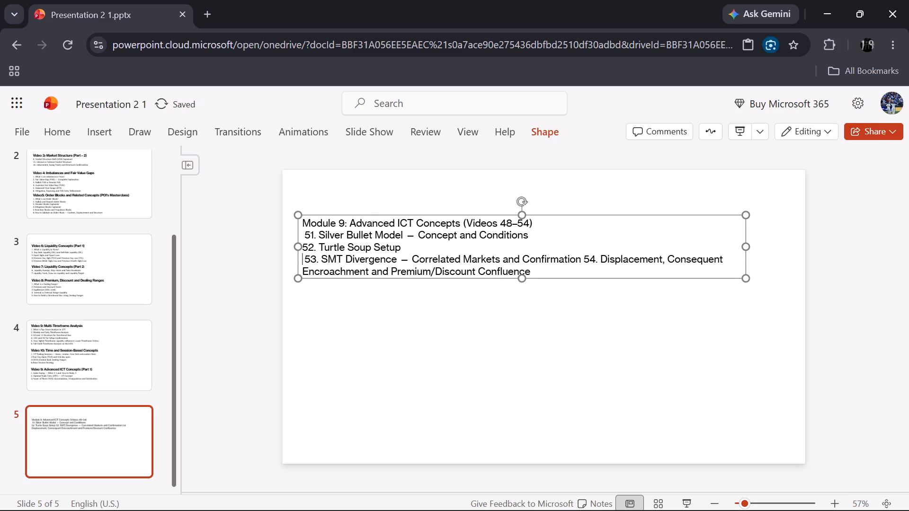
left_click(585, 256)
key("Return")
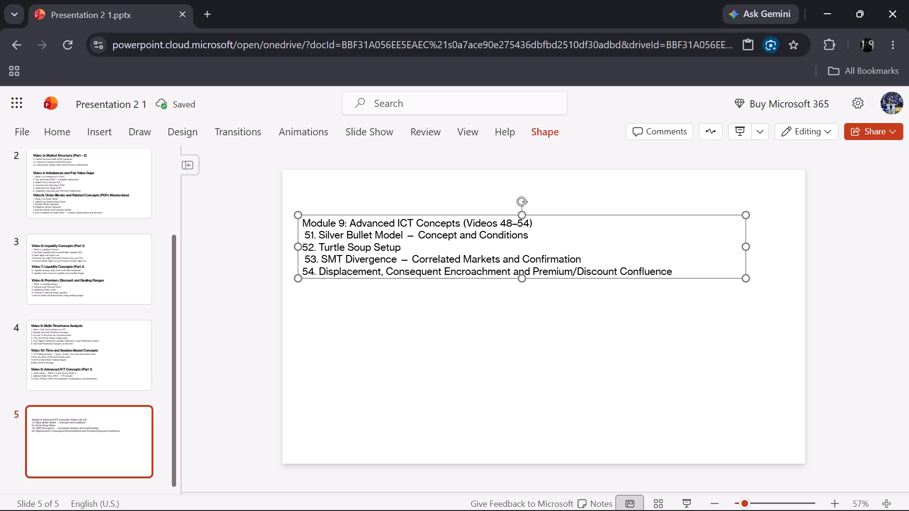
Renumber the Advanced ICT Concepts (Part 1) heading on slide 4 as Video 11.
left_click(72, 339)
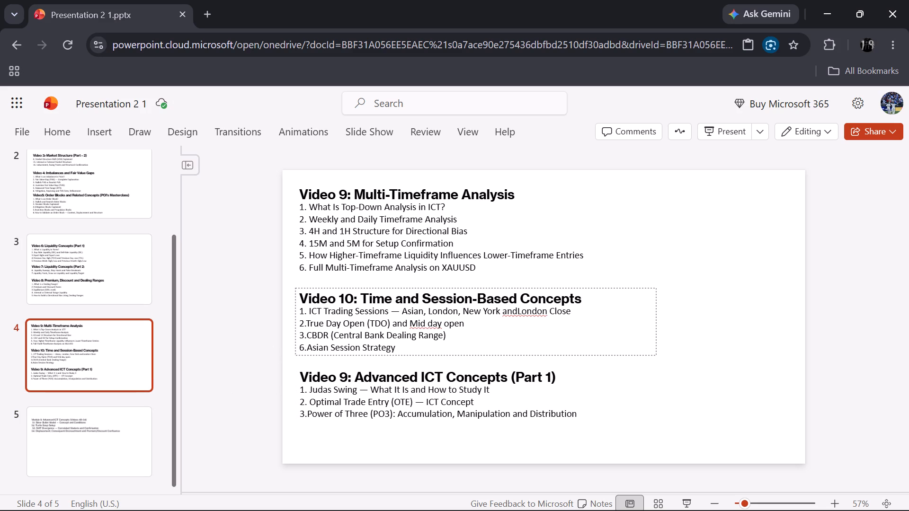
scroll(350, 317, "up", 1)
scroll(350, 317, "down", 1)
left_click(347, 373)
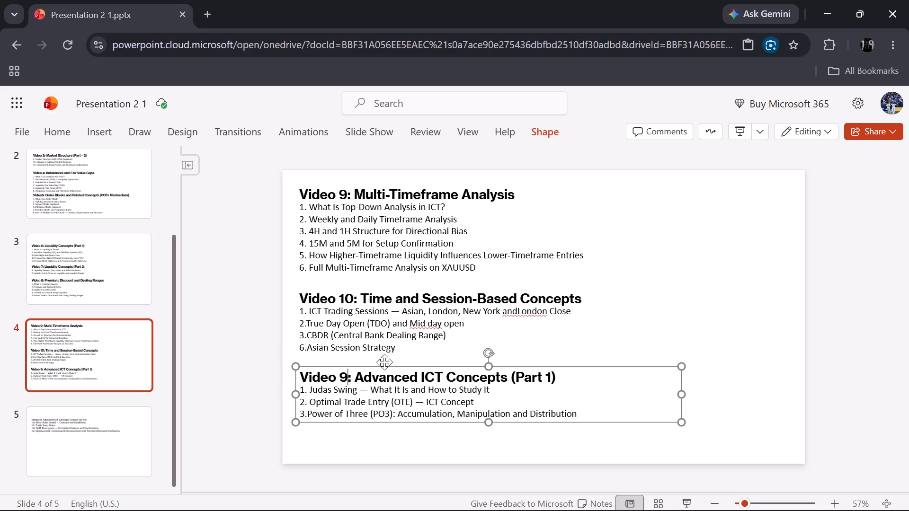
key("BackSpace")
type("11")
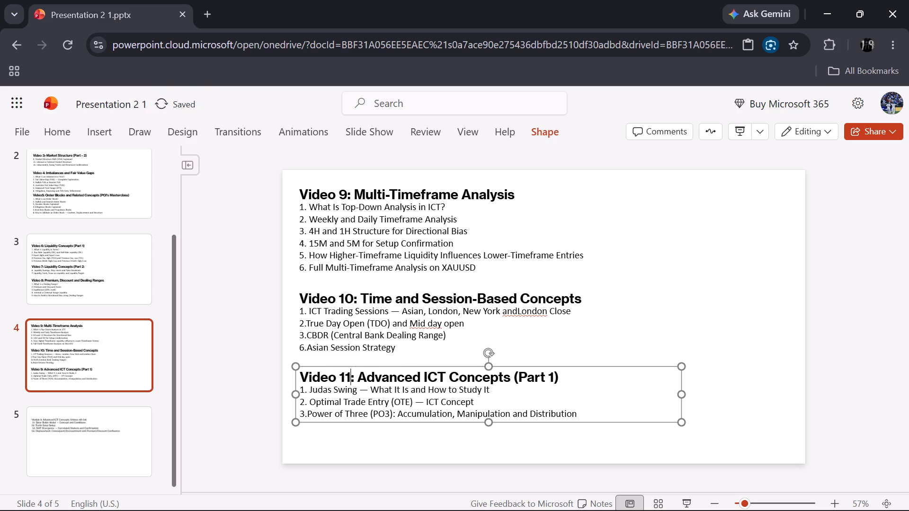
On slide 5, replace "Module 9" in the Advanced ICT Concepts heading with "Video 12".
left_click(98, 424)
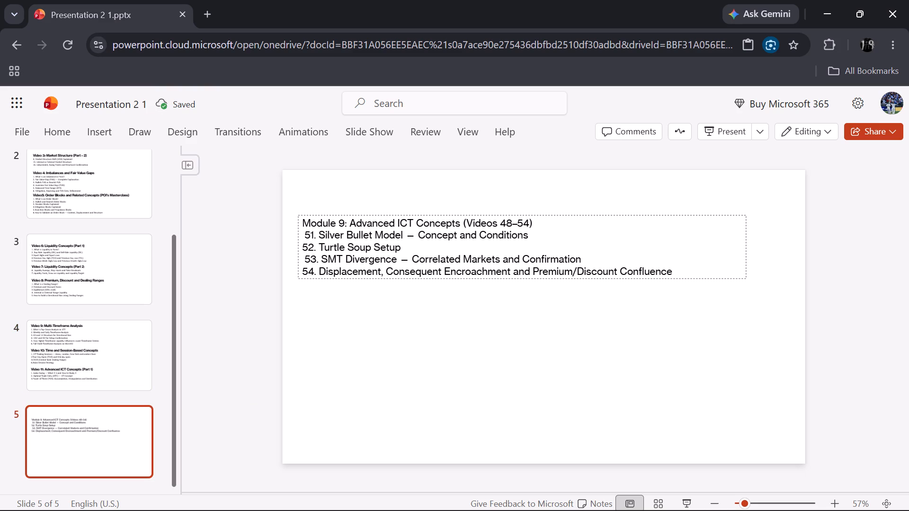
left_click(342, 222)
key("BackSpace")
key("BackSpace")
key("BackSpace")
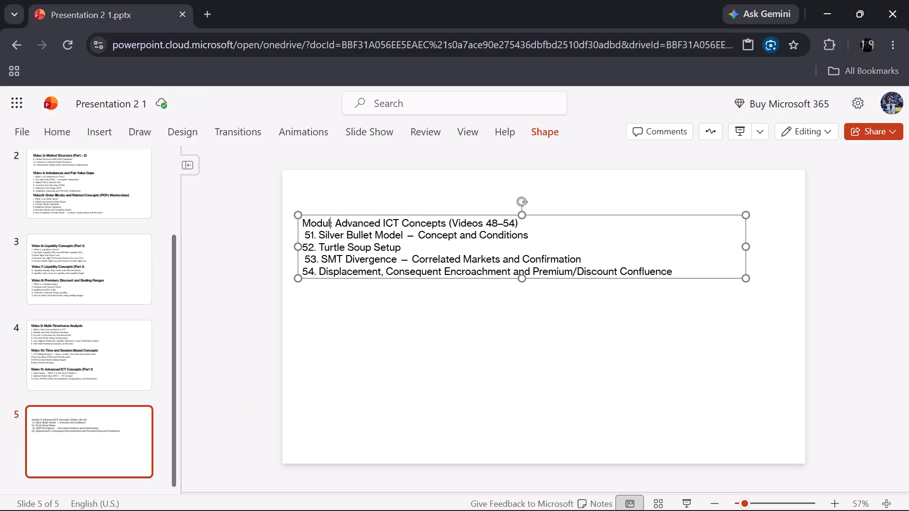
key("BackSpace")
key("BackSpace")
key("BackSpace")
key("BackSpace")
key("BackSpace")
type("Video 12")
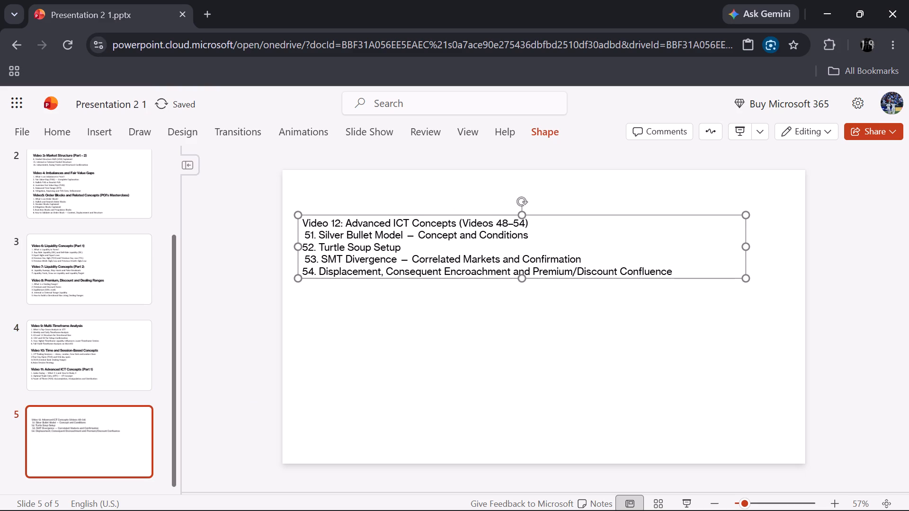
Replace the video range in brackets at the end of the Video 12 heading with "Part 2".
left_click(523, 224)
key("BackSpace")
key("BackSpace")
key("BackSpace")
key("BackSpace")
key("BackSpace")
key("BackSpace")
key("BackSpace")
key("BackSpace")
key("BackSpace")
key("BackSpace")
key("BackSpace")
key("BackSpace")
key("BackSpace")
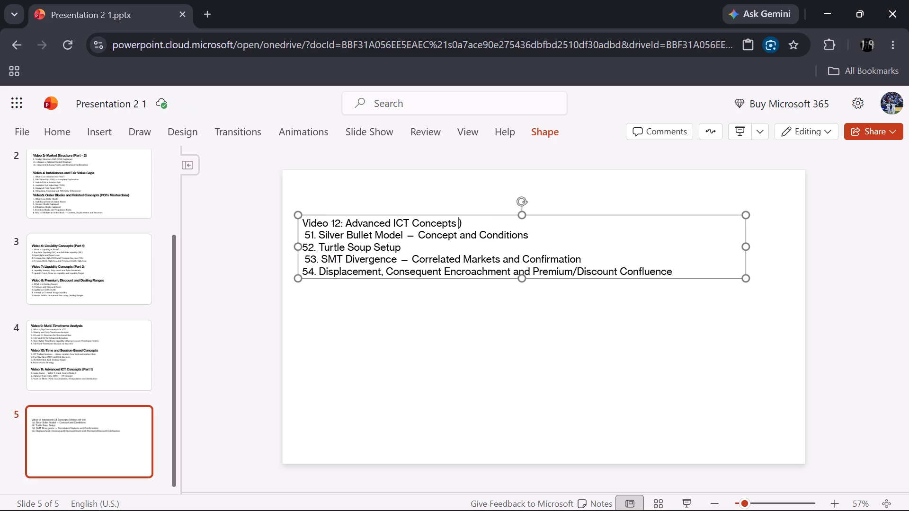
key("shift+parenleft")
type("Part 2")
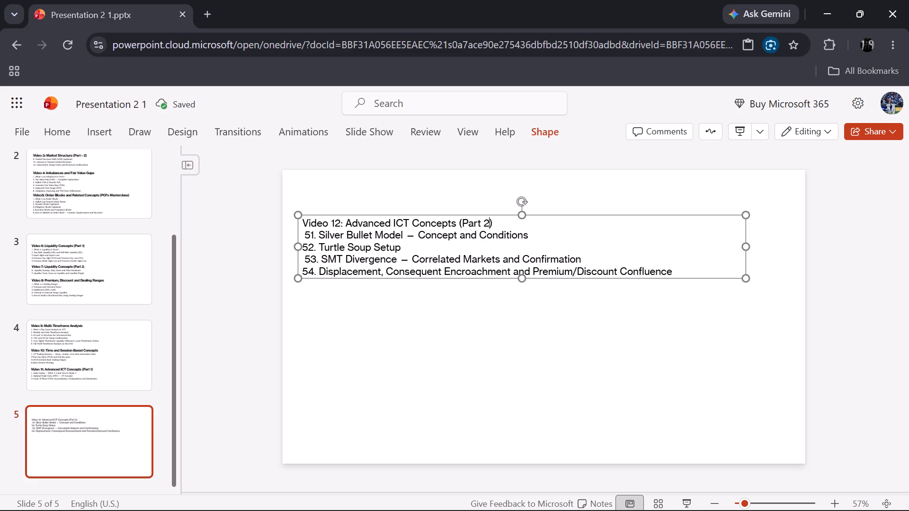
Format the Video 12 heading on slide 5 as 24 pt bold.
left_click_drag(500, 222, 299, 225)
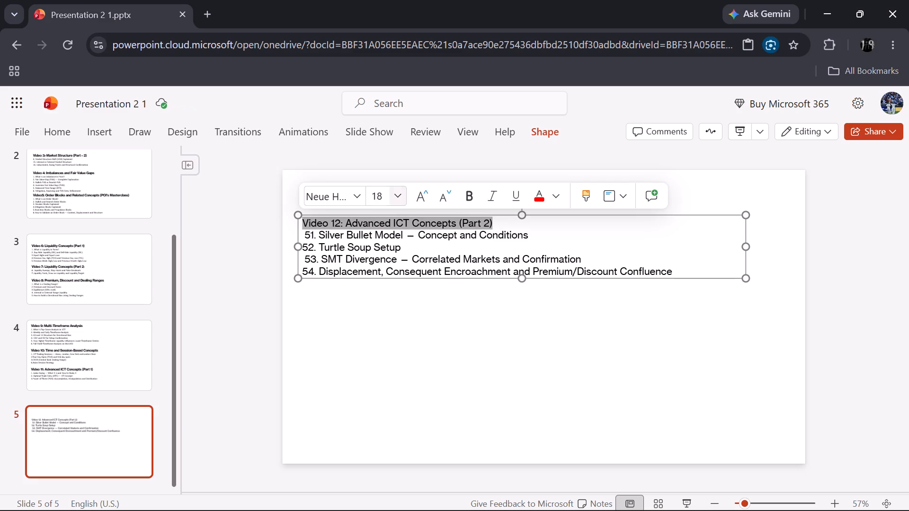
left_click(401, 194)
left_click(428, 326)
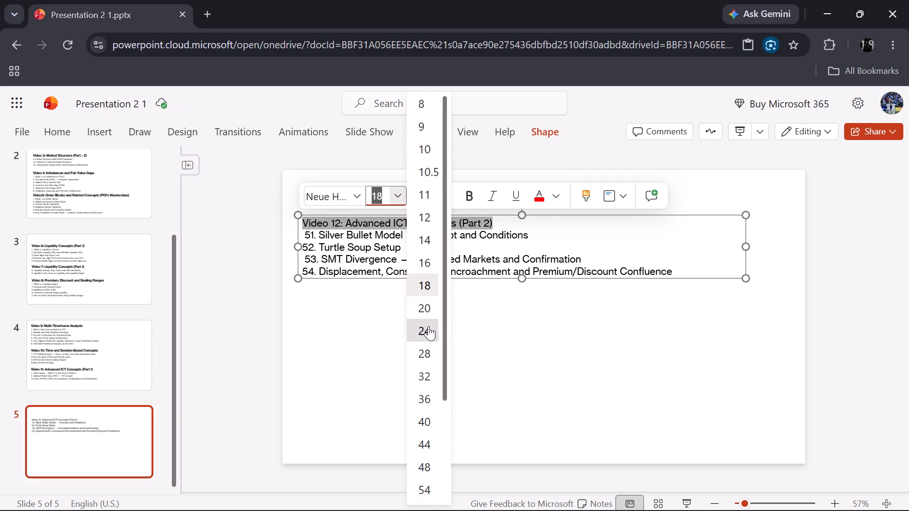
left_click(466, 192)
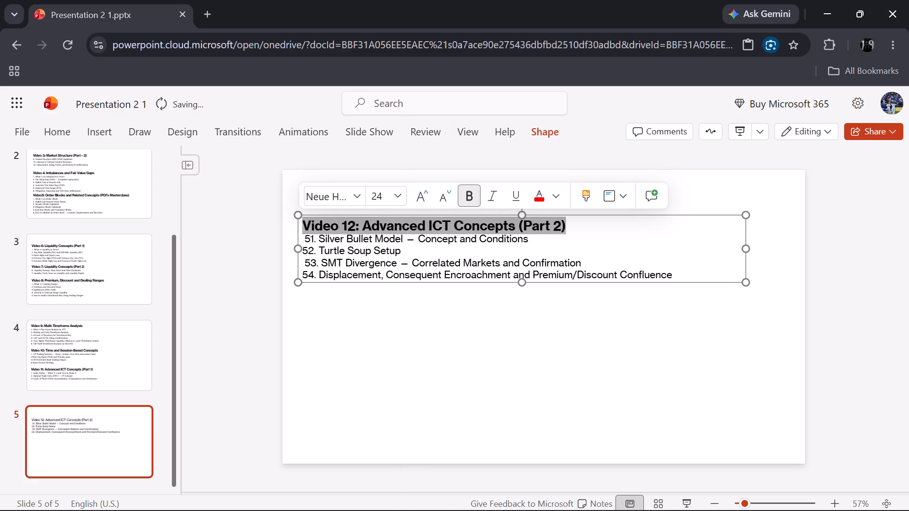
left_click(488, 308)
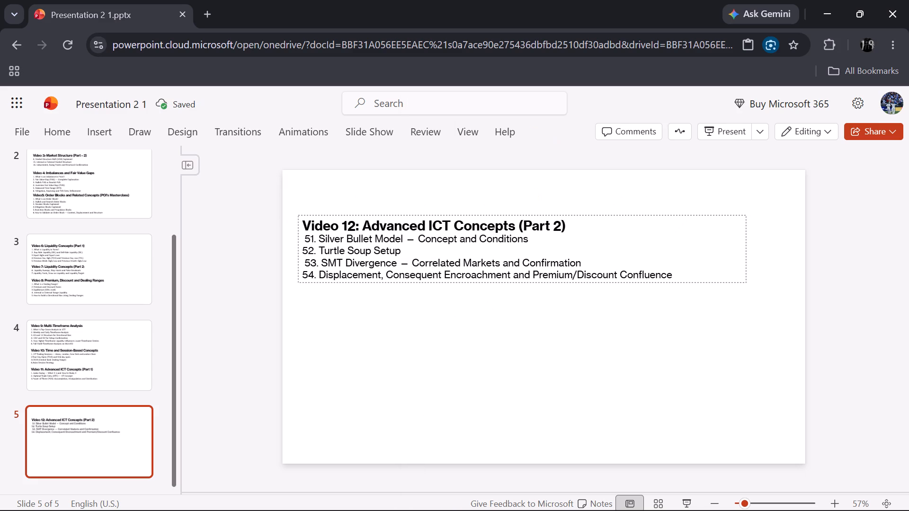
Renumber Silver Bullet Model as 4 and Turtle Soup Setup as 5 on slide 5, continuing from slide 4's last topic.
left_click(77, 358)
left_click(90, 427)
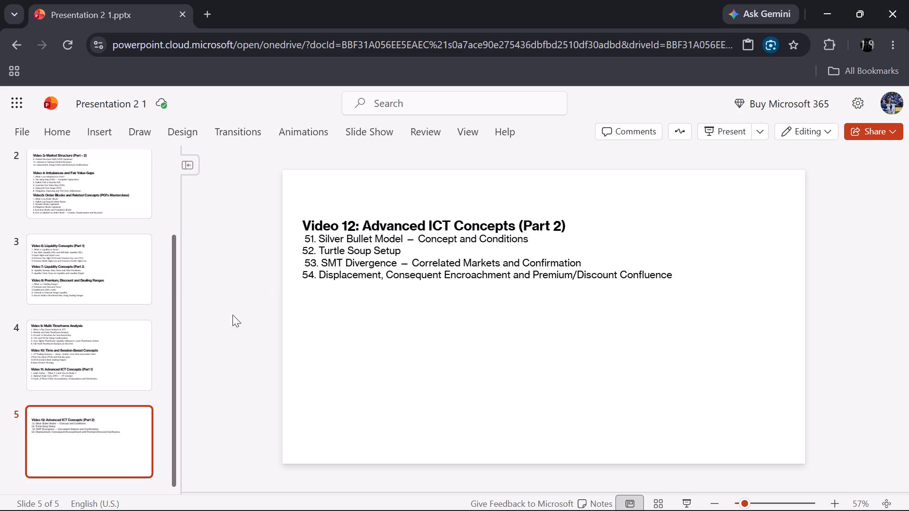
left_click(313, 236)
key("BackSpace")
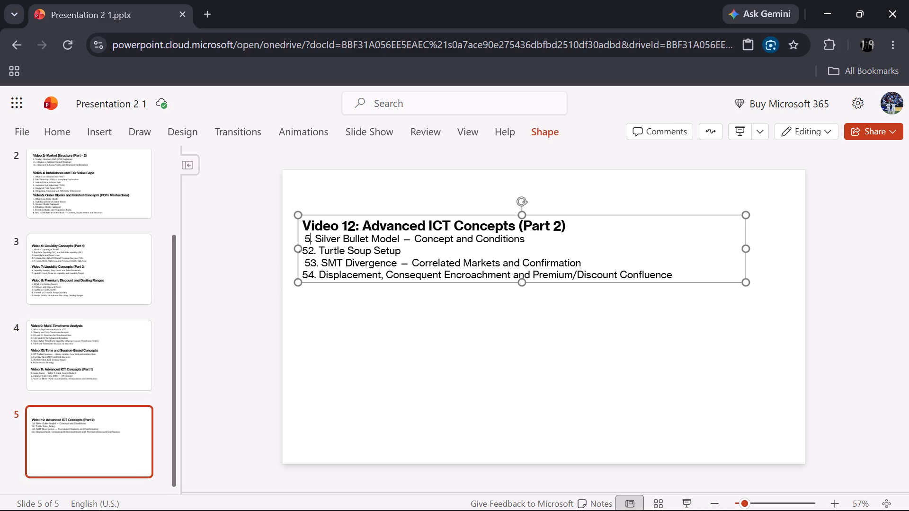
key("BackSpace")
key("4")
key("Down")
key("Right")
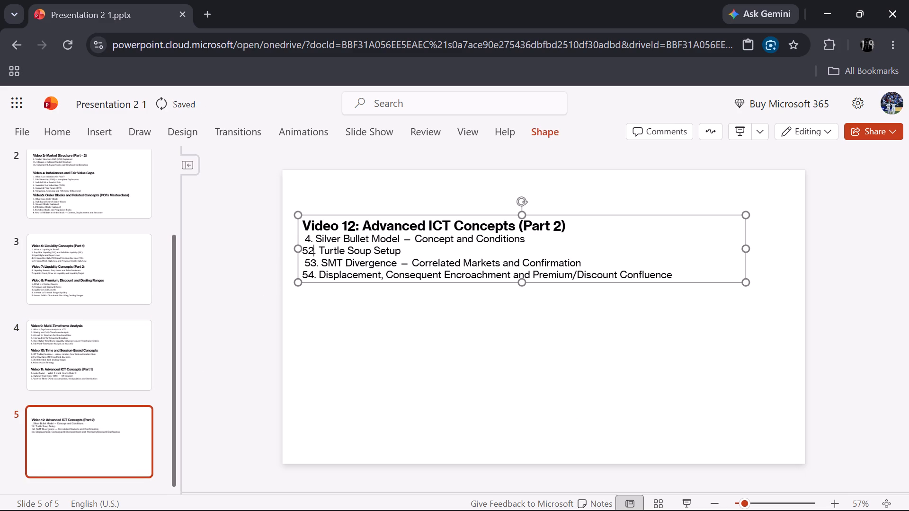
key("Right")
key("Right")
key("BackSpace")
key("Left")
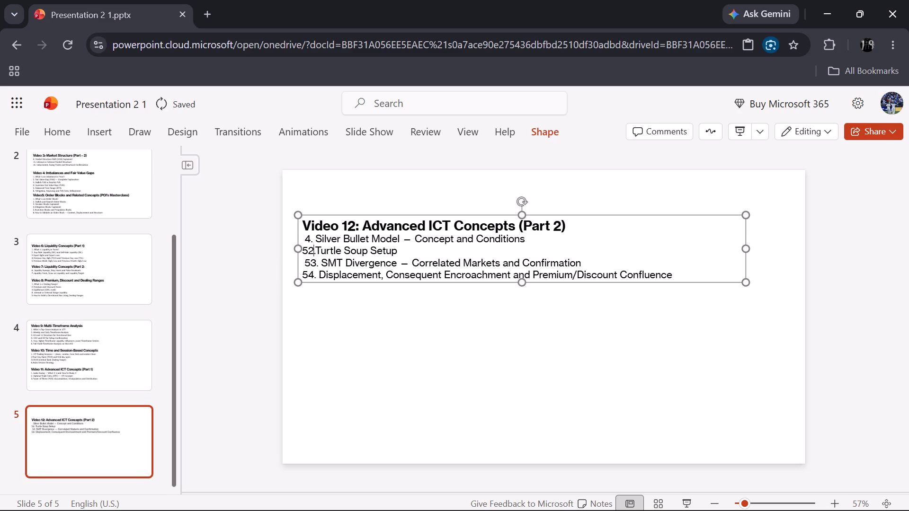
key("BackSpace")
key("BackSpace")
key("5")
Renumber SMT Divergence as 6 and the Displacement topic as 7, removing the space before the SMT Divergence line.
key("Down")
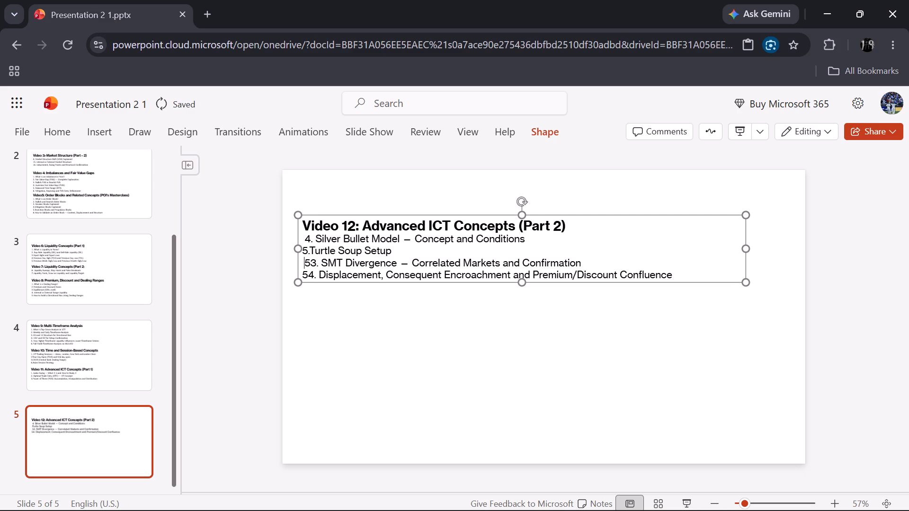
key("BackSpace")
key("Right")
key("Right")
key("BackSpace")
key("BackSpace")
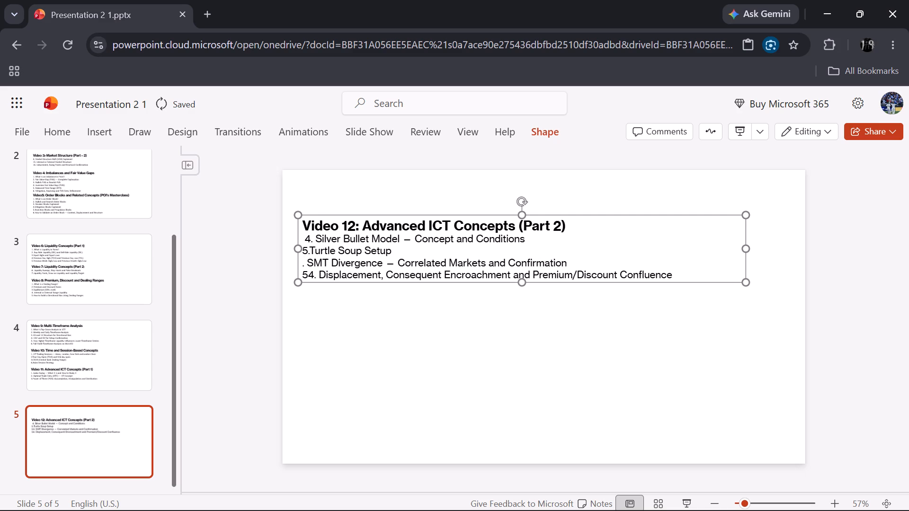
key("6")
key("Down")
key("Right")
key("Right")
key("Right")
key("Right")
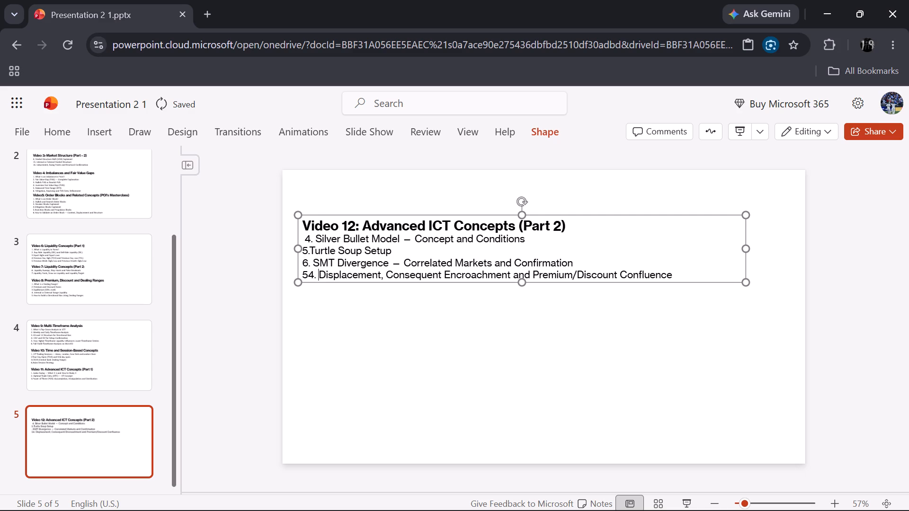
key("BackSpace")
key("Left")
key("BackSpace")
key("BackSpace")
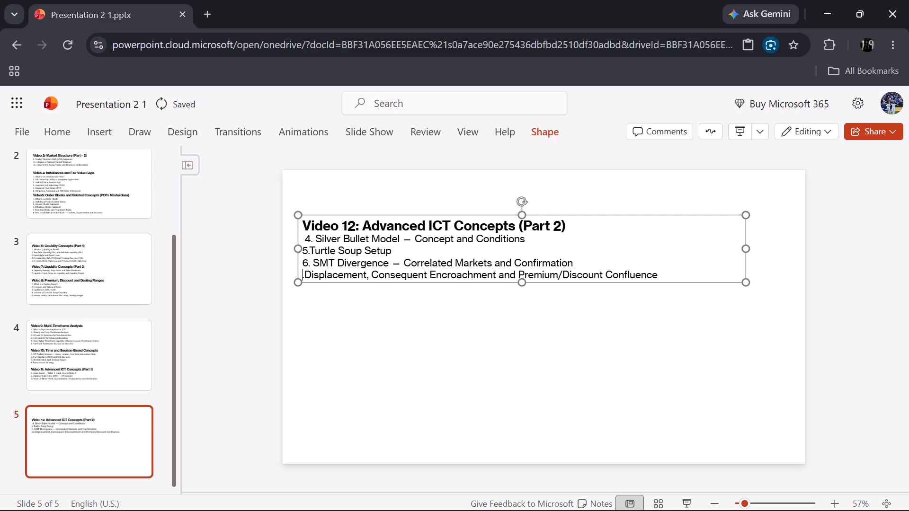
key("7")
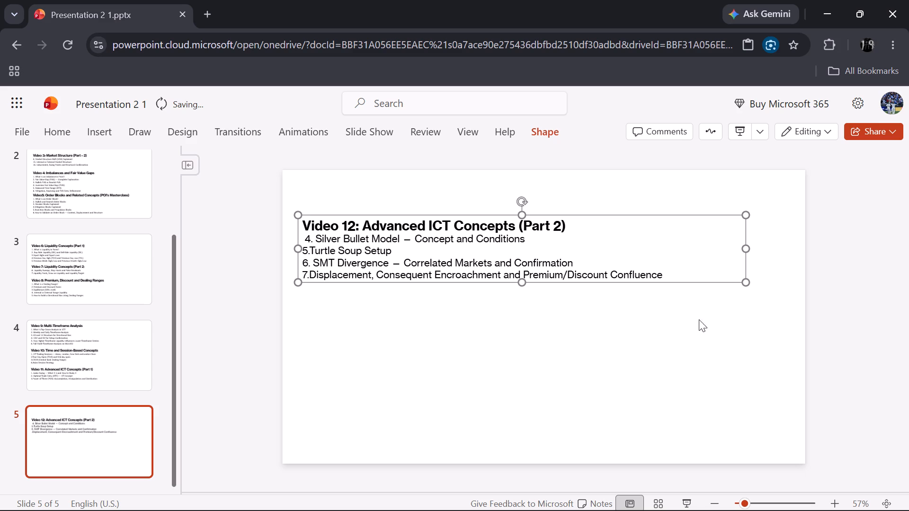
left_click(710, 323)
Set the font of the four topic lines under the Video 12 heading to Calibri.
left_click_drag(663, 272, 367, 238)
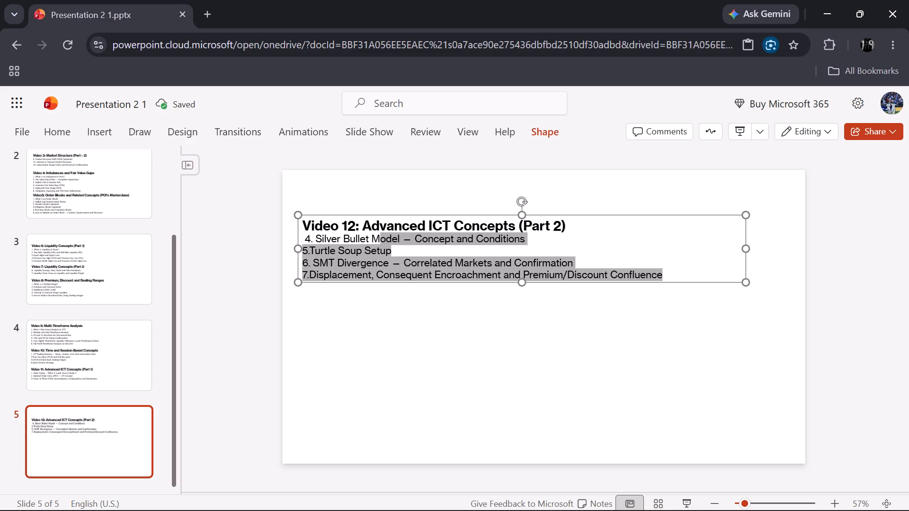
left_click_drag(367, 238, 300, 238)
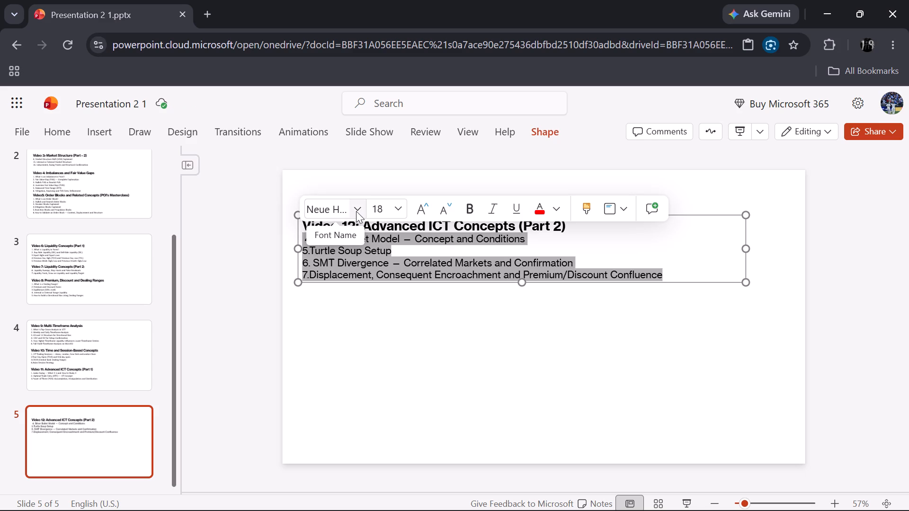
left_click(355, 210)
left_click(421, 452)
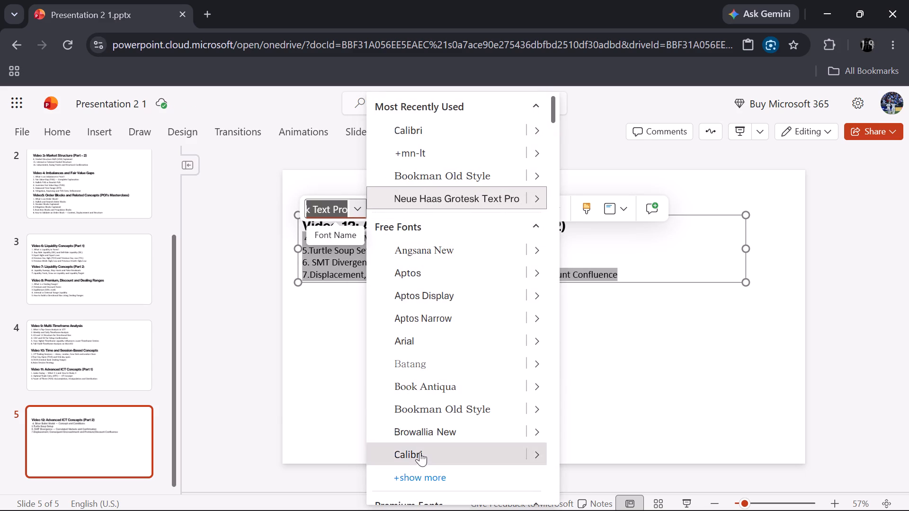
left_click(278, 400)
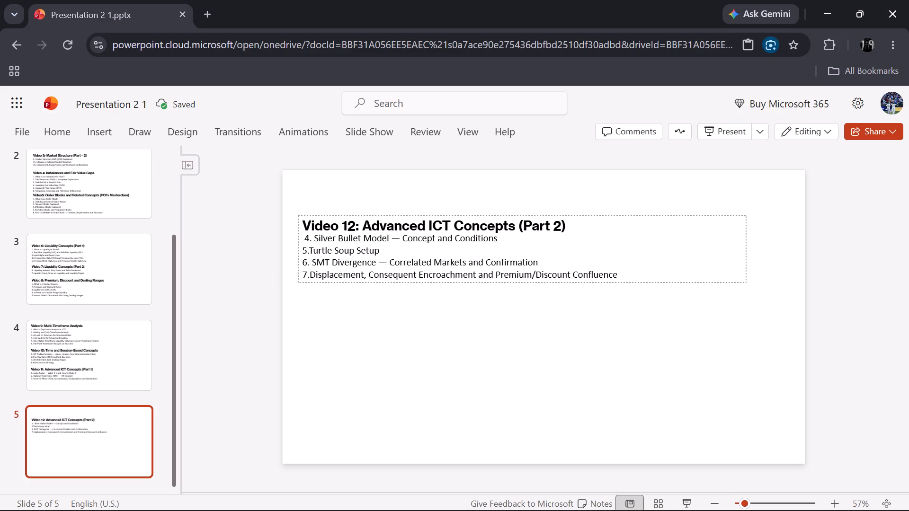
Remove the leading space before topic 4, Silver Bullet Model, on slide 5.
left_click(304, 240)
key("BackSpace")
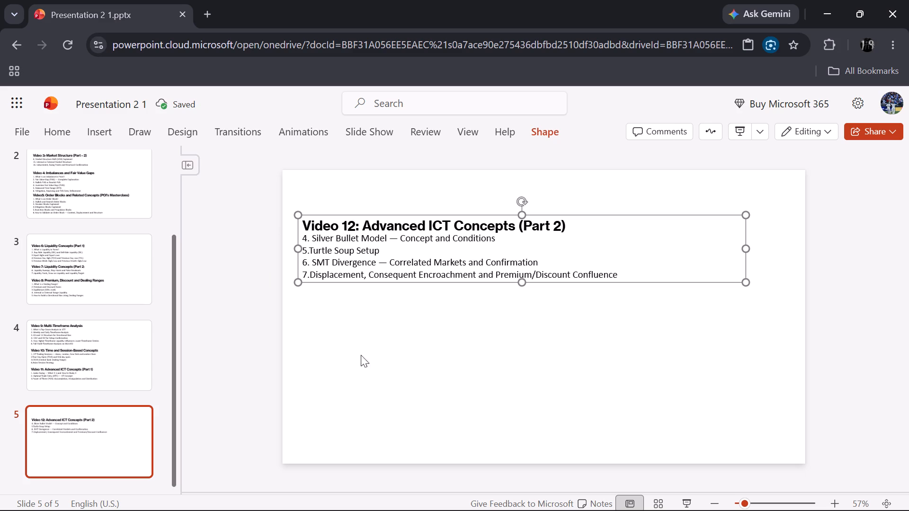
left_click(254, 363)
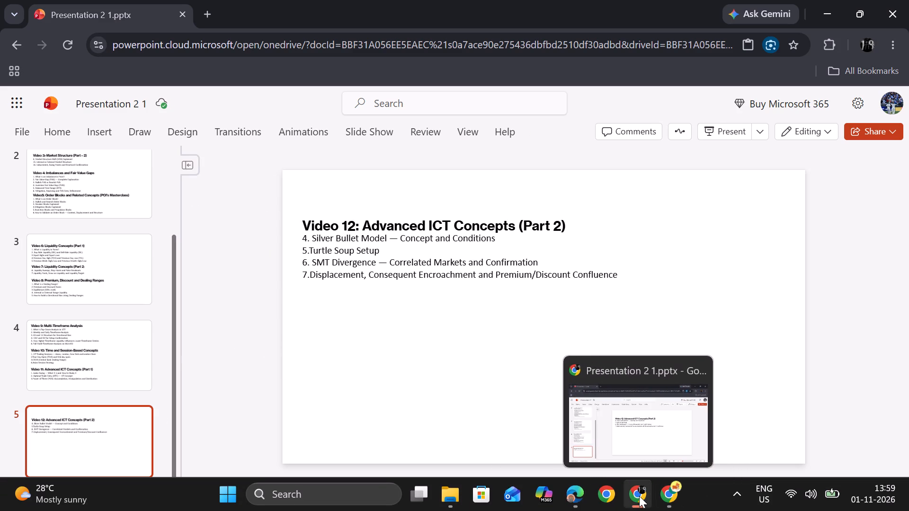
Copy the Module 10 heading and topics 55 to 58 from the playlist plan PDF in Edge.
left_click(584, 491)
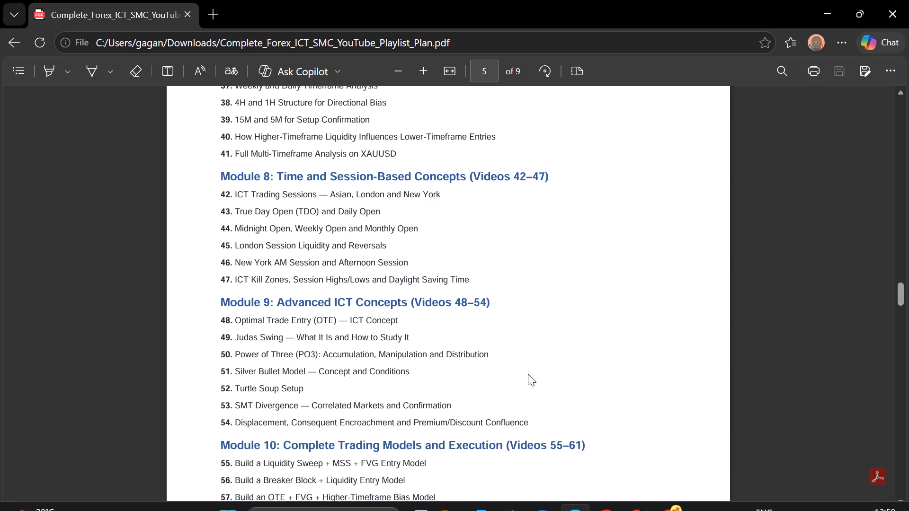
scroll(535, 375, "down", 3)
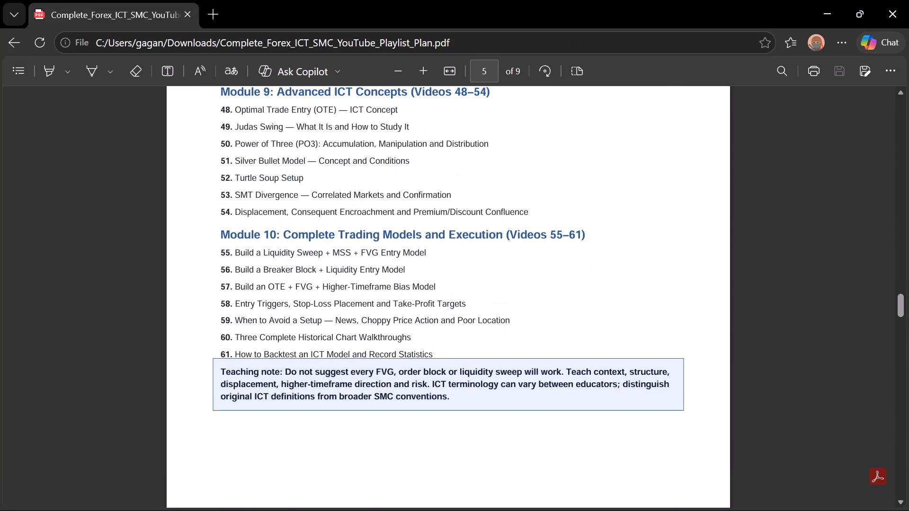
left_click_drag(222, 232, 467, 298)
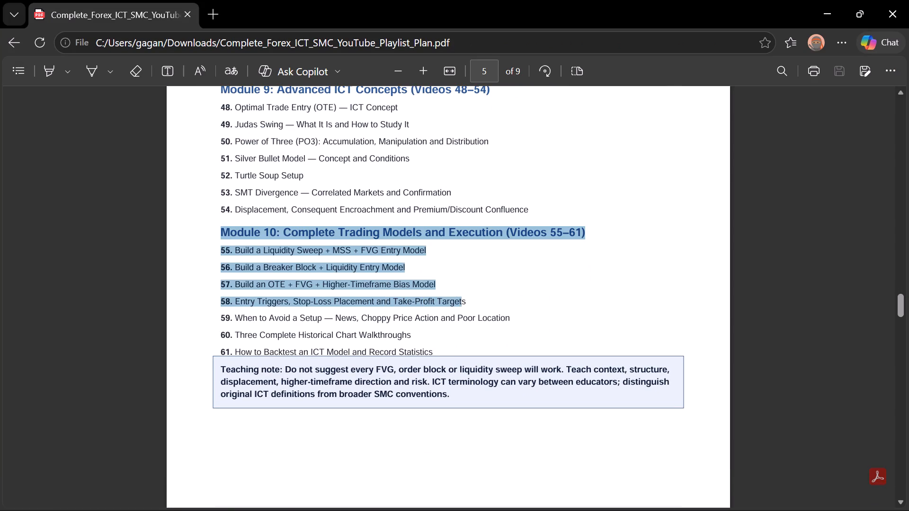
left_click_drag(467, 298, 447, 273)
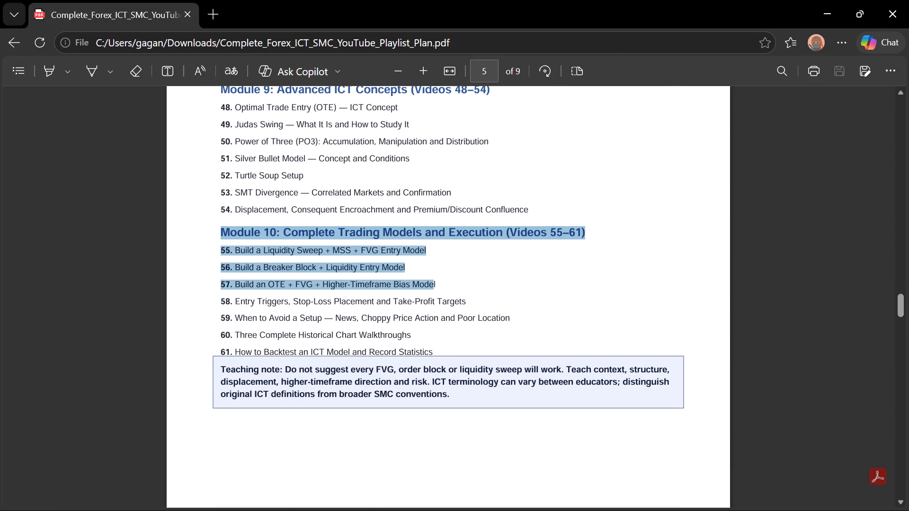
left_click_drag(447, 273, 454, 273)
left_click_drag(454, 273, 449, 277)
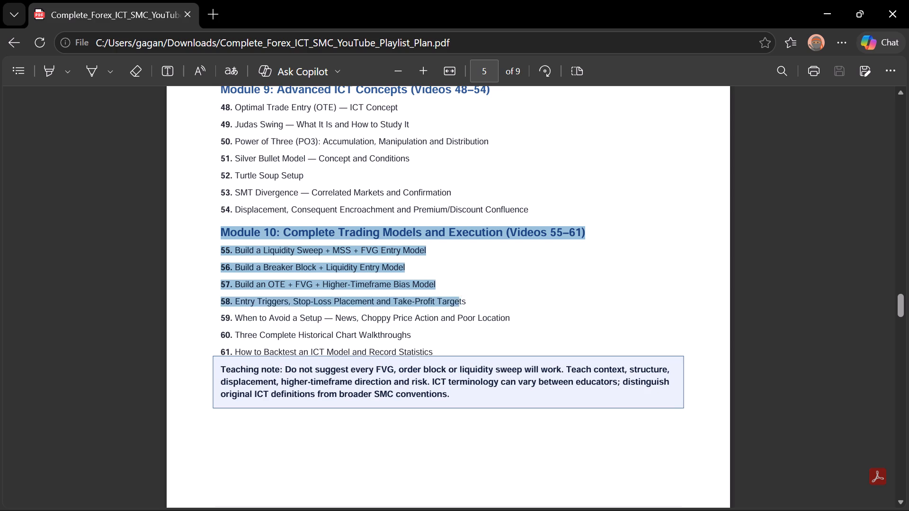
left_click_drag(449, 277, 440, 280)
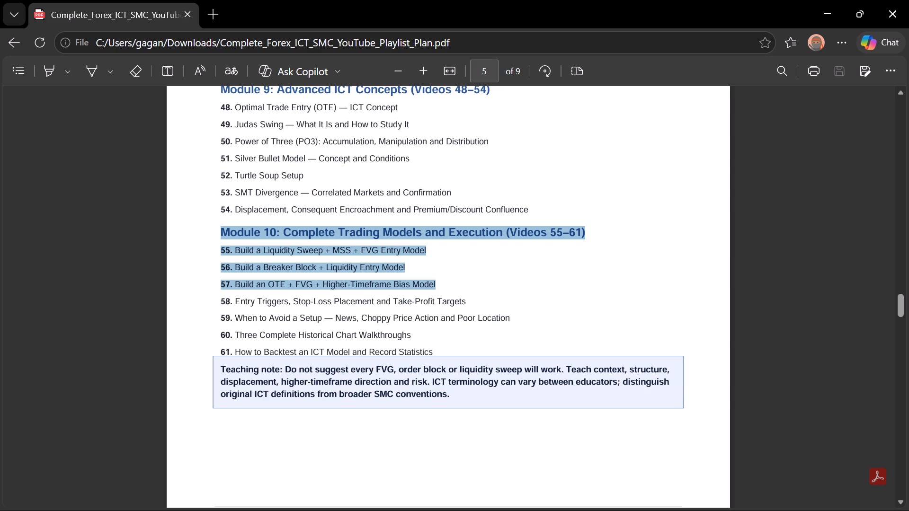
left_click_drag(440, 280, 449, 273)
left_click_drag(449, 273, 450, 283)
left_click_drag(450, 283, 450, 284)
left_click_drag(450, 284, 460, 282)
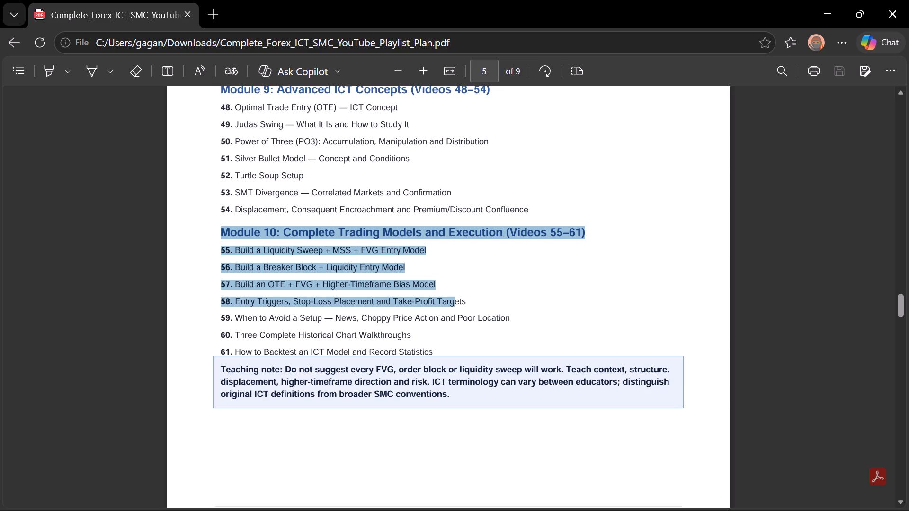
left_click_drag(460, 282, 483, 300)
left_click_drag(483, 300, 464, 299)
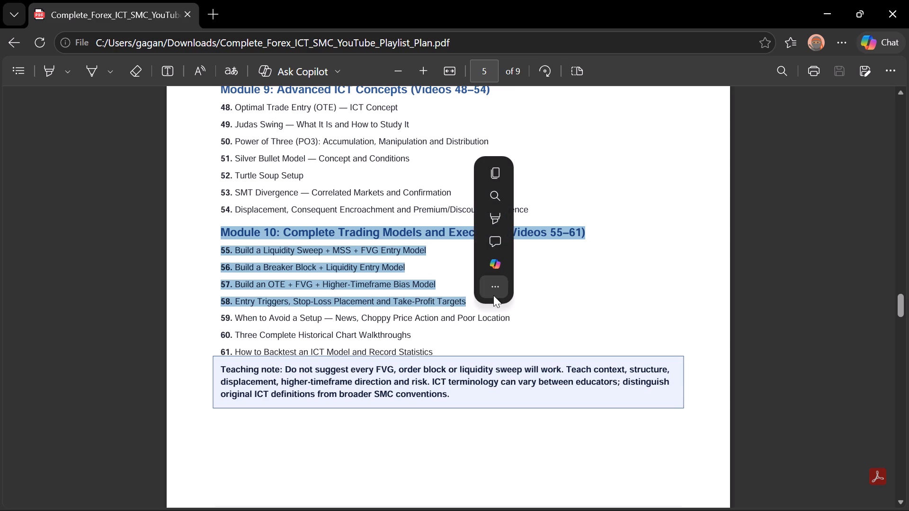
key("ctrl+c")
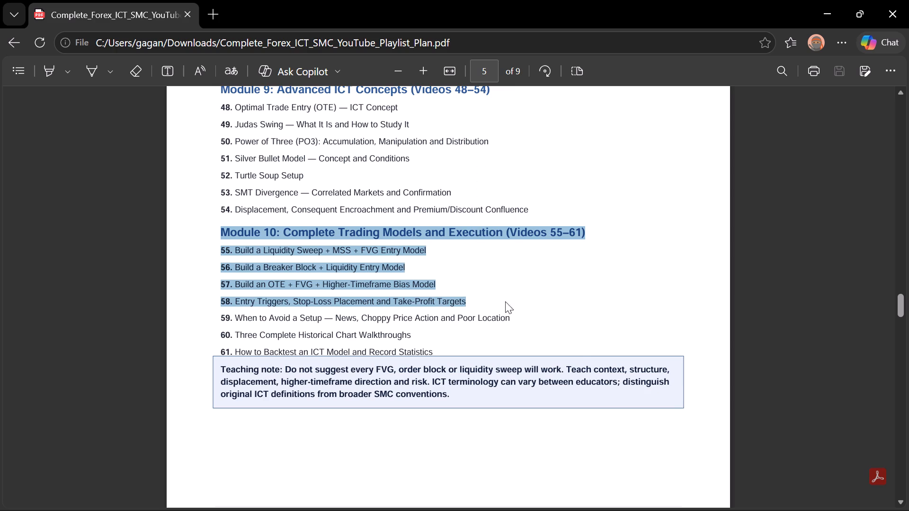
left_click(579, 315)
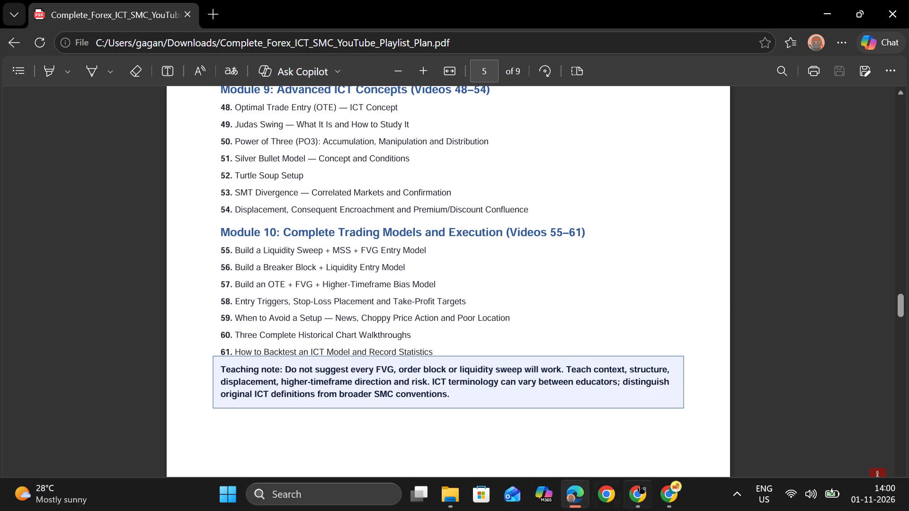
Back in the Chrome presentation, add a text box below the Video 12 topics on slide 5 and paste the copied Module 10 text.
left_click(625, 502)
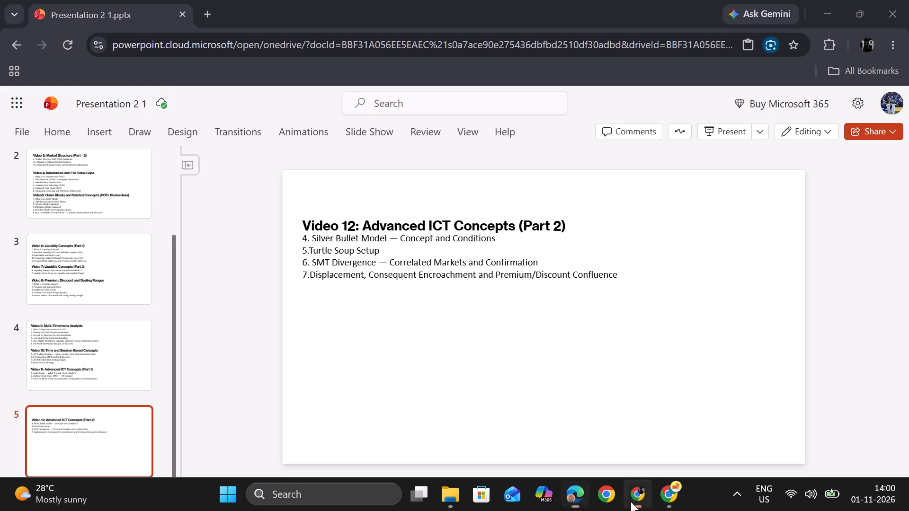
left_click(102, 123)
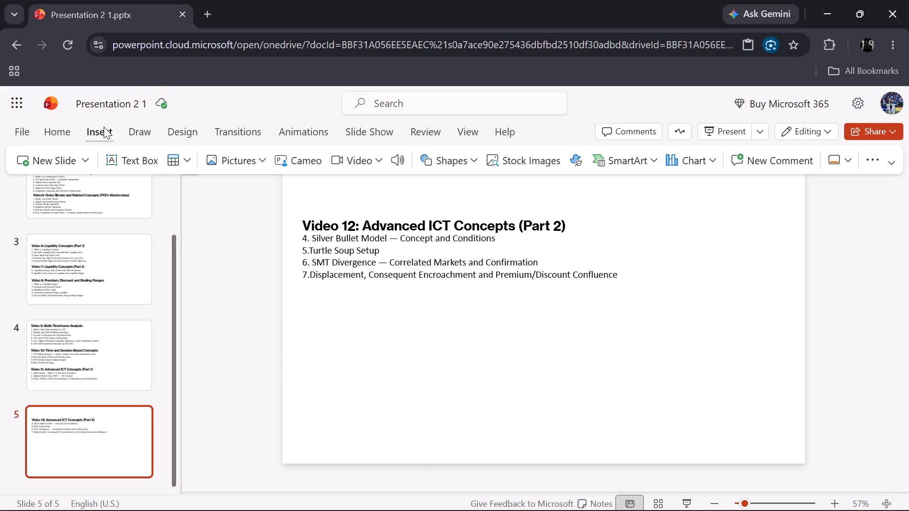
left_click(145, 165)
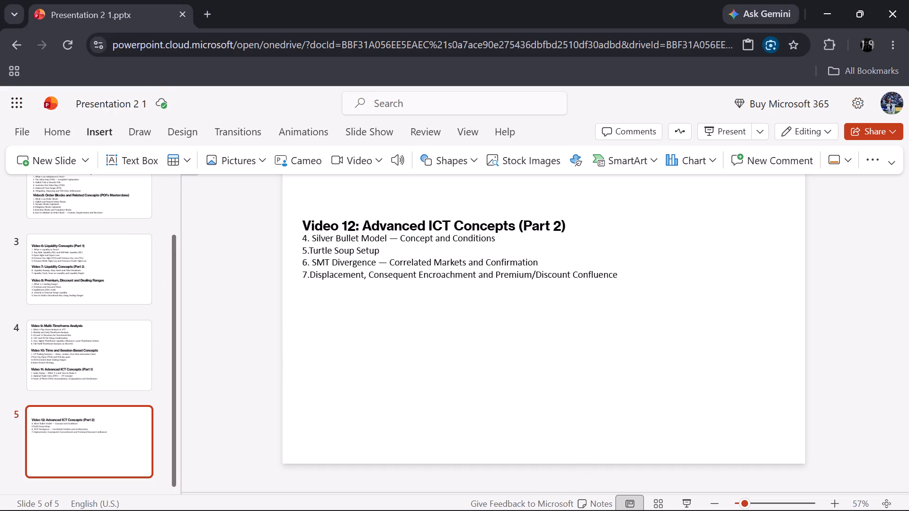
left_click(316, 311)
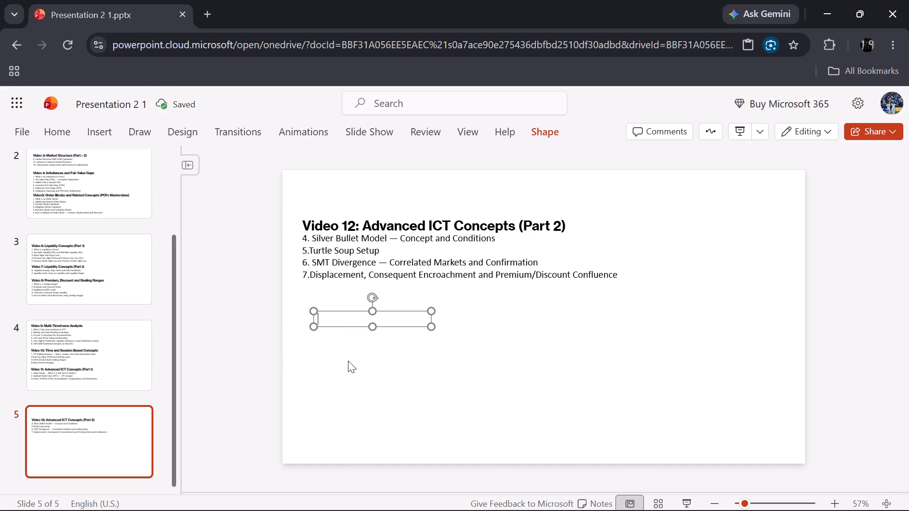
key("ctrl+v")
left_click(459, 379)
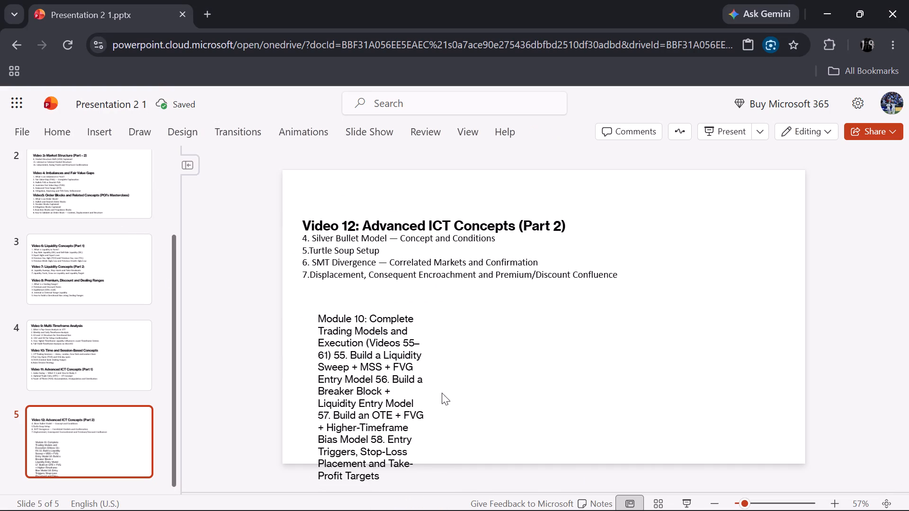
Widen the pasted Module 10 text box across the slide and align its text with the left edge of the Video 12 text.
left_click(429, 394)
left_click_drag(433, 396, 741, 383)
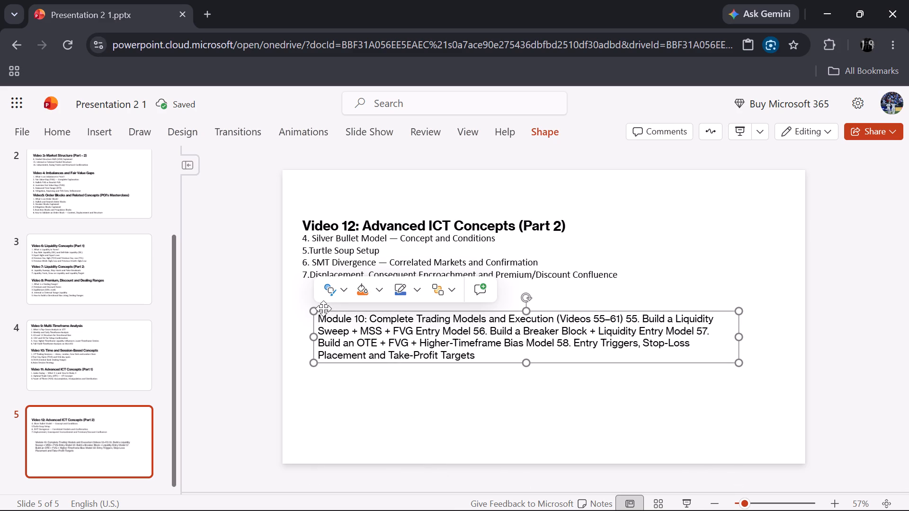
left_click(345, 311)
left_click_drag(345, 311, 337, 307)
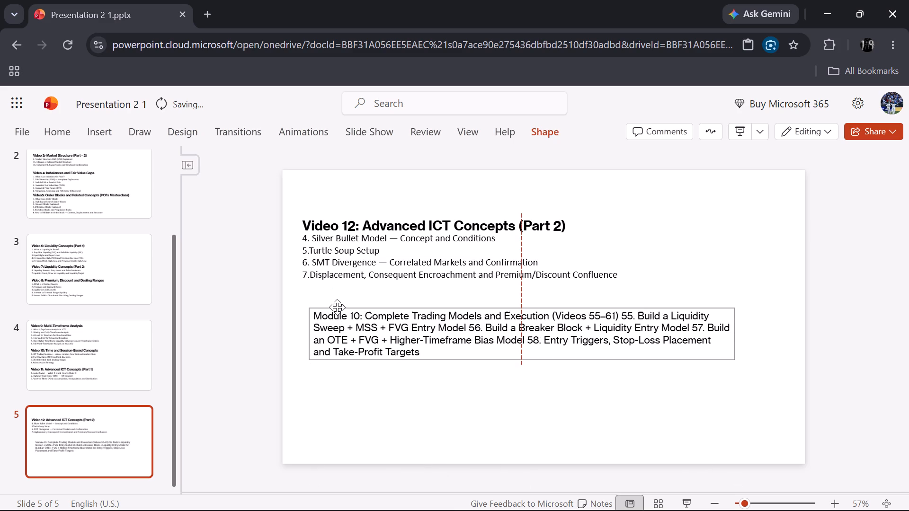
left_click_drag(337, 307, 330, 299)
left_click(376, 379)
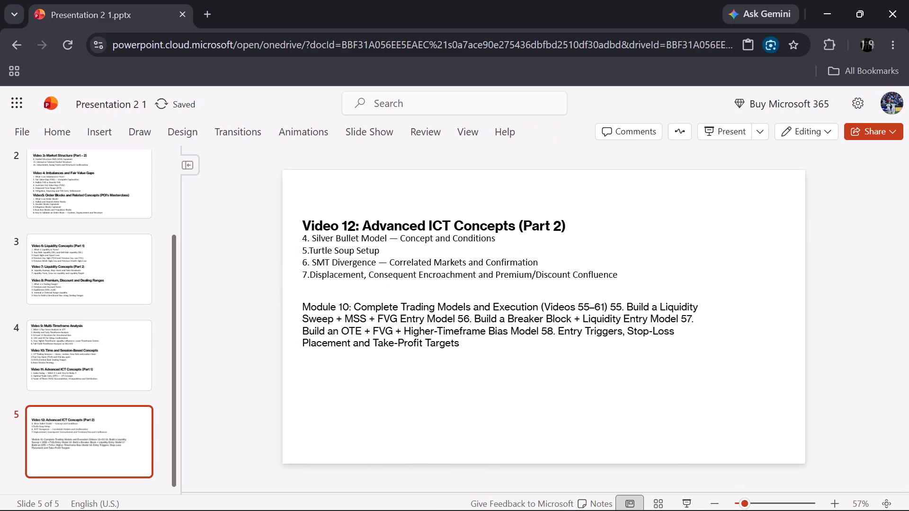
Replace Module 10 with Video 13 at the start of the pasted heading.
left_click(348, 306)
key("BackSpace")
key("BackSpace")
key("BackSpace")
key("BackSpace")
key("BackSpace")
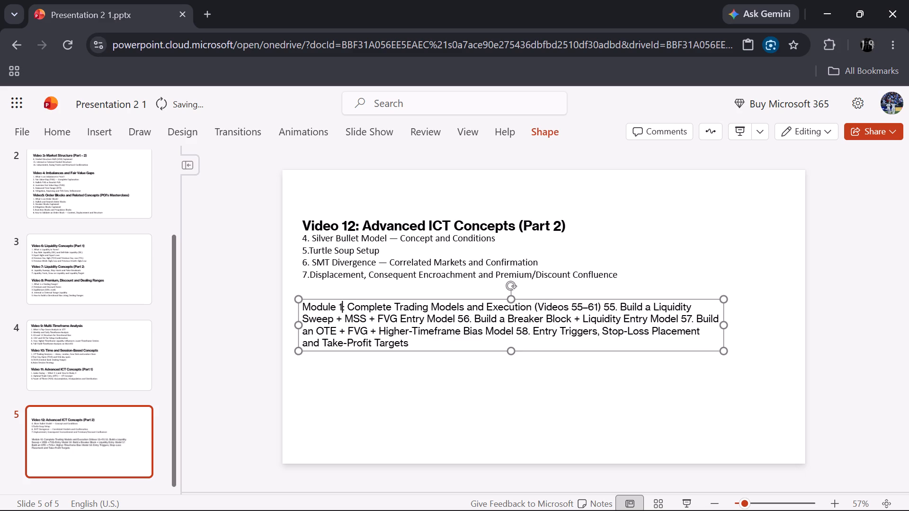
key("BackSpace")
key("BackSpace")
key("BackSpace")
key("BackSpace")
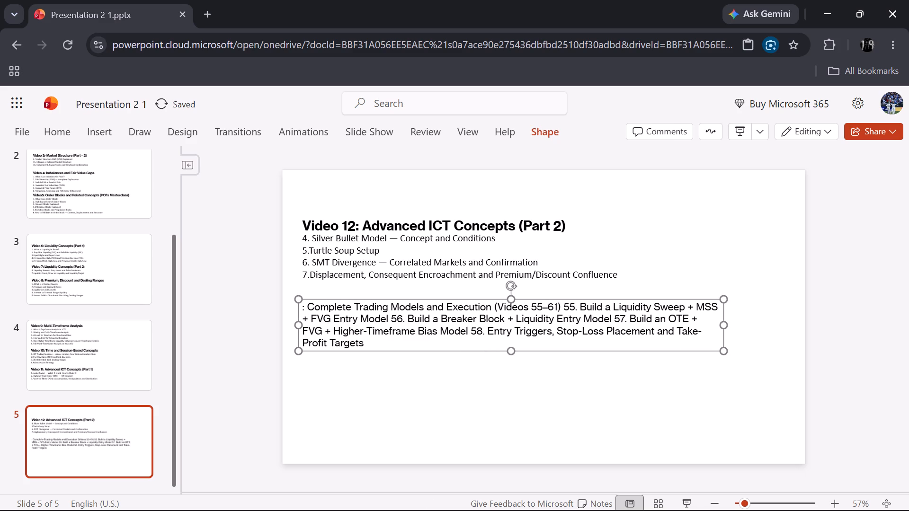
type("Video 13")
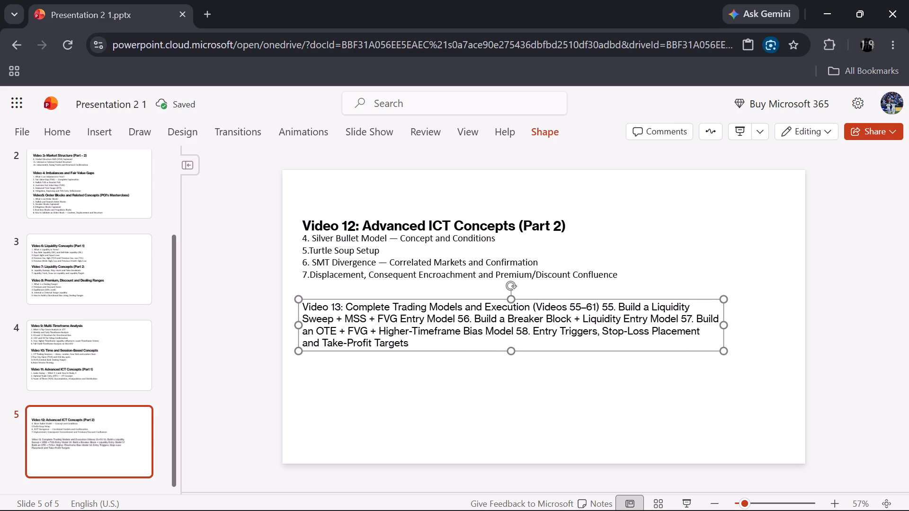
Replace the video range in the Video 13 heading's parentheses with Part 1.
left_click(597, 308)
key("BackSpace")
key("BackSpace")
key("BackSpace")
key("BackSpace")
key("BackSpace")
key("BackSpace")
key("BackSpace")
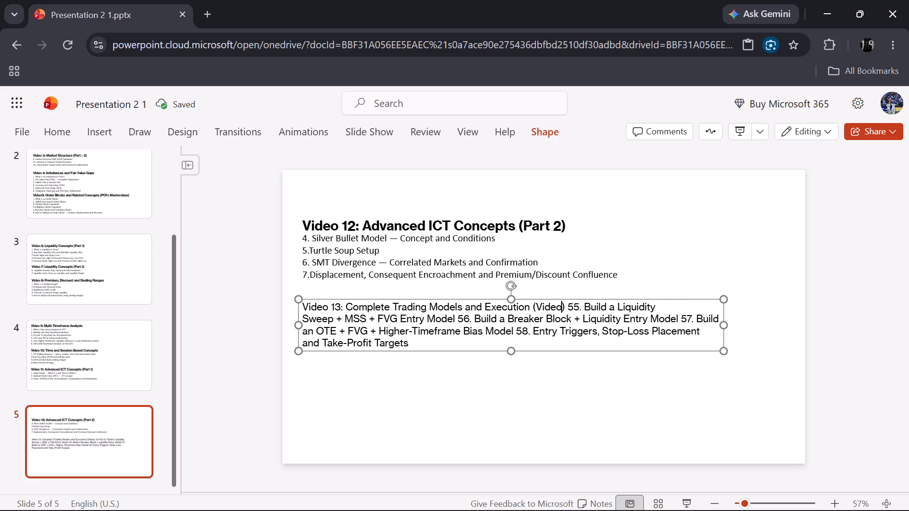
key("BackSpace")
key("BackSpace")
key("BackSpace")
key("BackSpace")
key("BackSpace")
type("Part 1")
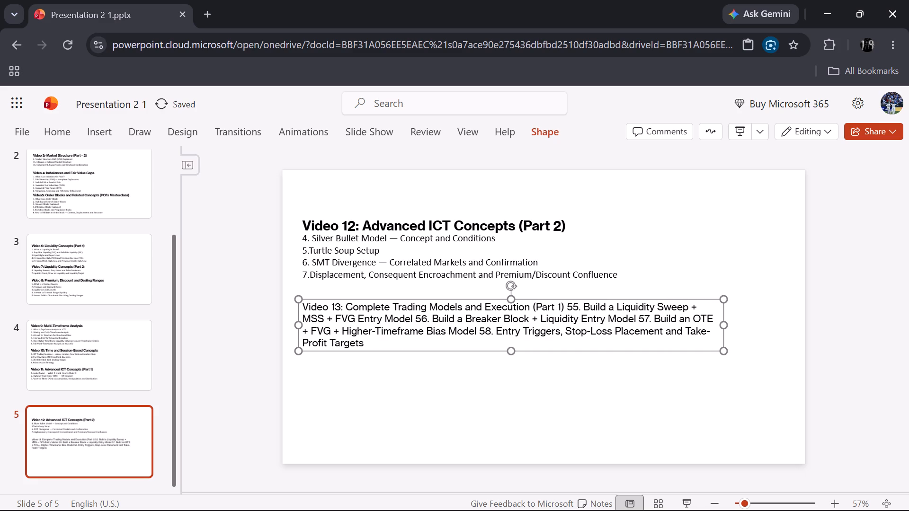
Place topic 55, Build a Liquidity Sweep + MSS + FVG Entry Model, on its own line below the Video 13 heading.
left_click(566, 306)
key("Return")
key("Right")
key("Right")
key("Right")
key("Right")
key("Right")
key("Right")
key("Right")
key("Right")
key("Right")
key("Right")
key("Right")
key("Right")
key("Right")
key("Right")
key("Right")
key("Right")
key("Right")
key("Right")
key("Right")
key("Right")
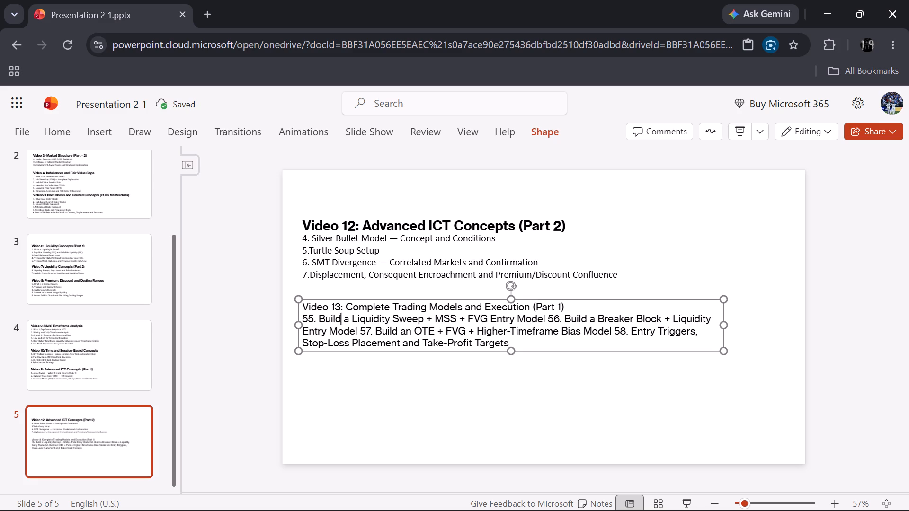
key("Right")
key("Right")
key("Return")
Place topic 56, Build a Breaker Block + Liquidity Entry Model, on its own line by breaking the text before topic 57.
key("Right")
key("Right")
key("Right")
key("Right")
key("Right")
key("Right")
key("Right")
key("Right")
key("Right")
key("Right")
key("Right")
key("Right")
key("Right")
key("Right")
key("Right")
key("Right")
key("Right")
key("Right")
key("Right")
key("Right")
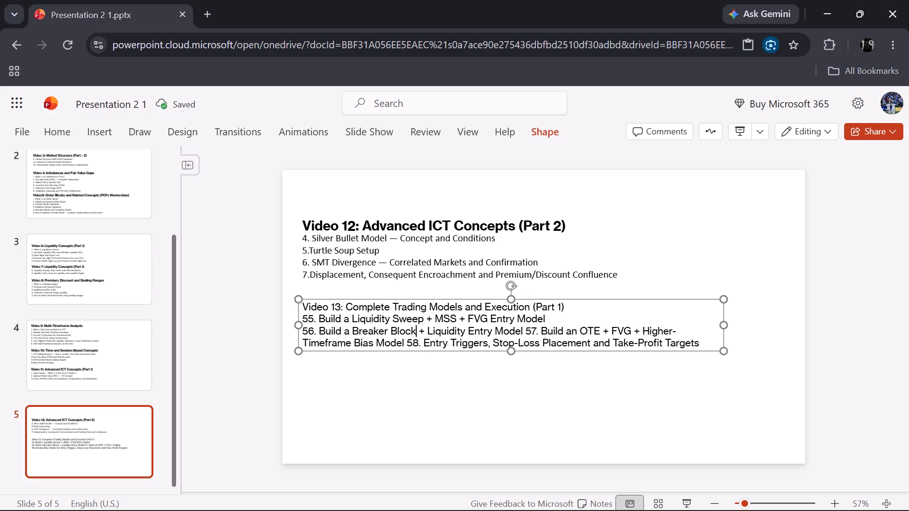
key("Right")
key("Right")
key("Right")
key("Right")
key("Right")
key("Right")
key("Right")
key("Right")
key("Right")
key("Right")
key("Right")
key("Right")
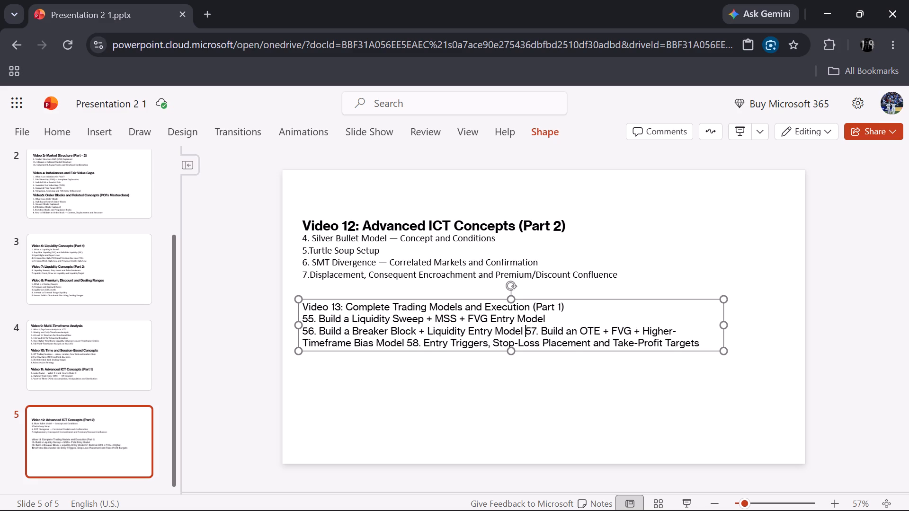
key("Return")
Place topic 57, Build an OTE + FVG + Higher-Timeframe Bias Model, on its own line by breaking the text before topic 58.
key("Right")
key("Right")
key("Right")
key("Right")
key("Right")
key("Right")
key("Right")
key("Right")
key("Right")
key("Right")
key("Right")
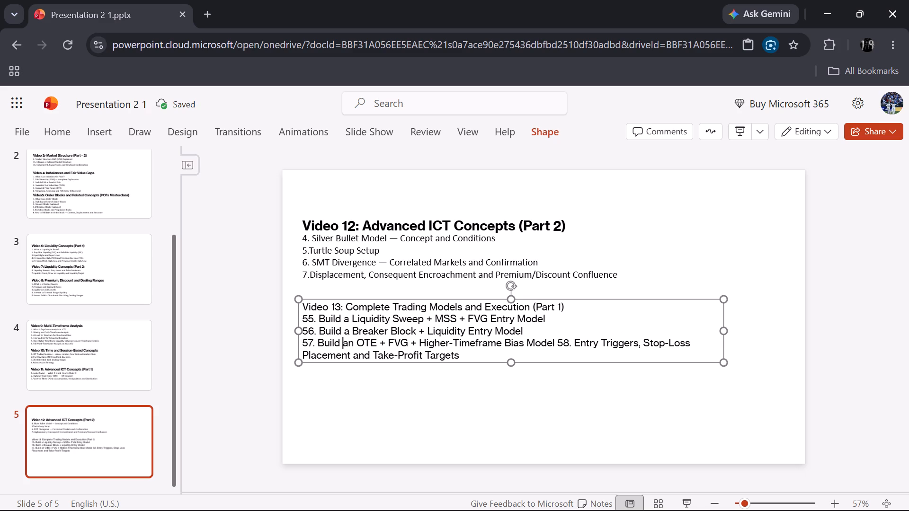
key("Right")
key("Right")
key("Right")
key("Right")
key("Right")
key("Right")
key("Right")
key("Right")
key("Right")
key("Right")
key("Right")
key("Right")
key("Right")
key("Right")
key("Right")
key("Right")
key("Right")
key("Right")
key("Right")
key("Right")
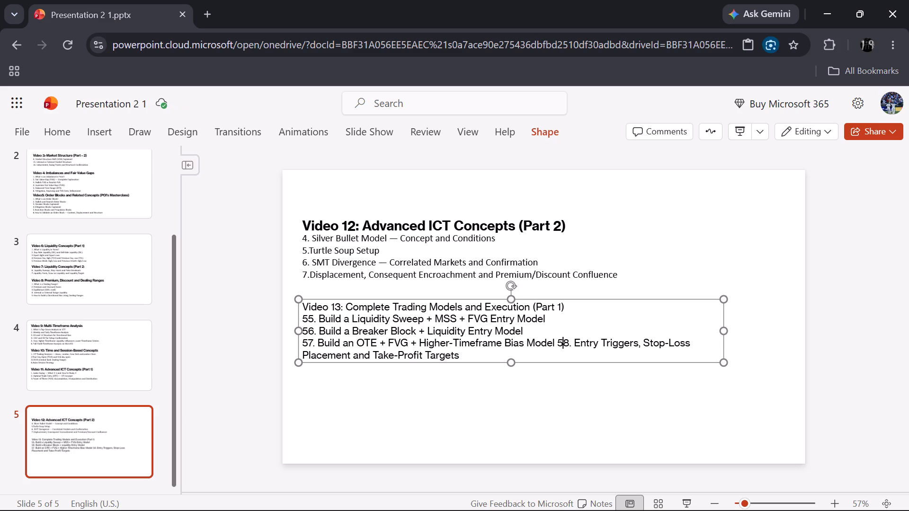
key("Left")
key("Left")
key("Left")
key("Return")
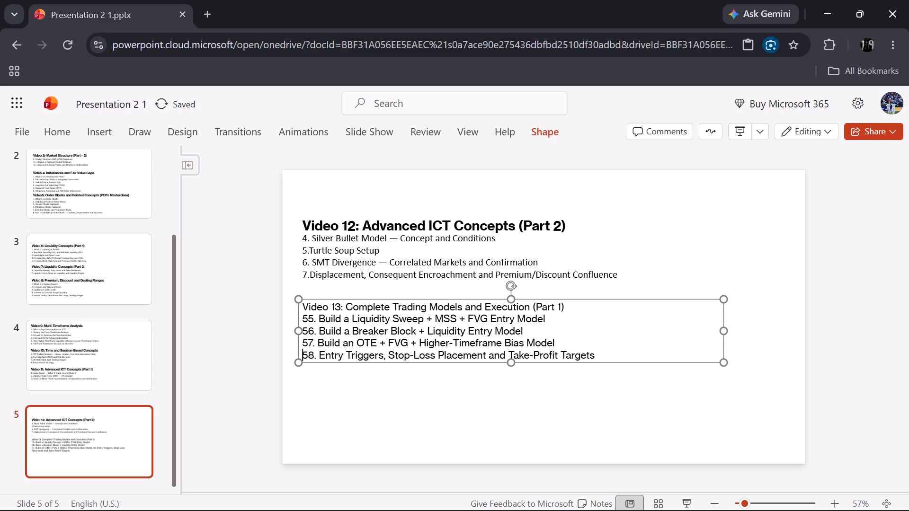
key("Right")
key("Right")
key("Right")
key("Right")
key("Right")
key("Right")
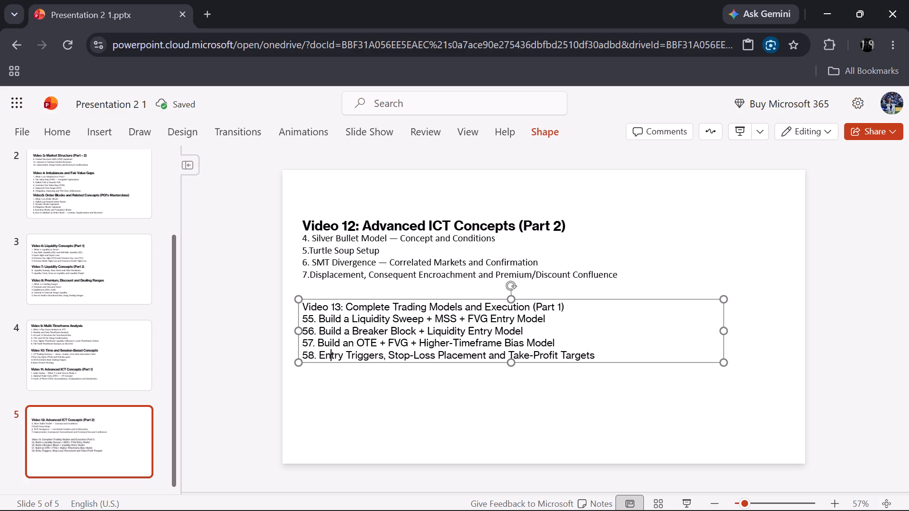
Format the Video 13 heading in bold at font size 24.
left_click(565, 305)
left_click_drag(565, 305, 295, 301)
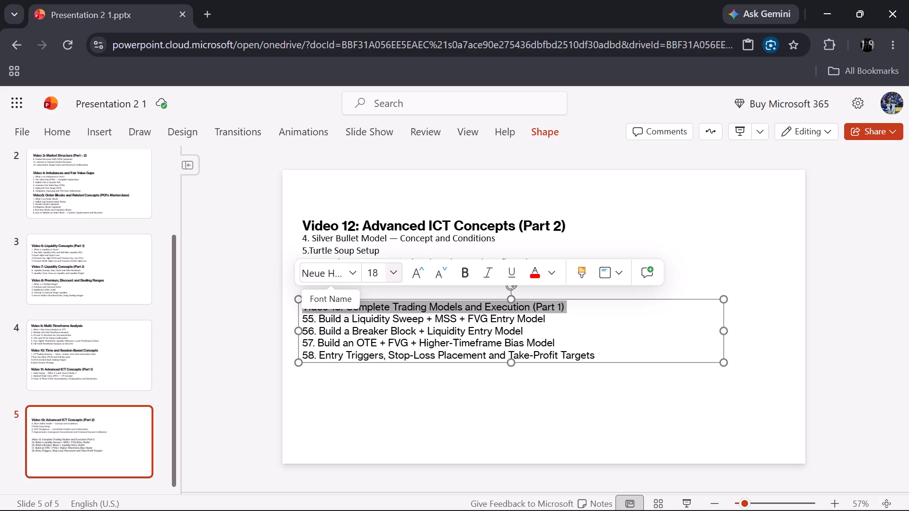
left_click(387, 270)
left_click(422, 333)
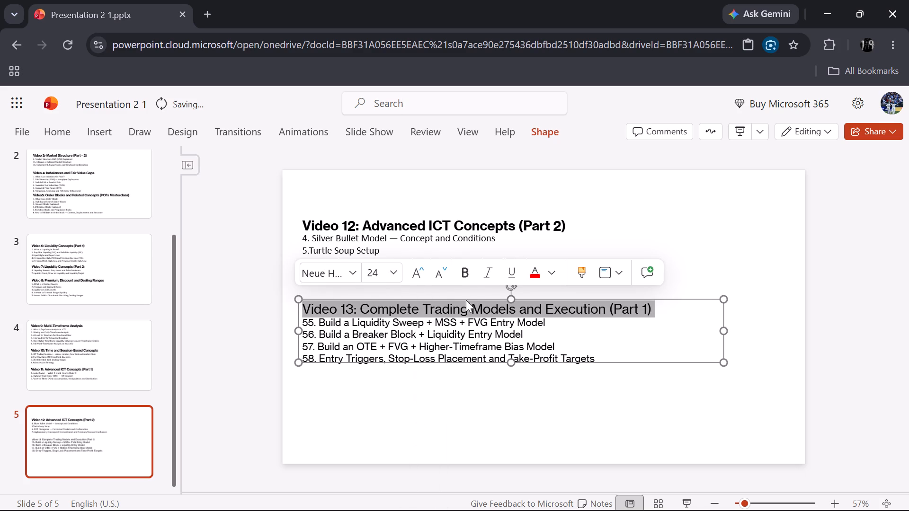
left_click(468, 275)
left_click(559, 399)
Change the font of the four topic lines under the Video 13 heading to Calibri.
left_click_drag(597, 359, 553, 348)
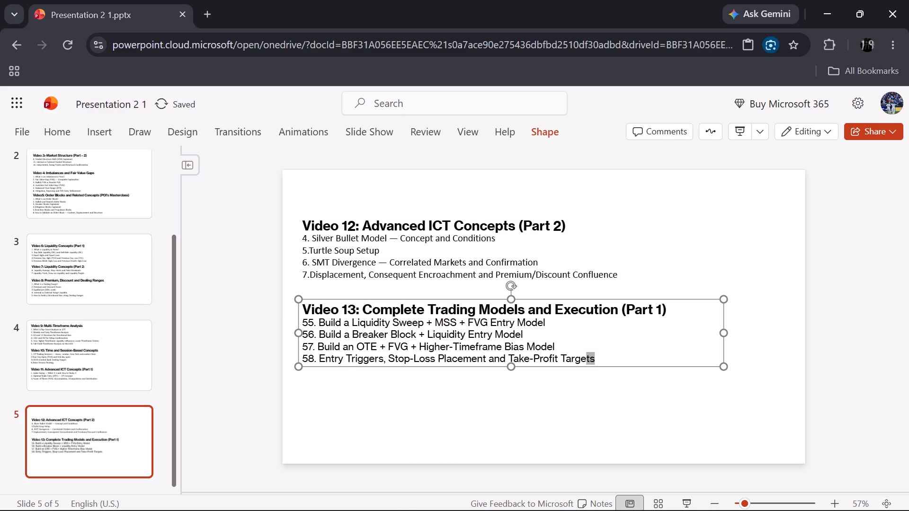
left_click_drag(553, 348, 299, 323)
left_click(397, 297)
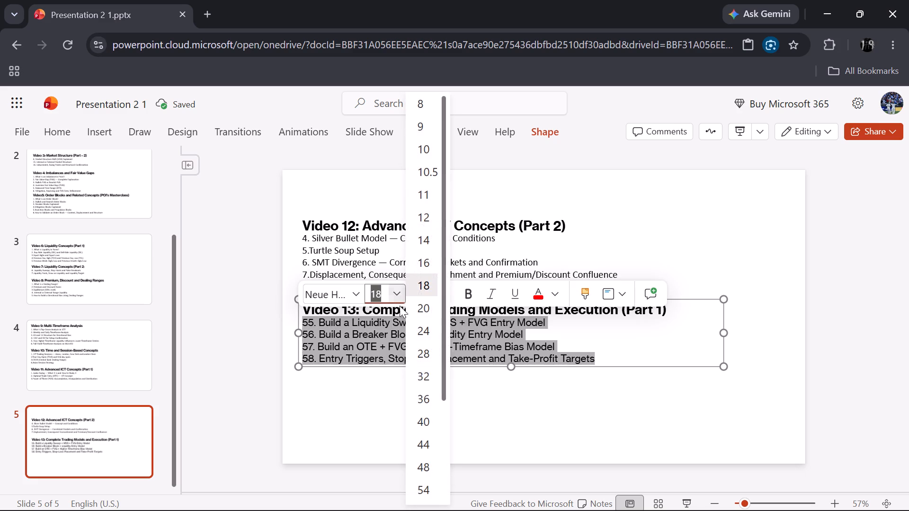
left_click(359, 296)
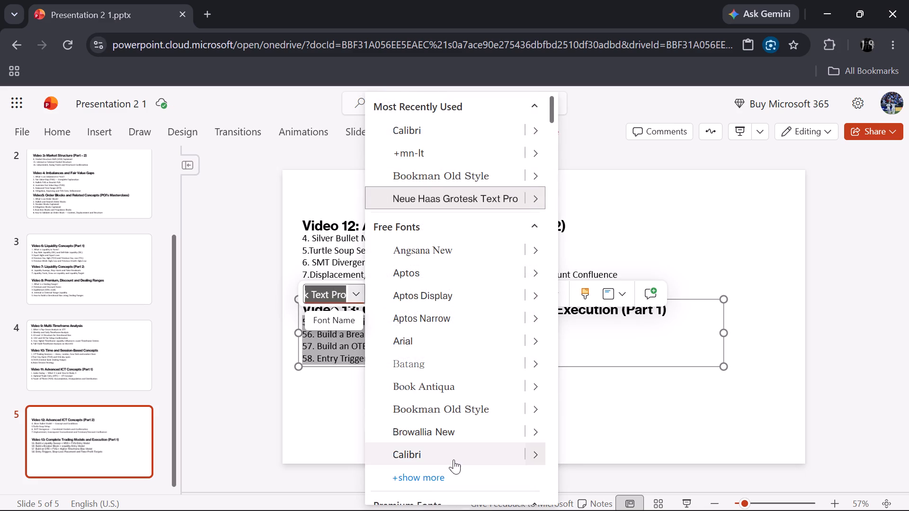
left_click(454, 459)
left_click(290, 432)
Renumber the Video 13 topics 55 through 58 as 1, 2, 3 and 4.
left_click(311, 317)
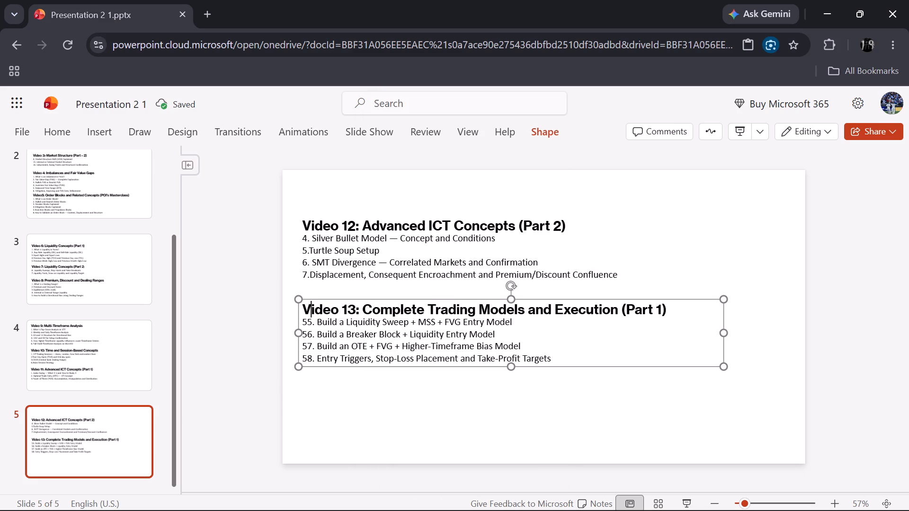
left_click(309, 322)
left_click(309, 322)
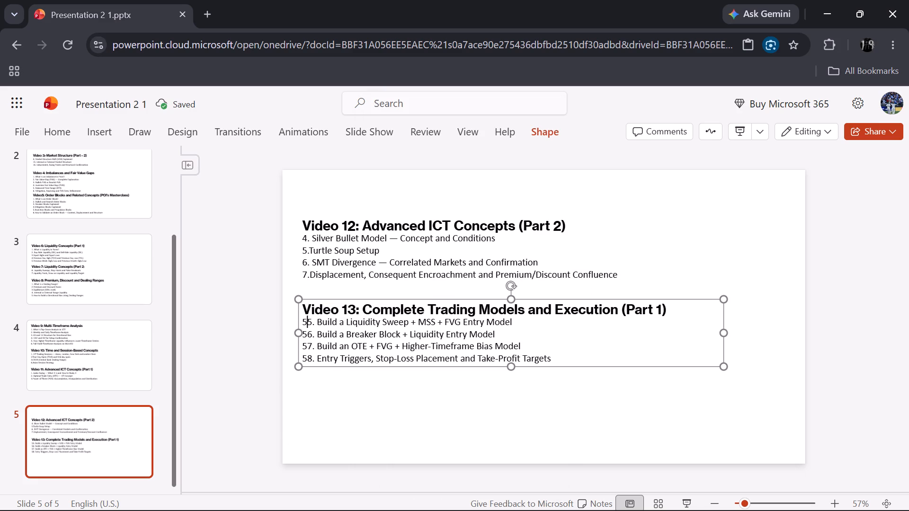
left_click(313, 321)
key("BackSpace")
key("BackSpace")
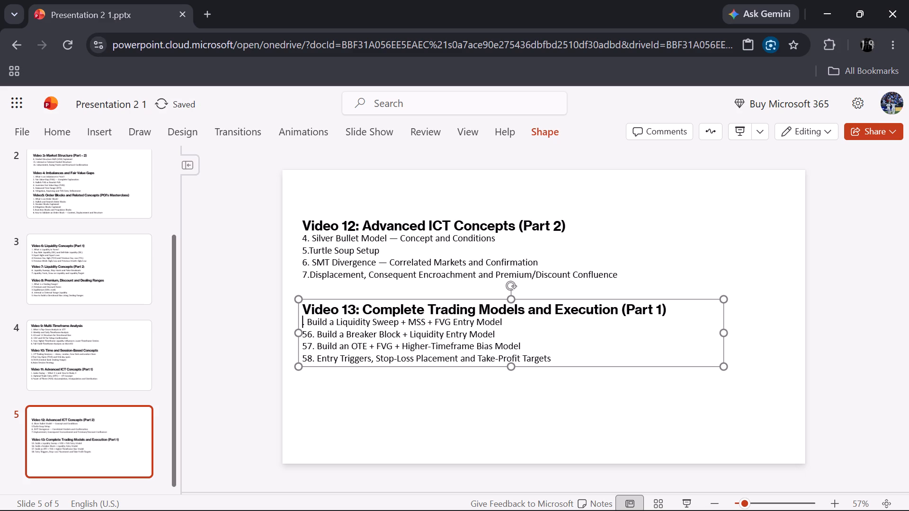
key("1")
key("Down")
key("Right")
key("BackSpace")
key("BackSpace")
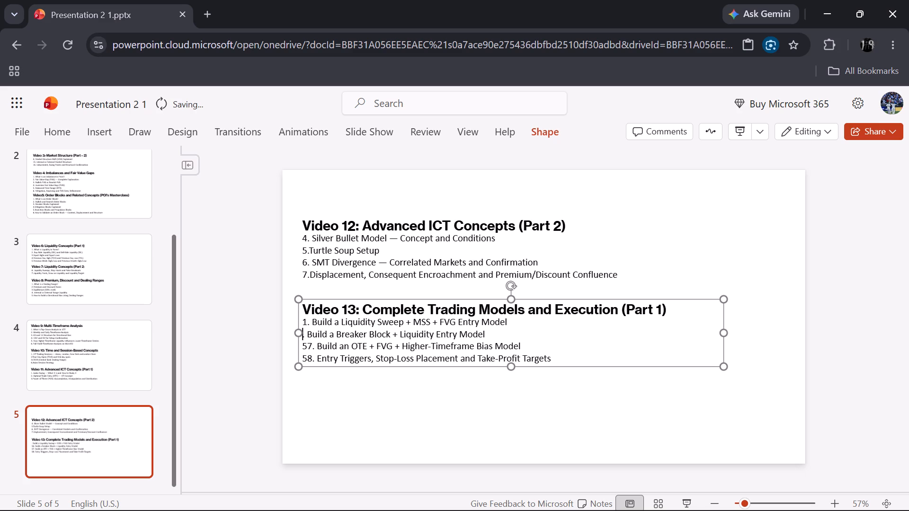
key("2")
key("Down")
key("Right")
key("BackSpace")
key("BackSpace")
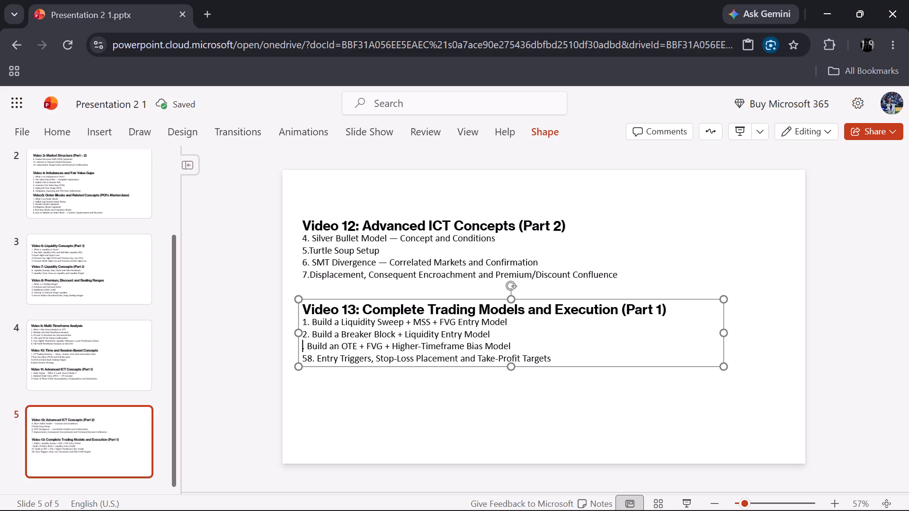
key("3")
key("Down")
key("Right")
key("BackSpace")
key("BackSpace")
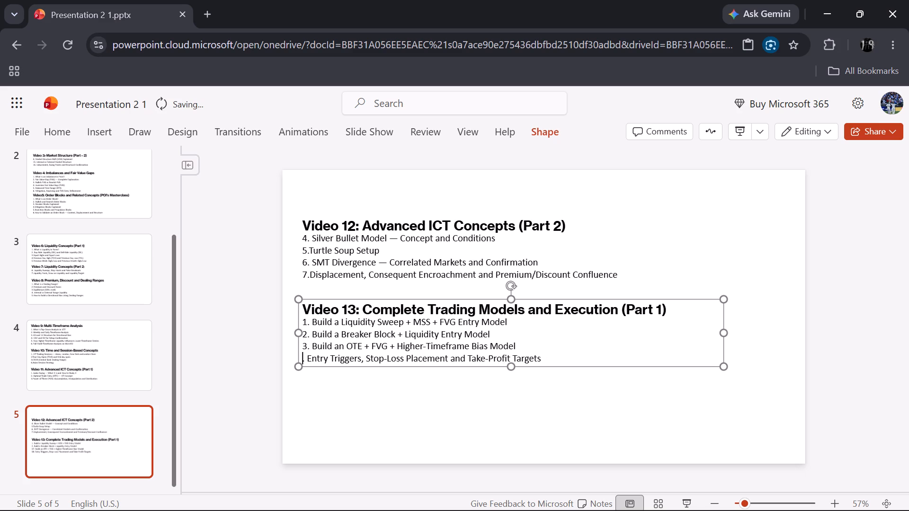
key("4")
left_click(361, 408)
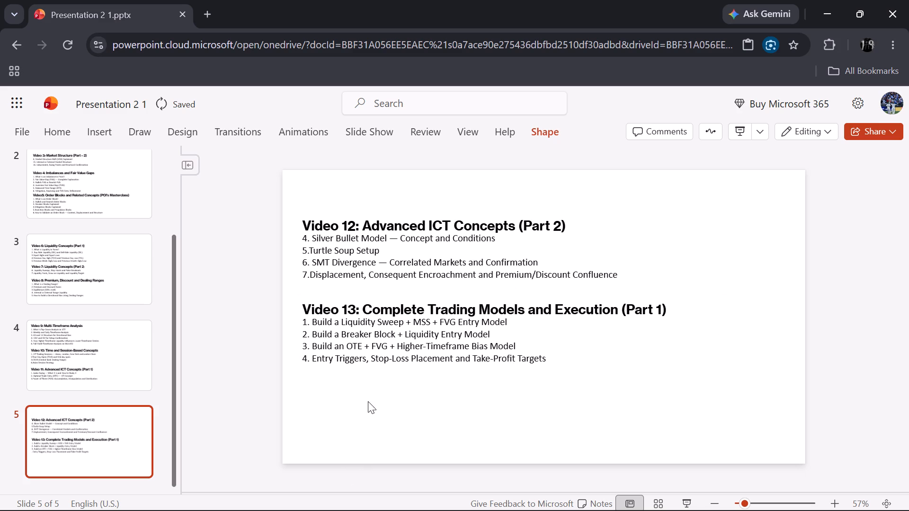
Move the Video 13 text box slightly up, closer to the Video 12 topics.
left_click_drag(329, 297, 329, 291)
left_click(308, 375)
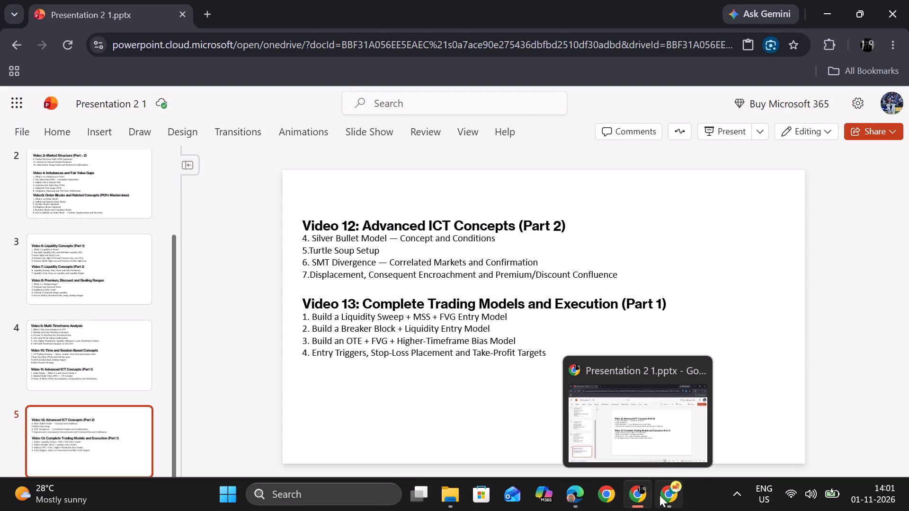
Switch to the playlist plan PDF in Edge and copy the Module 10 heading with topics 55 to 61.
left_click(587, 507)
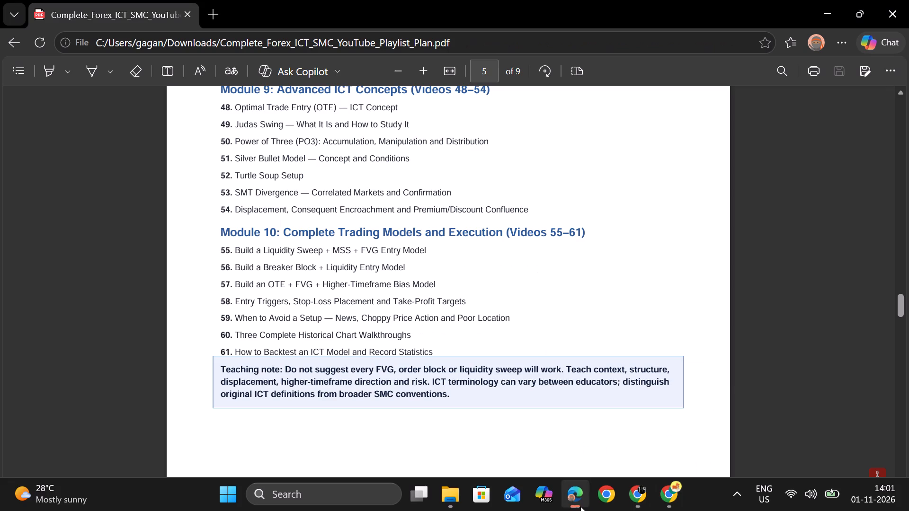
left_click_drag(438, 352, 214, 289)
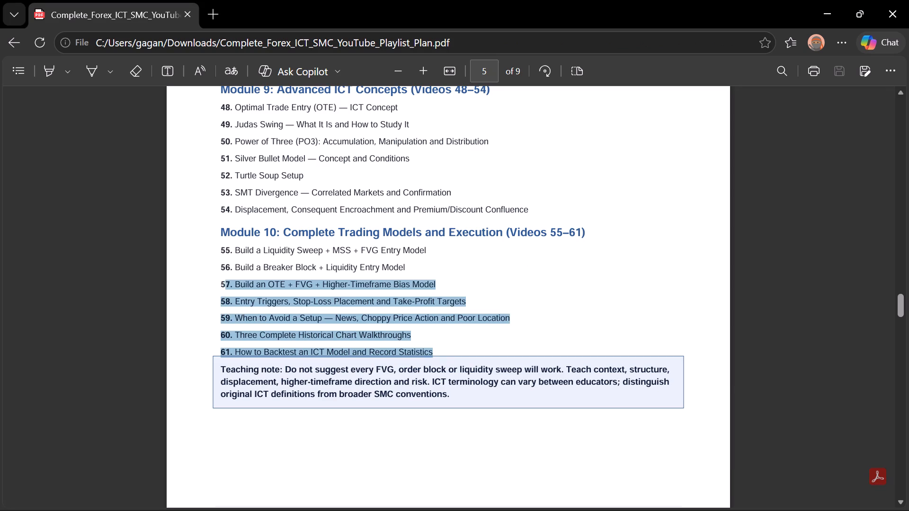
left_click_drag(214, 289, 199, 232)
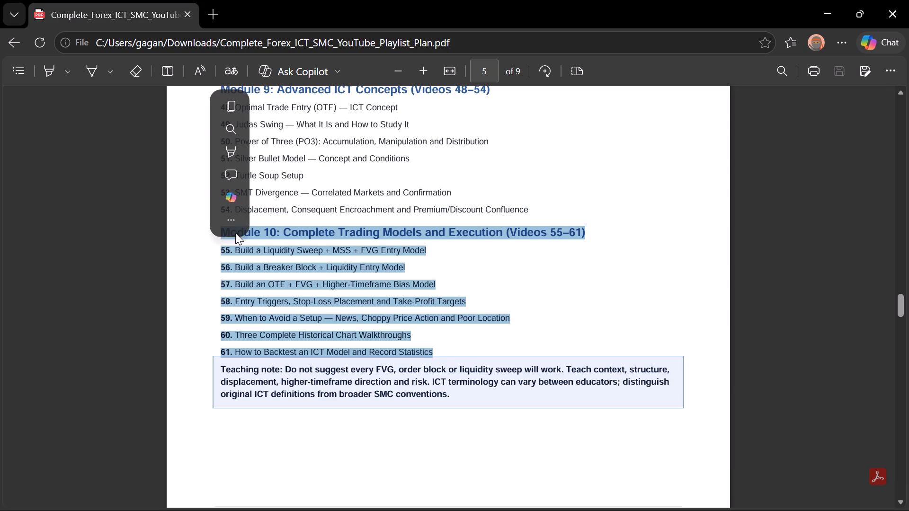
key("ctrl+c")
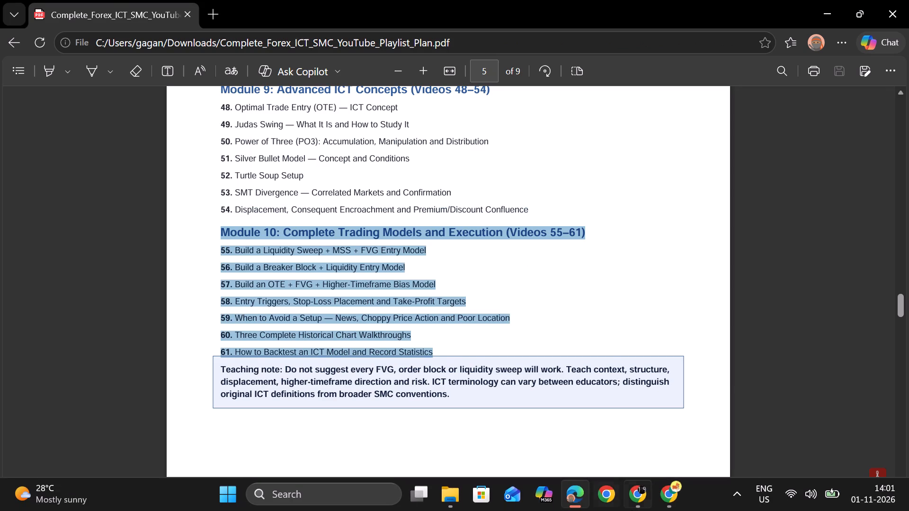
Back in the Chrome presentation, paste the copied Module 10 text into a new text box below Video 13 on slide 5.
left_click(639, 504)
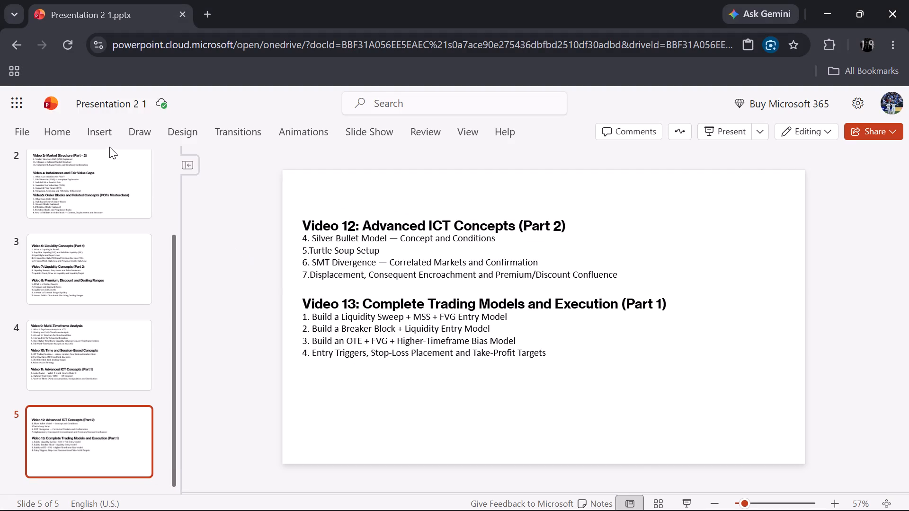
left_click(108, 125)
left_click(114, 154)
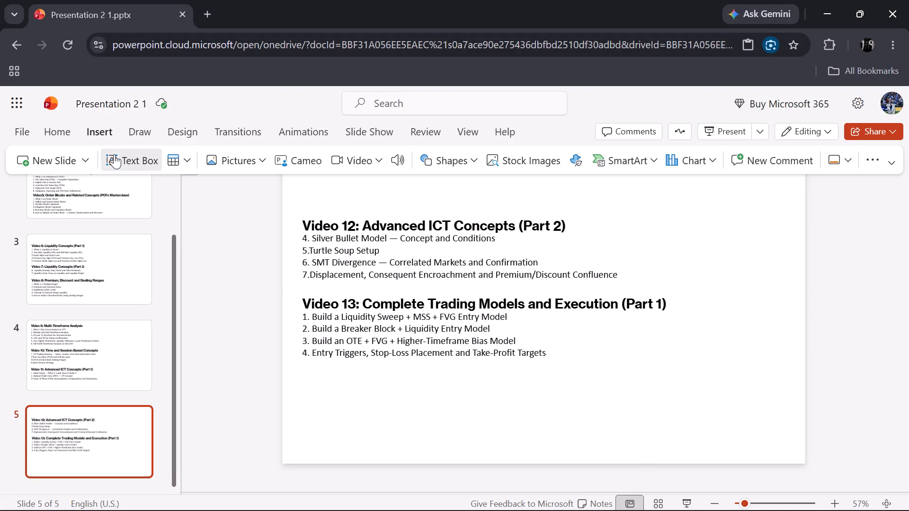
left_click(321, 393)
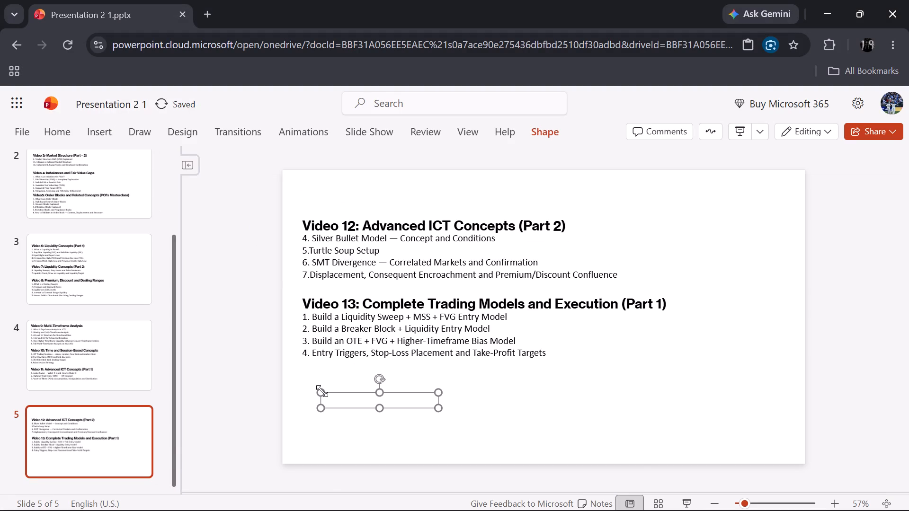
key("ctrl+v")
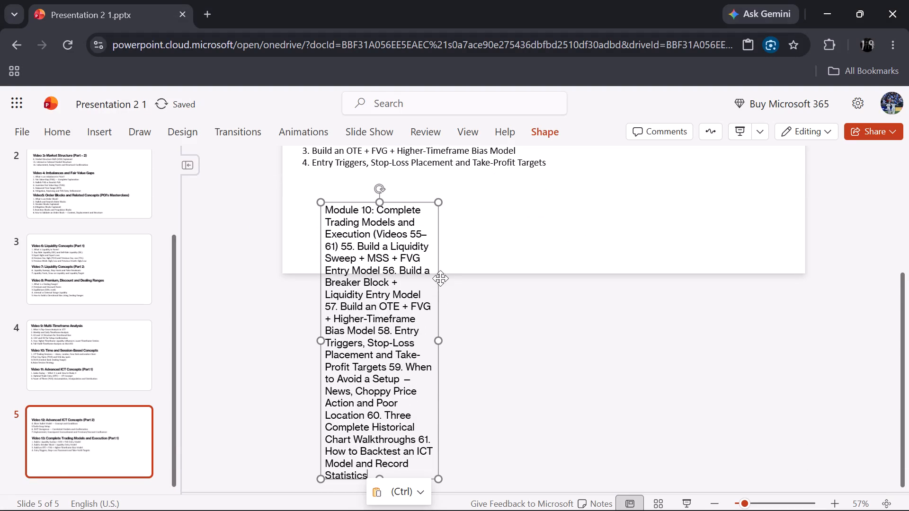
Widen the pasted Module 10 text box across the slide and move it up just below the Video 13 topics.
left_click_drag(440, 341, 532, 281)
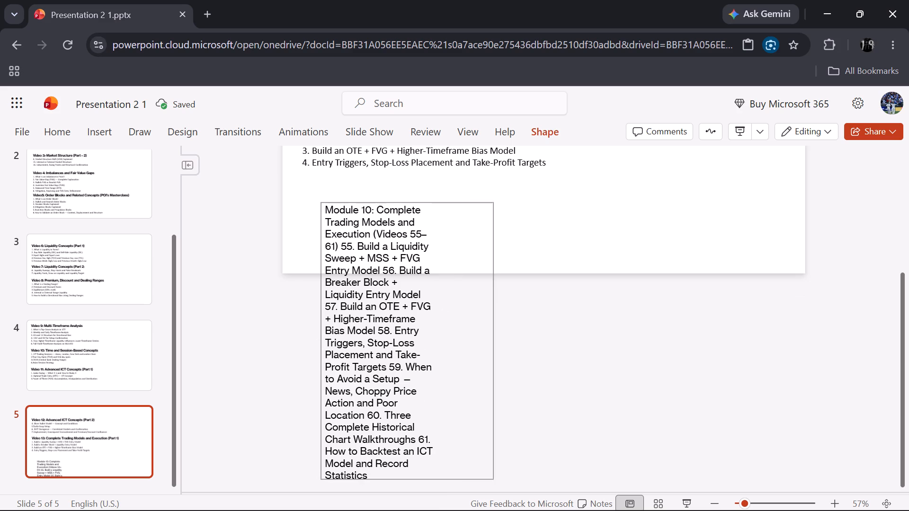
left_click_drag(532, 281, 734, 199)
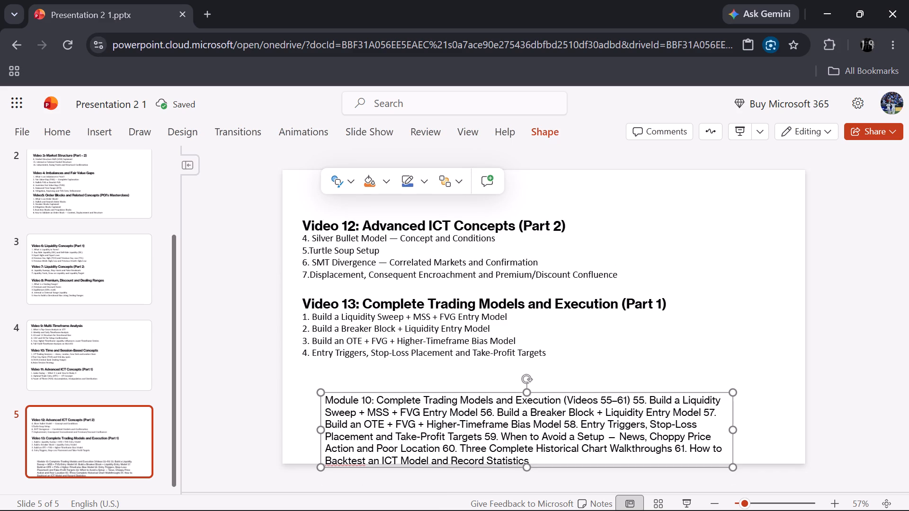
left_click_drag(364, 393, 336, 371)
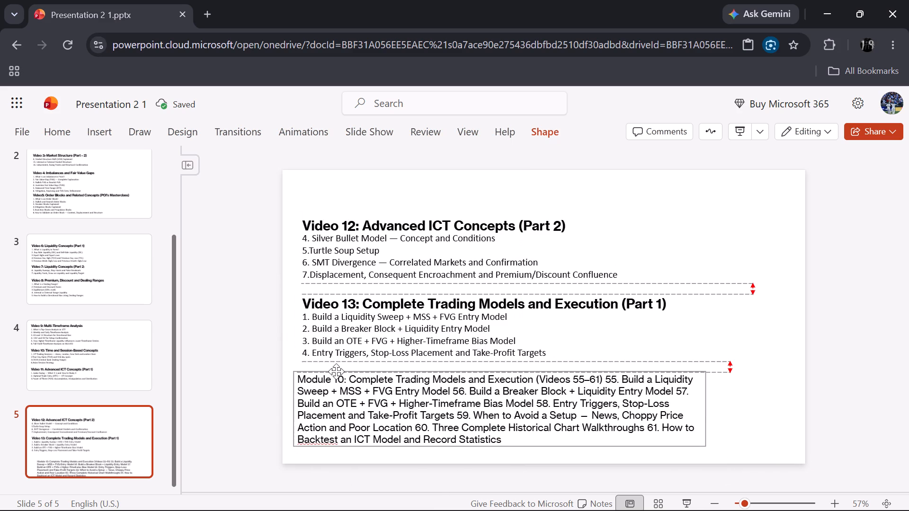
left_click(279, 388)
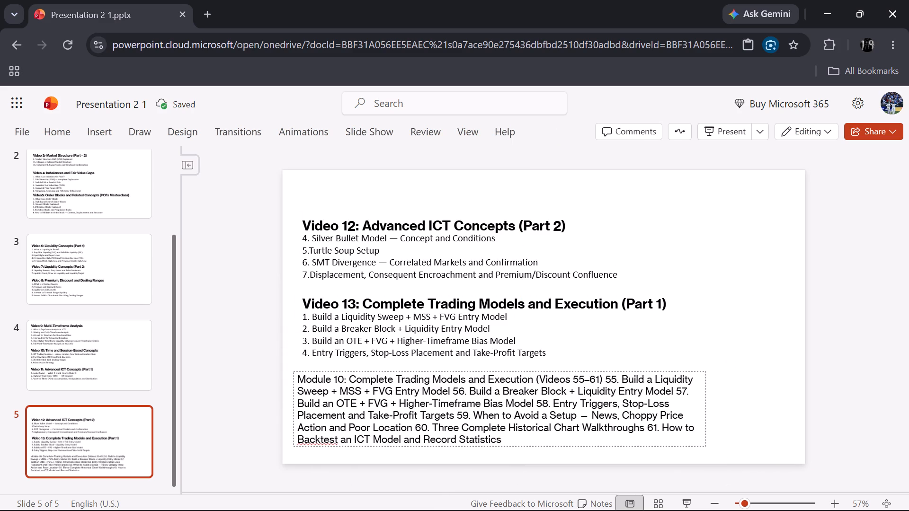
Delete topics 55 to 58 from the pasted Module 10 text, keeping the heading and topics 59 to 61.
left_click_drag(606, 379, 458, 413)
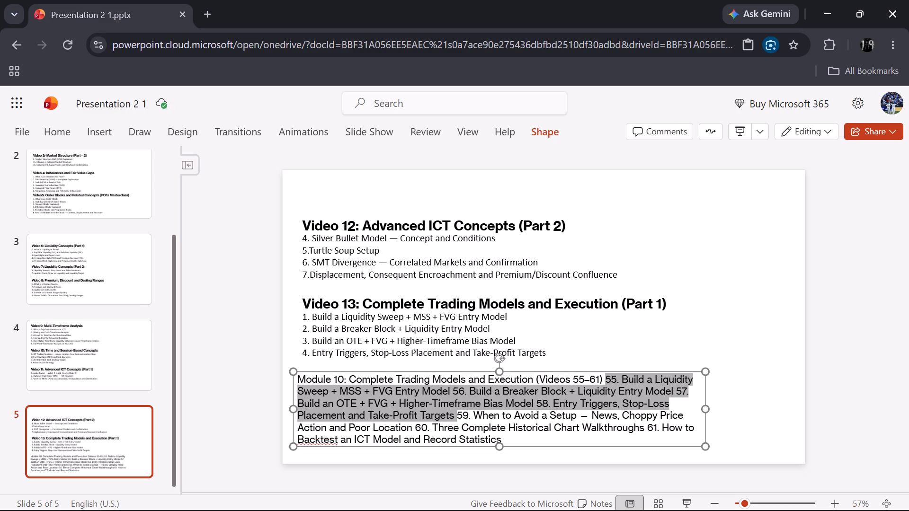
left_click_drag(458, 413, 456, 414)
key("BackSpace")
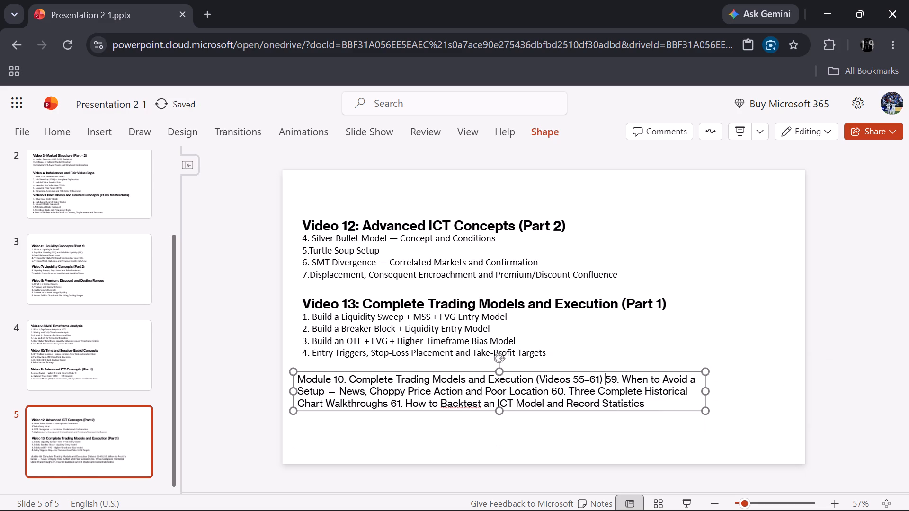
Replace the video range in the pasted Module 10 heading's parentheses with Part 2.
left_click_drag(598, 380, 580, 379)
left_click_drag(580, 379, 540, 379)
key("BackSpace")
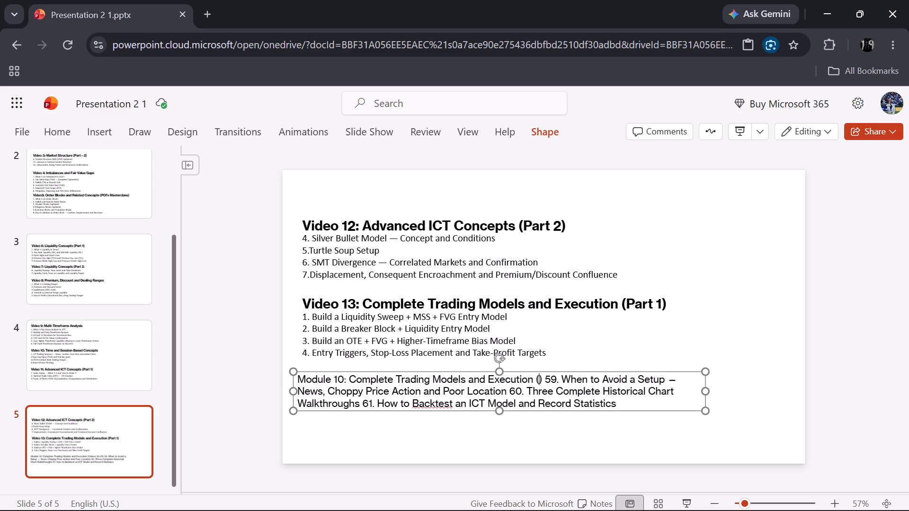
type("Part 2")
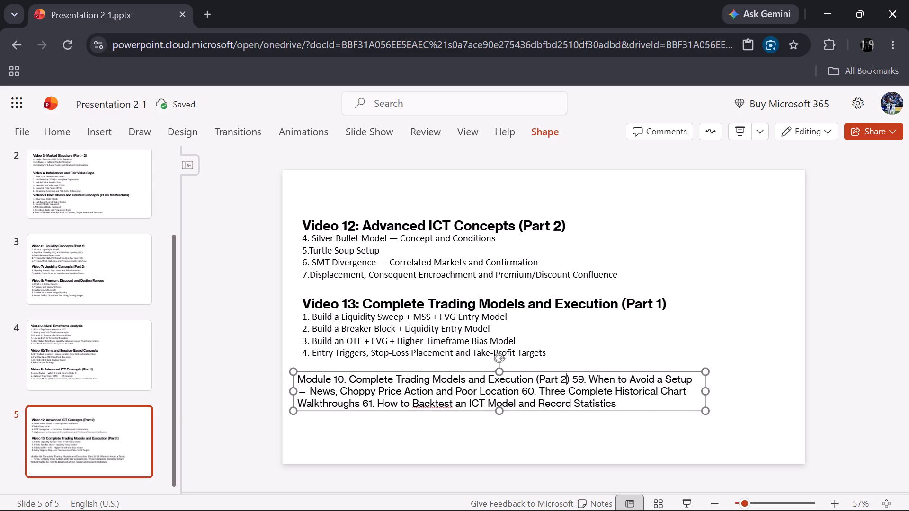
Replace Module 10 at the start of the pasted heading with Video 14.
left_click_drag(343, 377, 298, 382)
key("BackSpace")
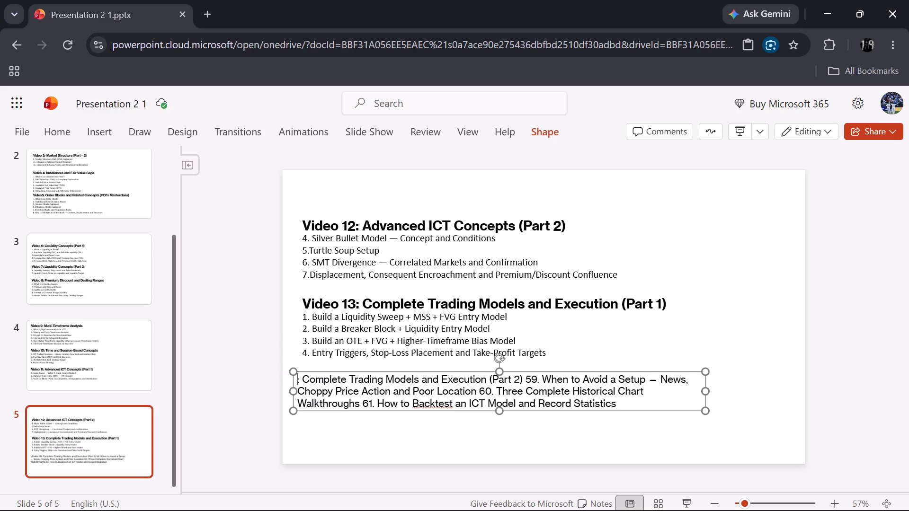
type("Video")
key("space")
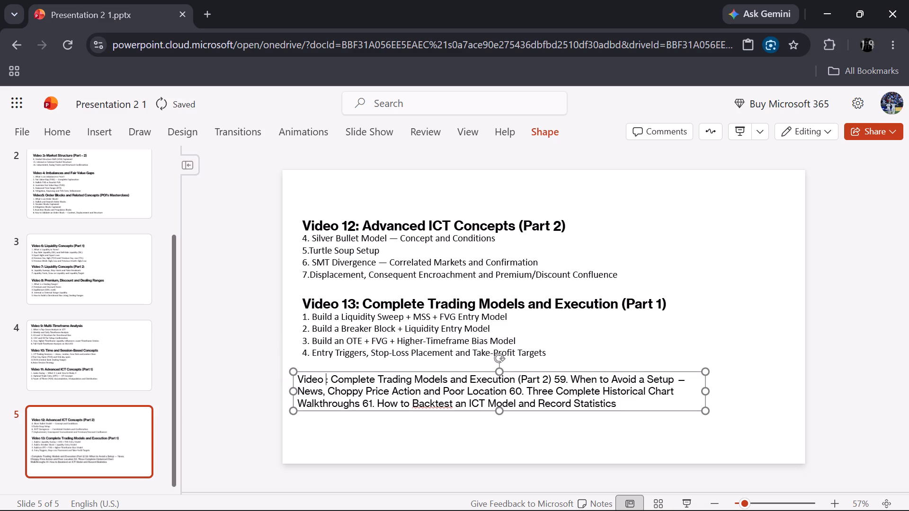
type("14")
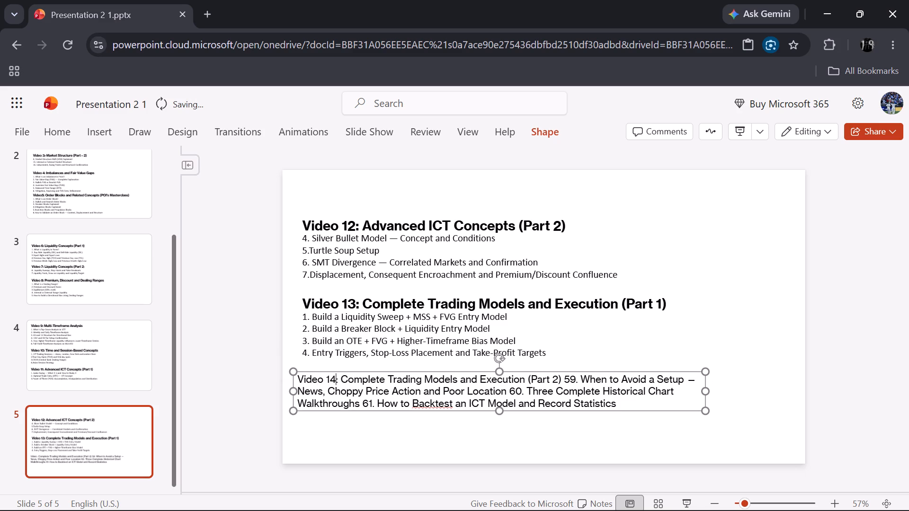
Break the Video 14 text into separate lines after the heading and before topics 60 and 61.
left_click(563, 379)
key("Return")
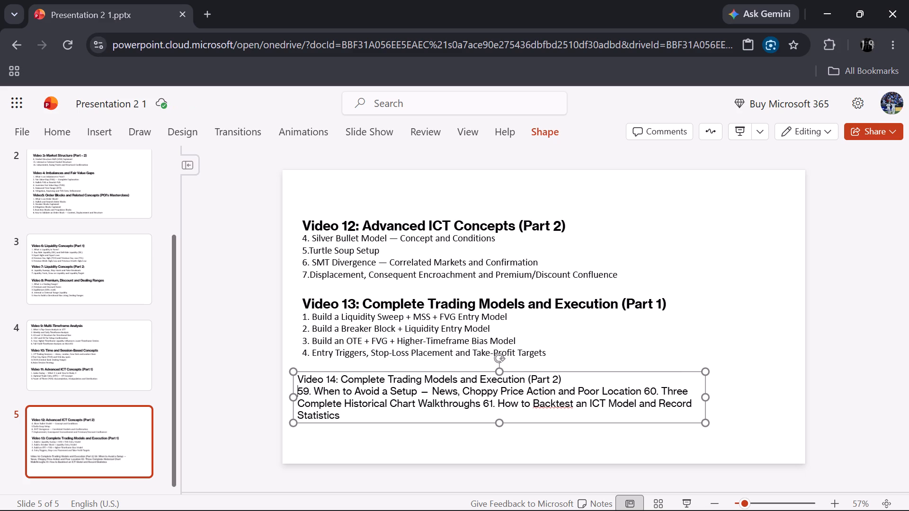
key("Right")
key("Right")
key("Right")
key("Right")
key("Right")
key("Right")
key("Right")
key("Right")
key("Right")
key("Right")
key("Right")
key("Right")
key("Right")
key("Right")
key("Right")
key("Right")
key("Right")
key("Right")
key("Right")
key("Right")
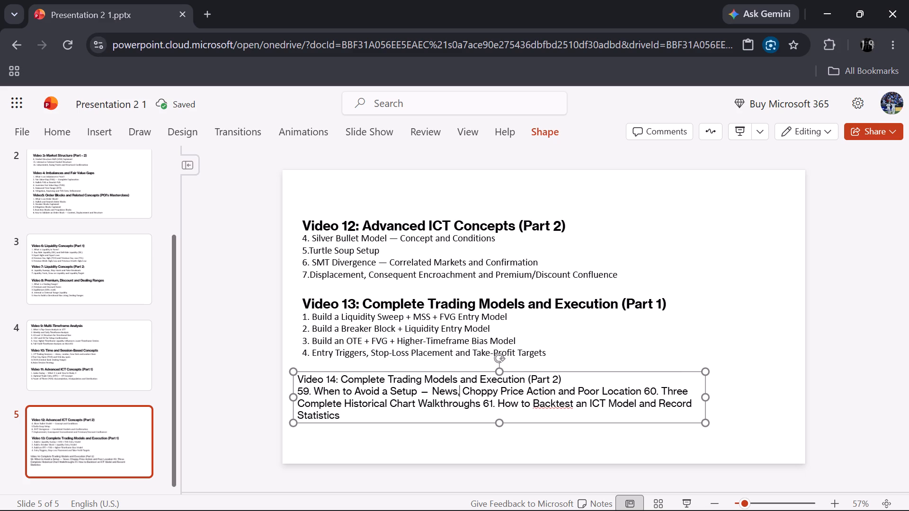
key("Right")
key("Right")
key("Right")
key("Right")
key("Right")
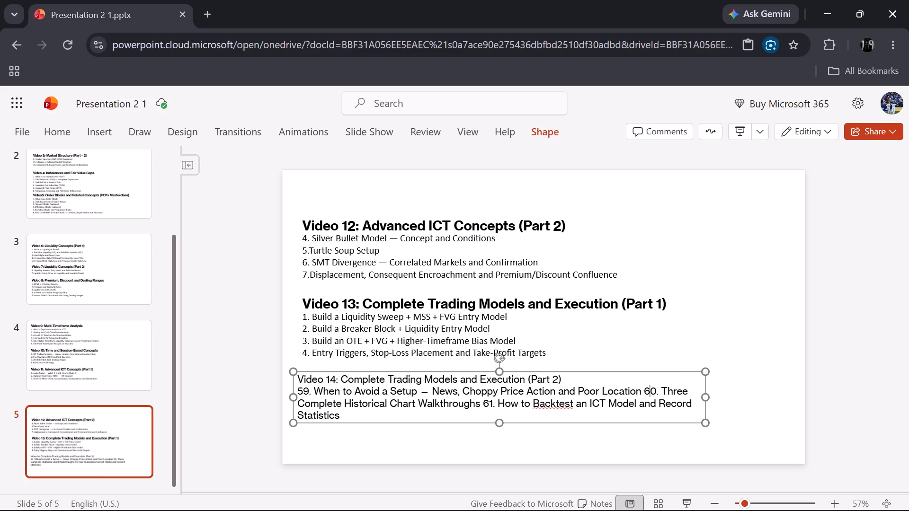
key("Left")
key("Return")
key("Right")
key("Right")
key("Right")
key("Right")
key("Right")
key("Right")
key("Right")
key("Right")
key("Right")
key("Right")
key("Right")
key("Right")
key("Right")
key("Right")
key("Right")
key("Right")
key("Right")
key("Right")
key("Right")
key("Right")
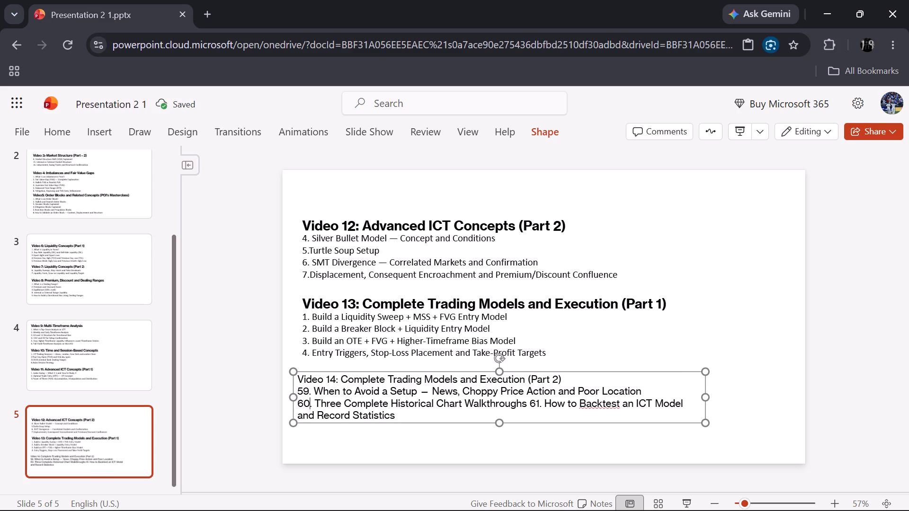
key("Right")
key("Return")
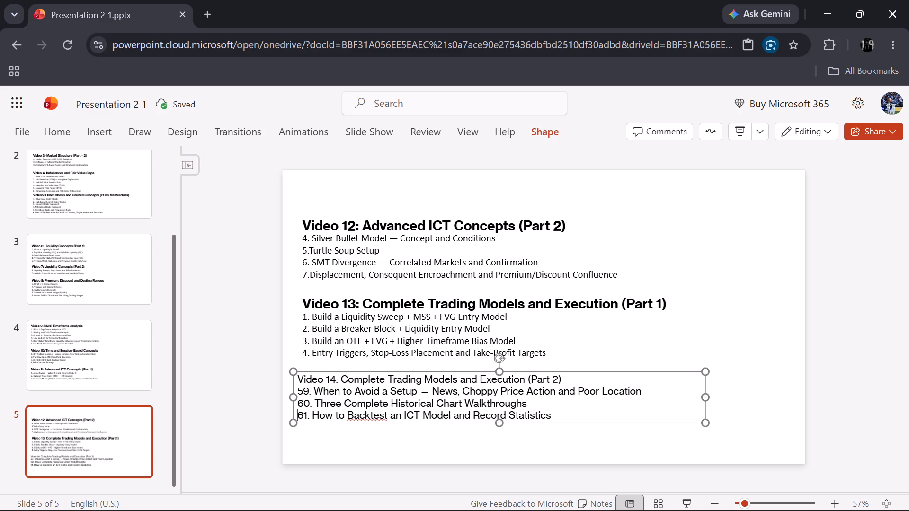
Format the Video 14 heading line at font size 24 in bold.
left_click_drag(567, 382, 298, 375)
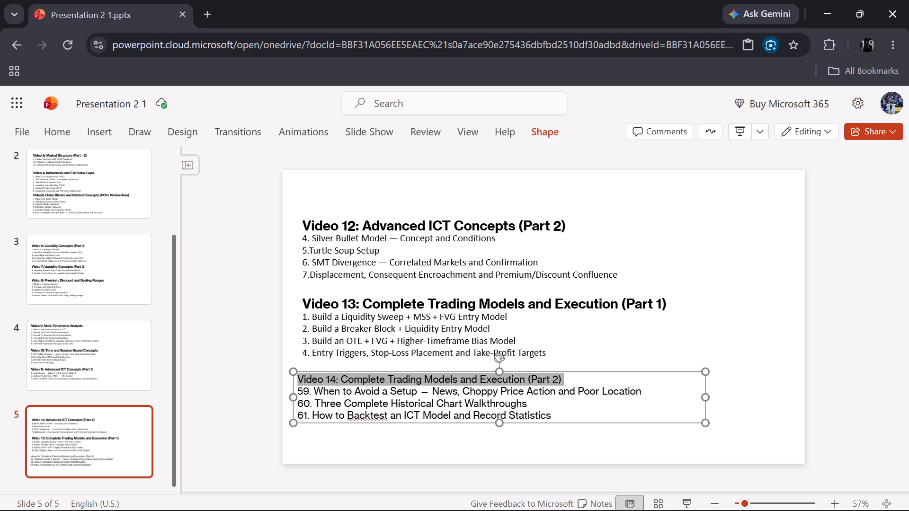
left_click_drag(298, 375, 294, 376)
left_click(392, 347)
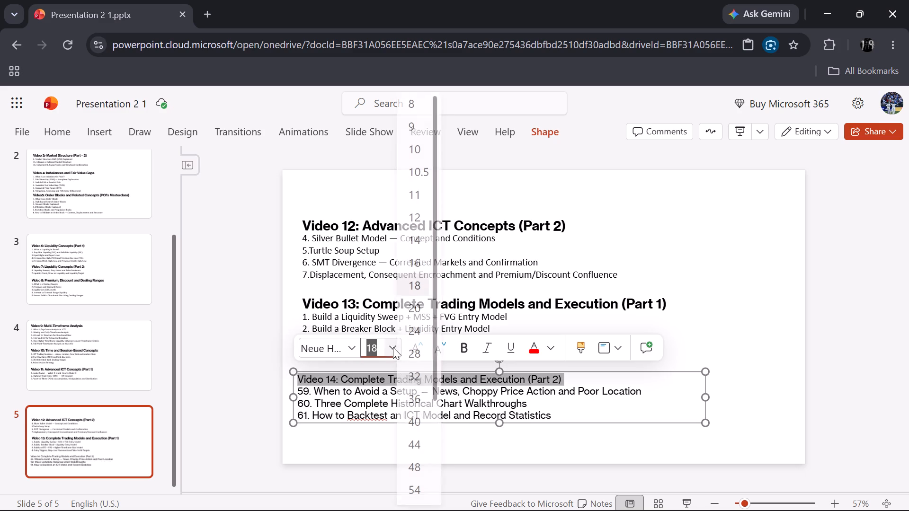
left_click(420, 324)
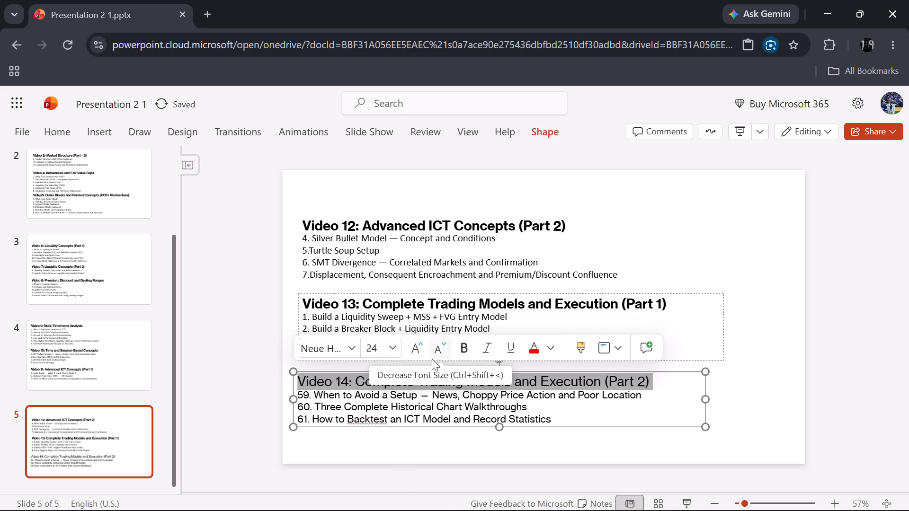
left_click(460, 344)
left_click(519, 468)
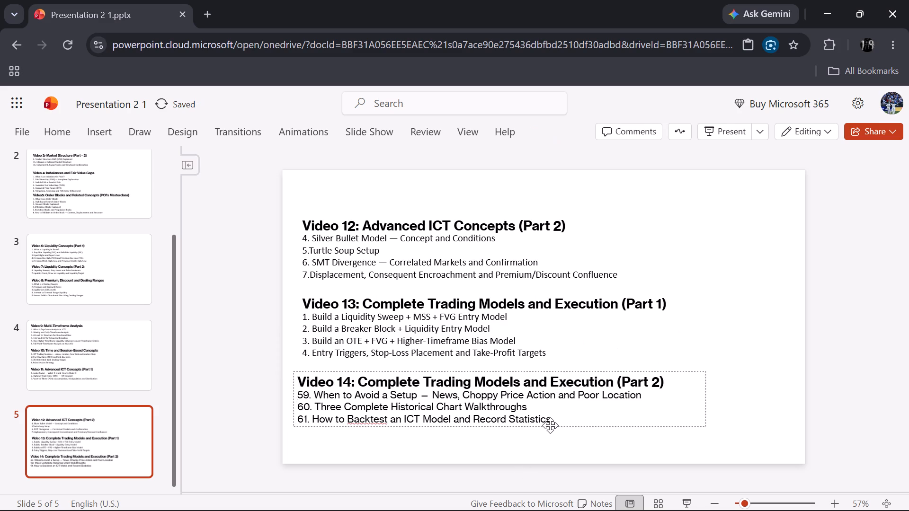
Change the font of the three topic lines under the Video 14 heading to Calibri.
left_click_drag(555, 422, 295, 400)
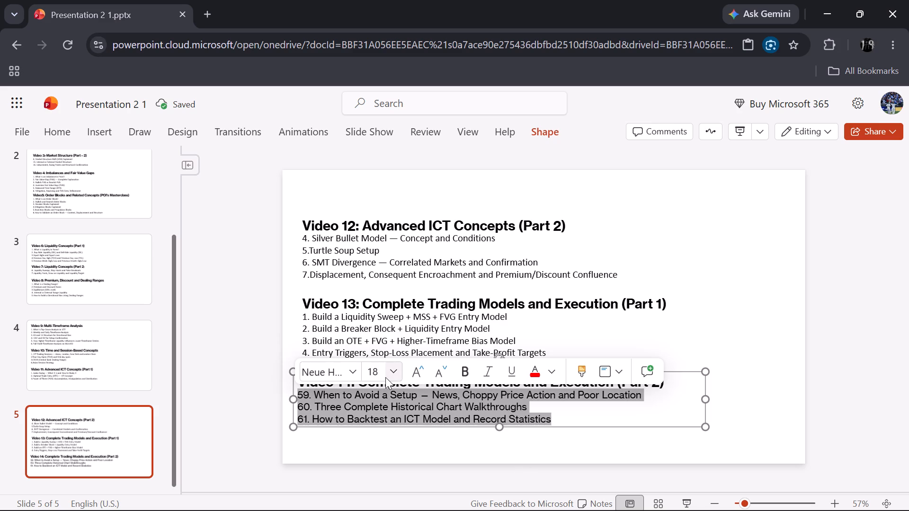
left_click(354, 372)
left_click(410, 459)
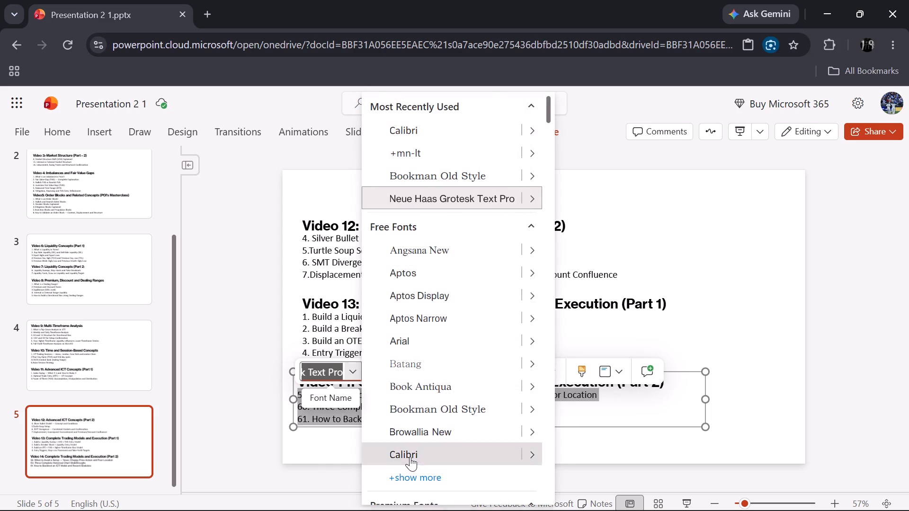
left_click(326, 461)
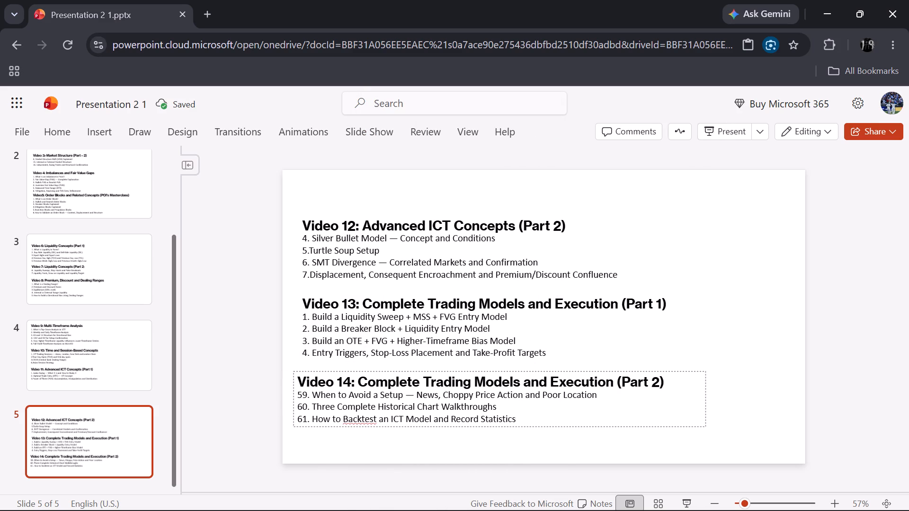
Renumber the three Video 14 topics from 59, 60 and 61 to 5, 6 and 7.
left_click(306, 394)
key("BackSpace")
key("BackSpace")
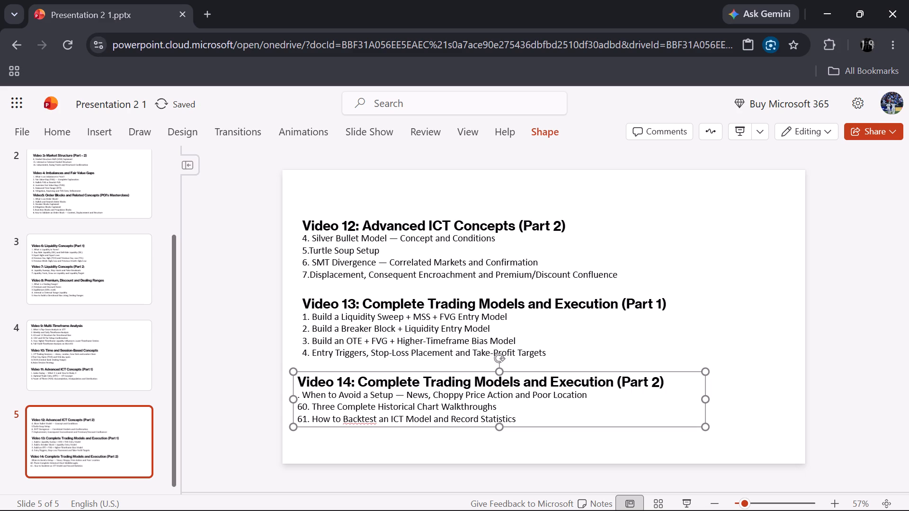
key("5")
key("Down")
key("Right")
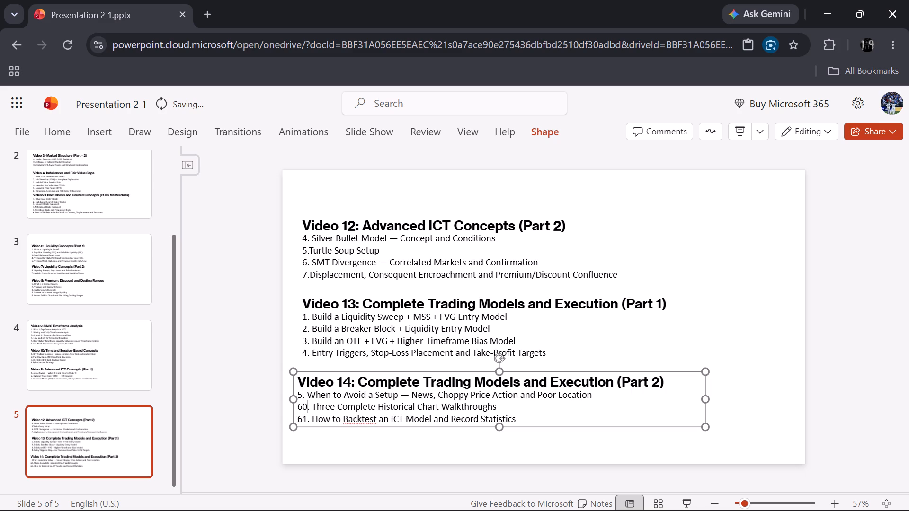
key("BackSpace")
key("Down")
key("Right")
key("BackSpace")
key("BackSpace")
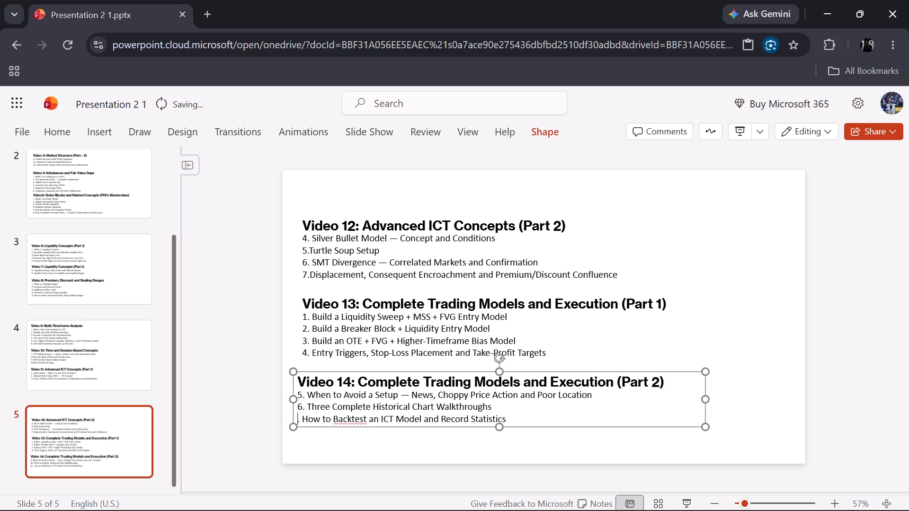
key("7")
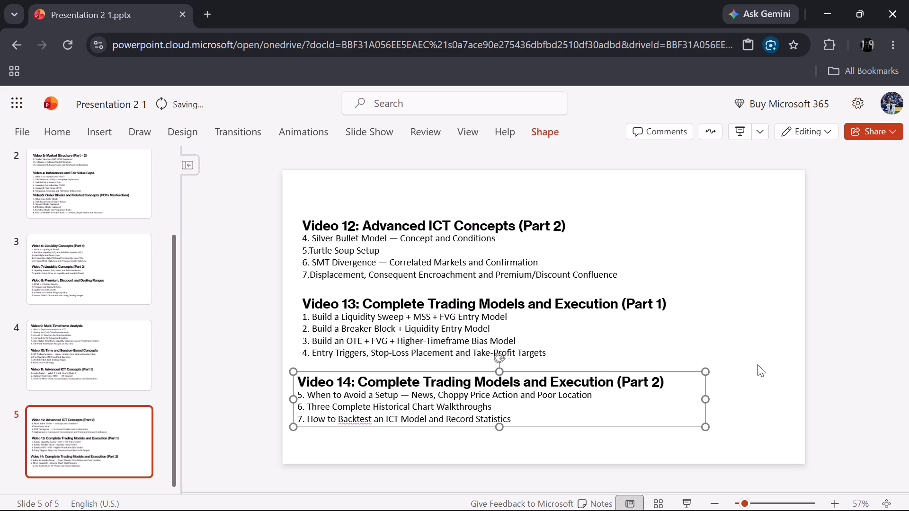
left_click(757, 364)
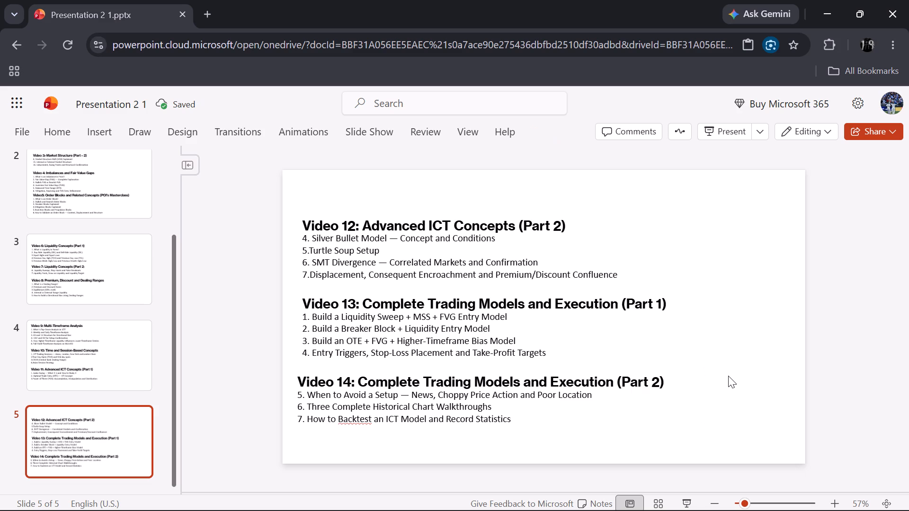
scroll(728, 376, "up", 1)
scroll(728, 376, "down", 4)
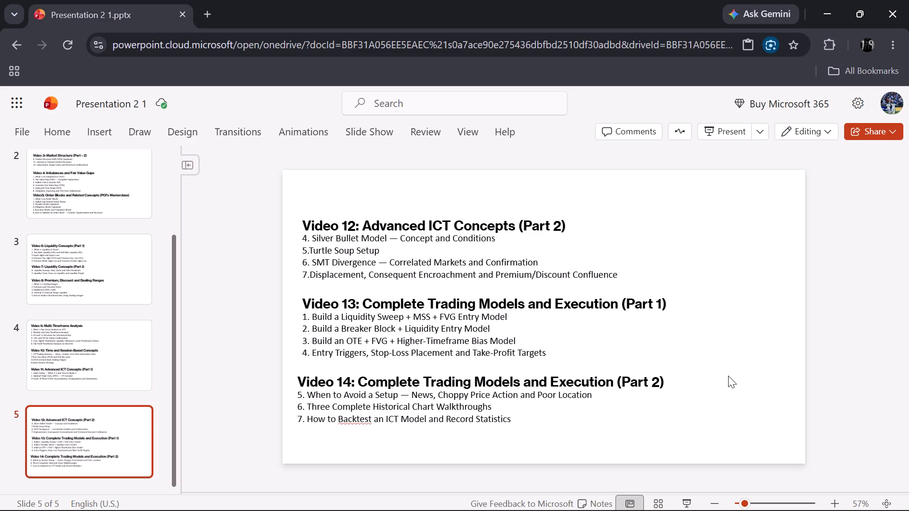
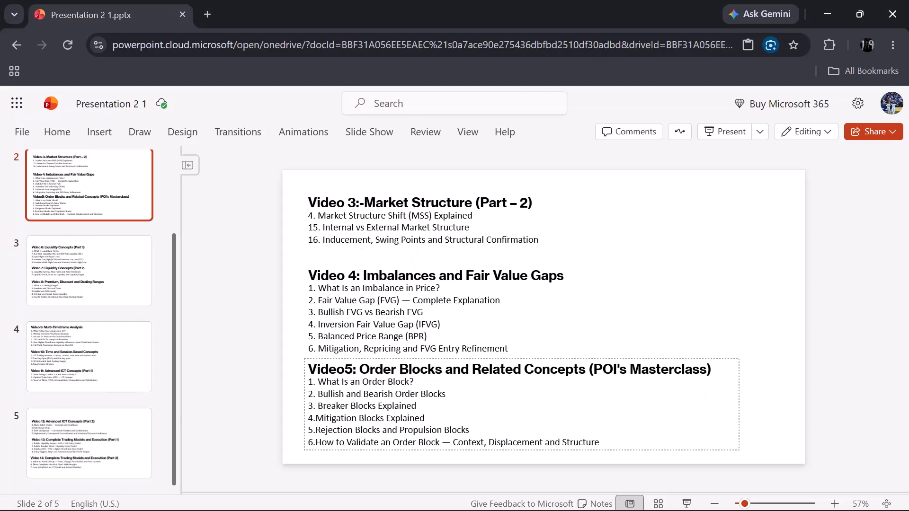
Add topic line "17.ITH , ITL and STH , STL" at the end of the Video 3 list on slide 2.
scroll(695, 381, "up", 3)
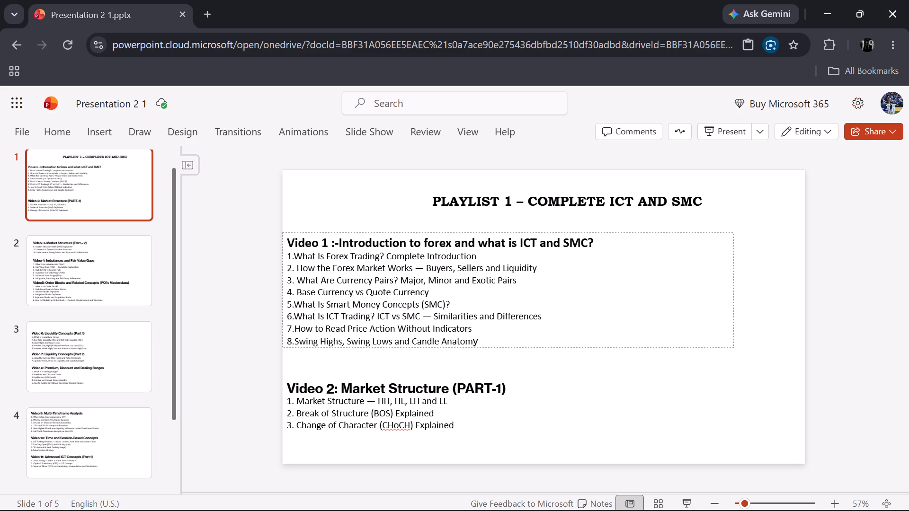
scroll(406, 253, "down", 1)
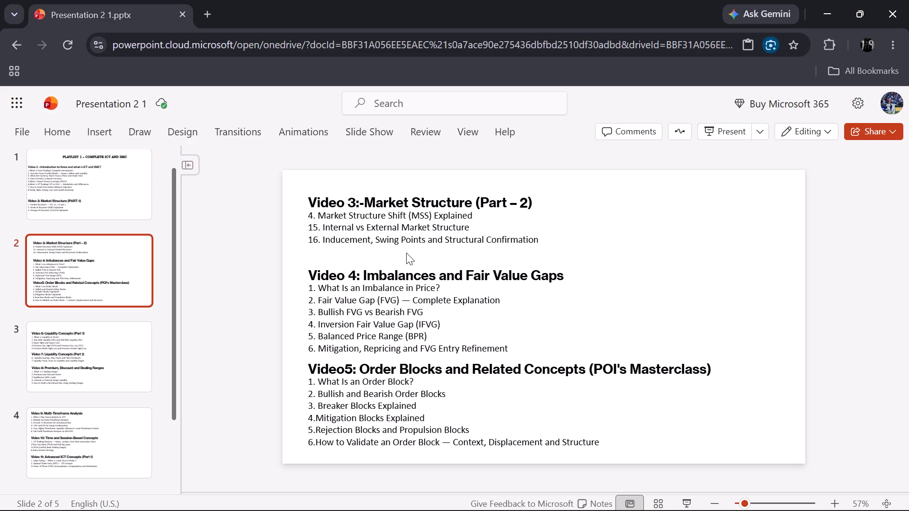
left_click(537, 238)
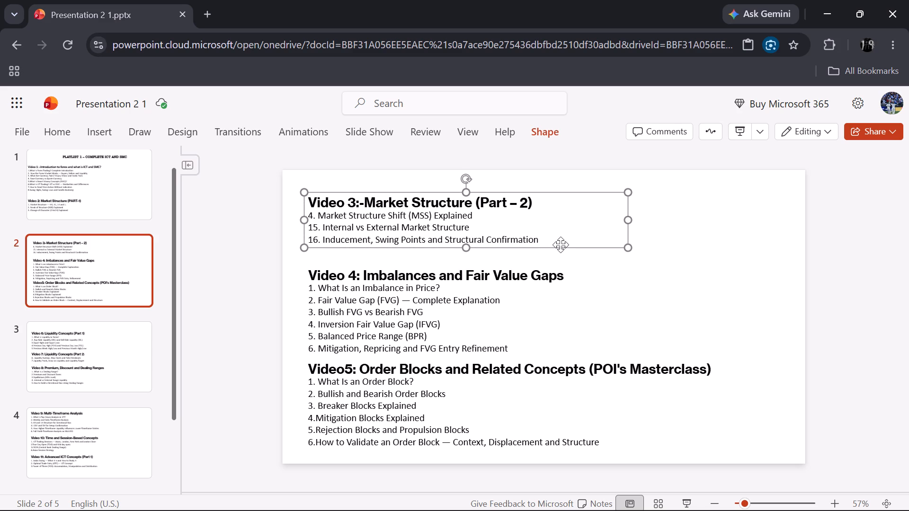
scroll(553, 243, "up", 1)
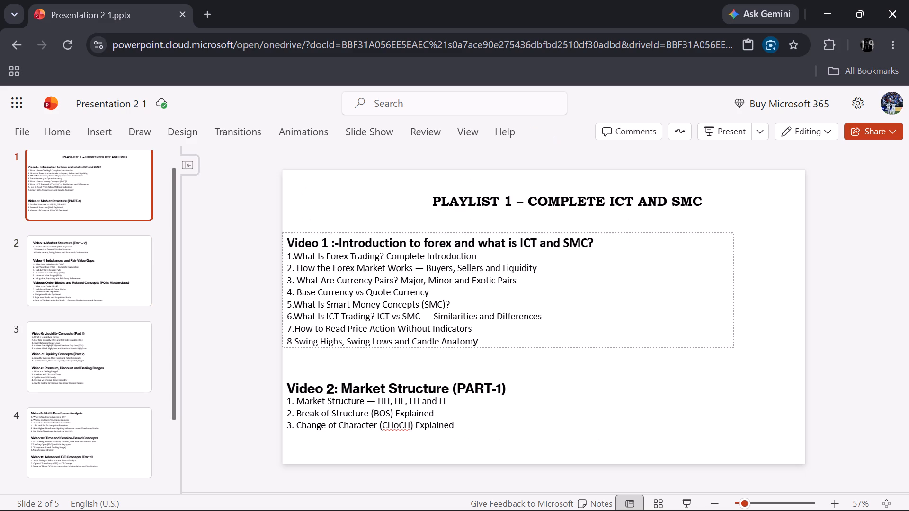
scroll(552, 243, "down", 1)
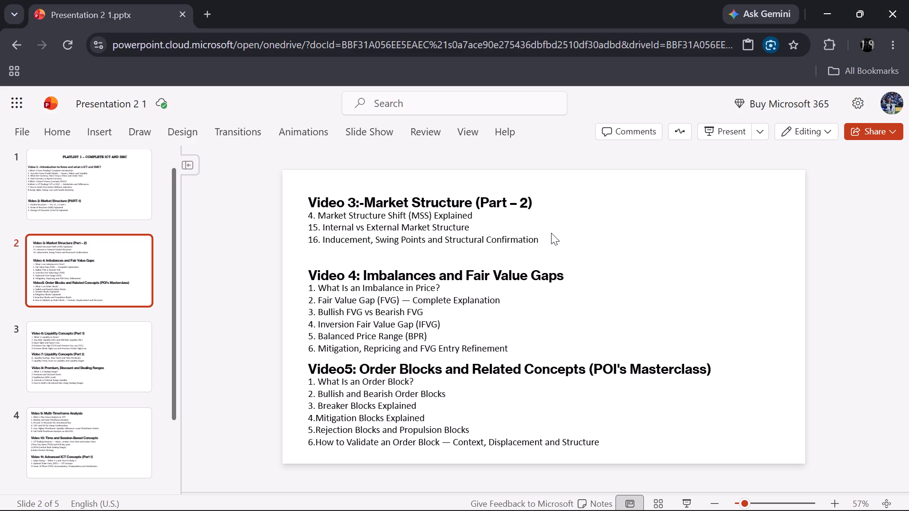
left_click(539, 238)
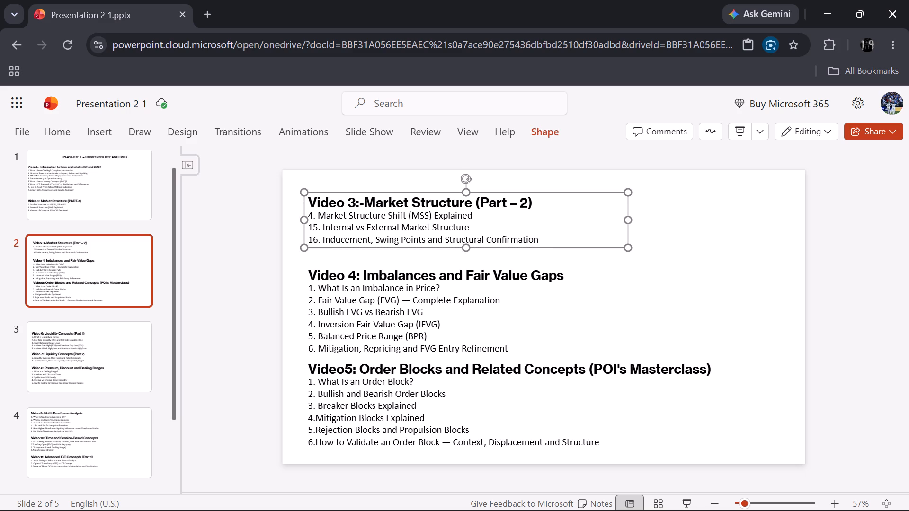
key("Return")
type("17")
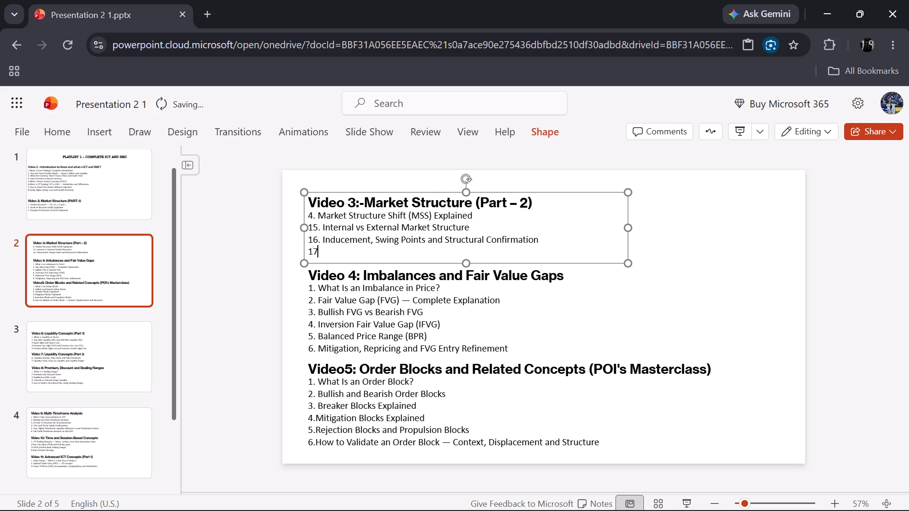
key("shift+greater")
key("BackSpace")
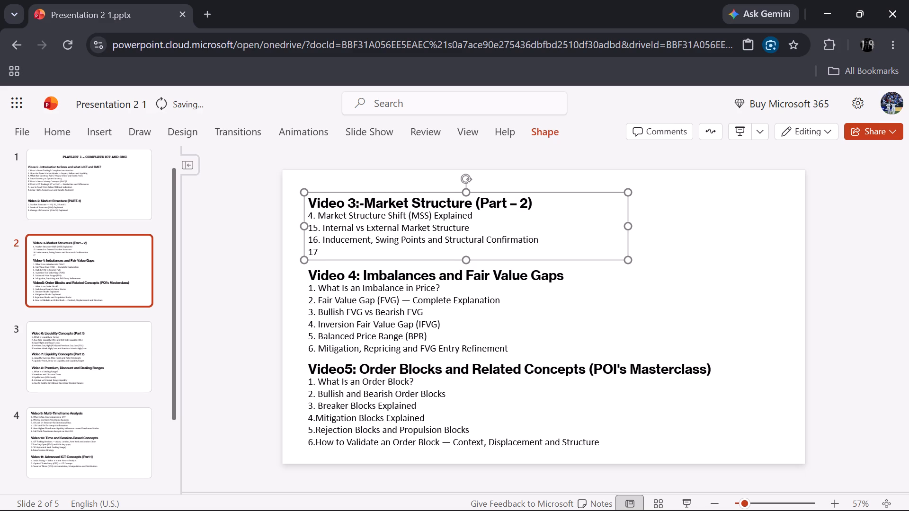
type(".")
key("space")
key("Insert")
key("BackSpace")
key("shift+i")
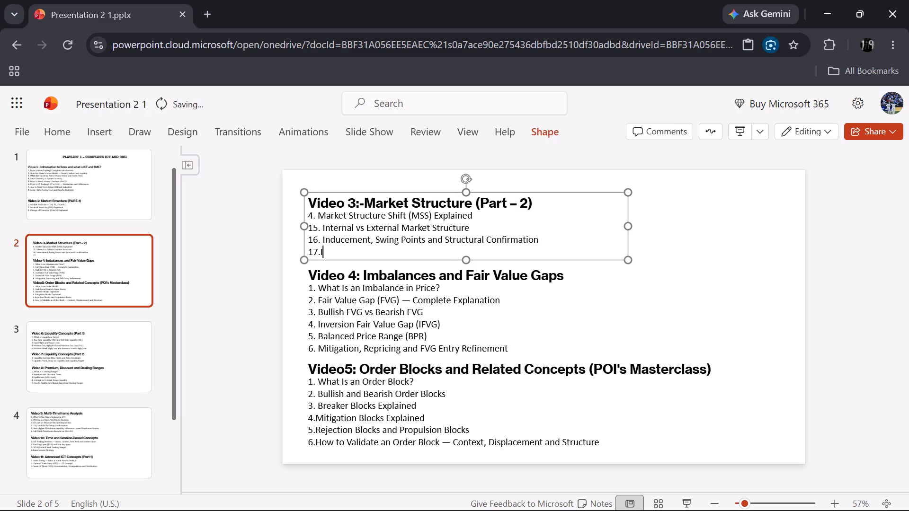
type("TH")
key("space")
type(", I")
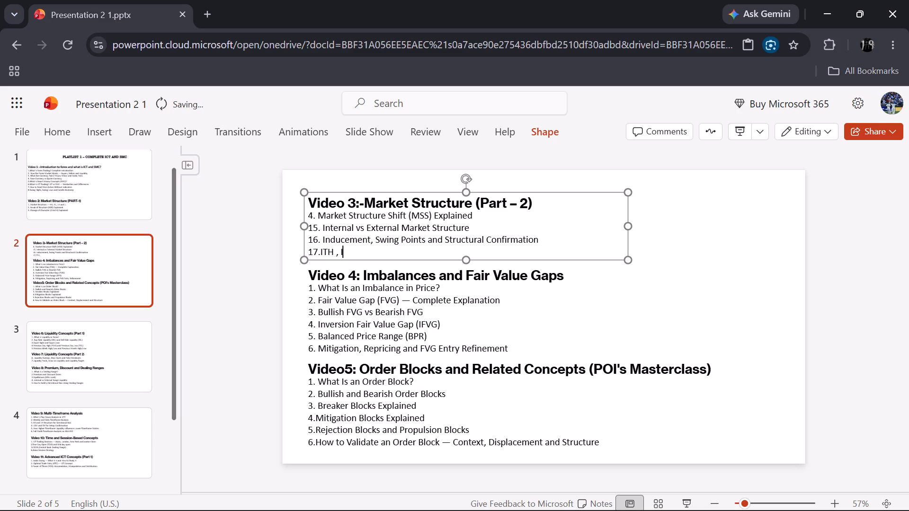
key("shift+t")
type("L")
key("space")
type("and")
key("space")
type("STH")
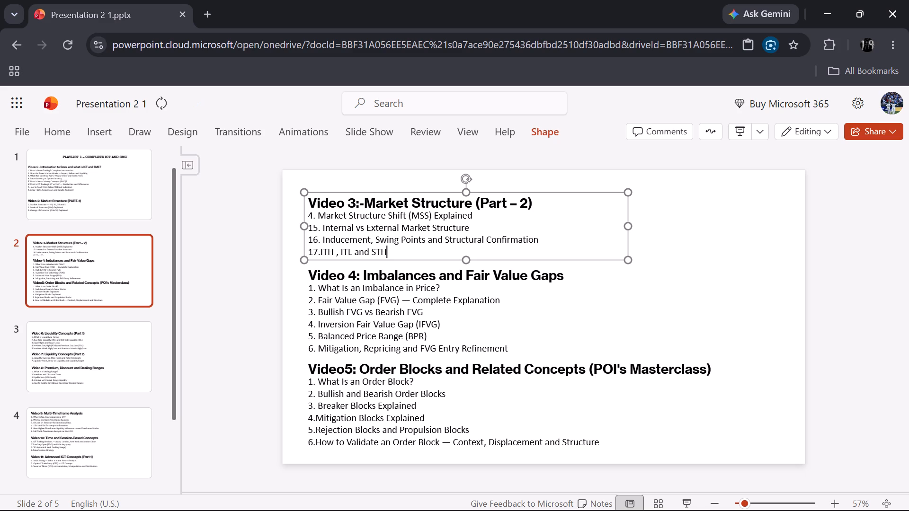
key("space")
type(",")
key("space")
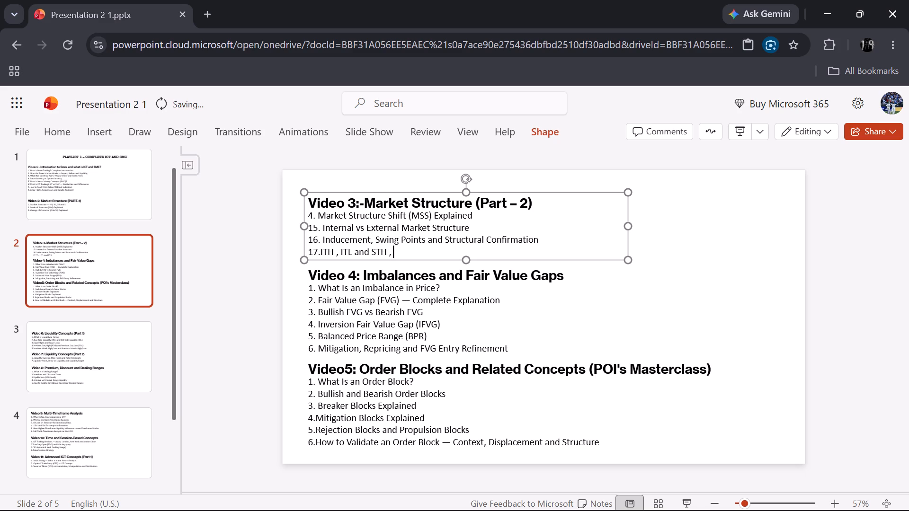
type("STL")
Append "(If possible)" to the end of the topic 17 line under Video 3.
key("space")
type("()")
key("shift+Left")
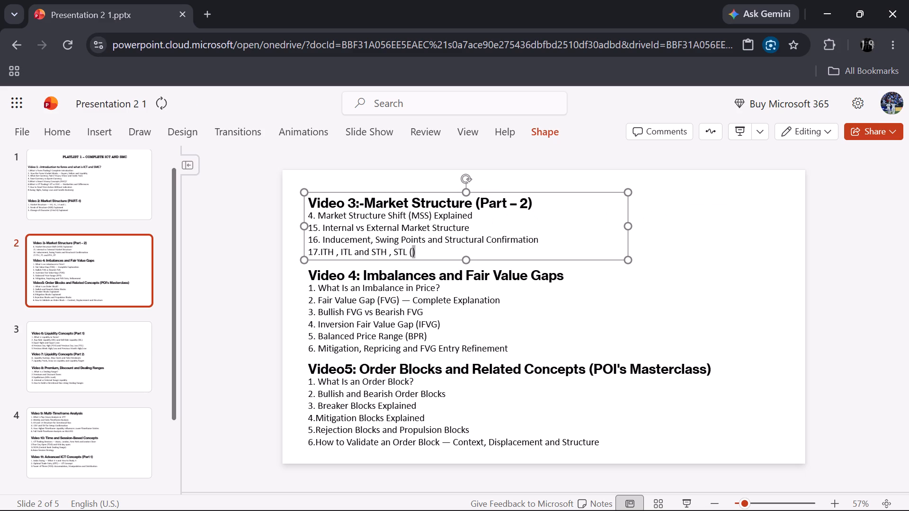
type("If")
key("space")
type("possible")
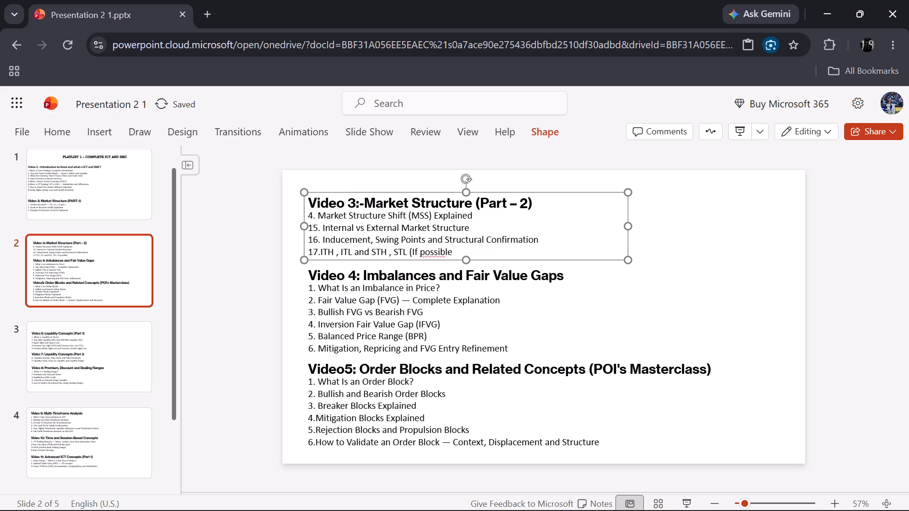
key("ctrl+0")
left_click(470, 248)
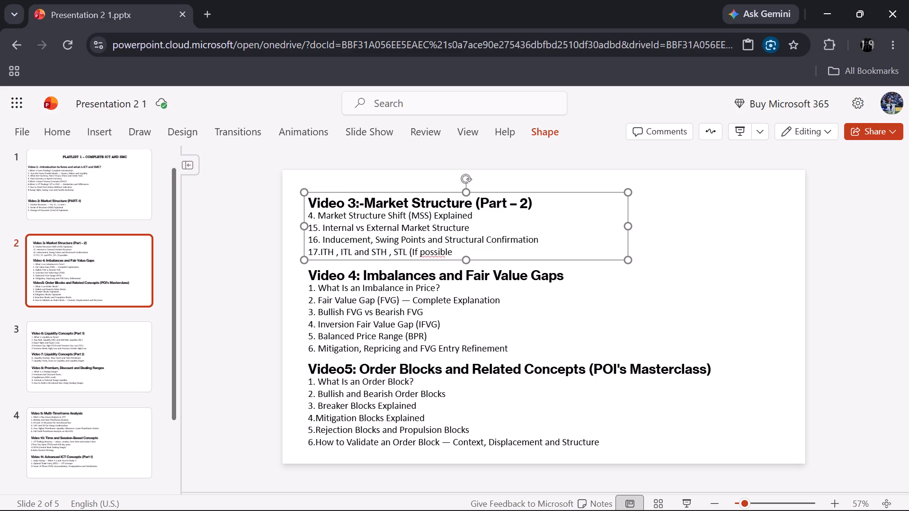
left_click(675, 247)
left_click(472, 253)
key("shift+parenright")
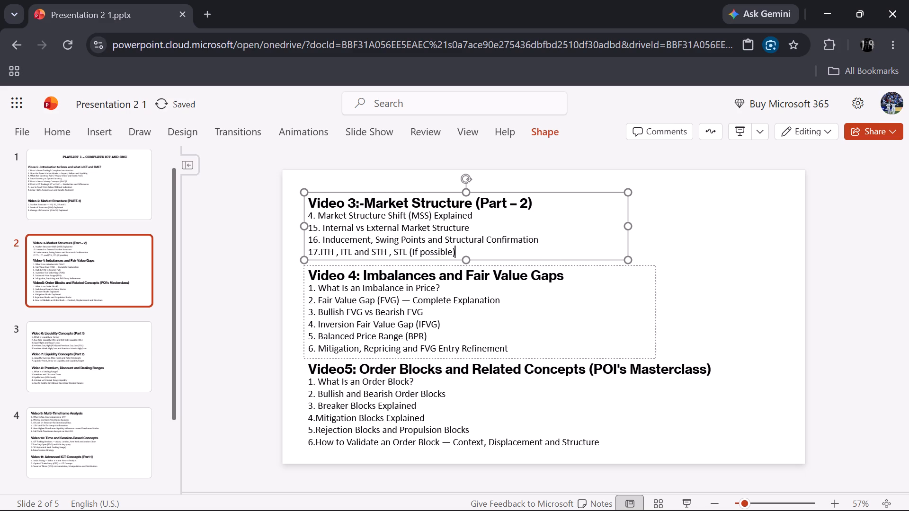
left_click(602, 293)
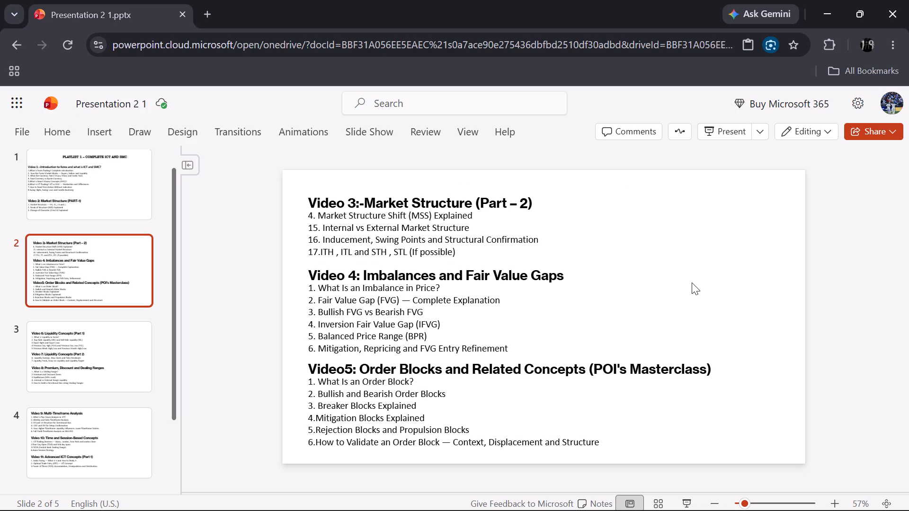
Replace "Propulsion" with "Suspension" in topic 5 under the Video 5 heading.
scroll(692, 282, "down", 1)
scroll(692, 283, "up", 1)
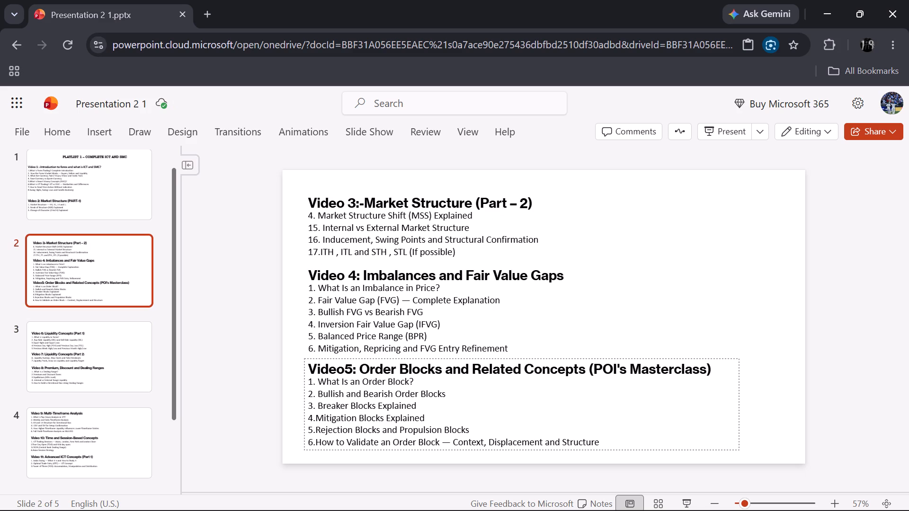
left_click(441, 431)
key("BackSpace")
key("BackSpace")
key("BackSpace")
key("BackSpace")
key("BackSpace")
key("BackSpace")
key("BackSpace")
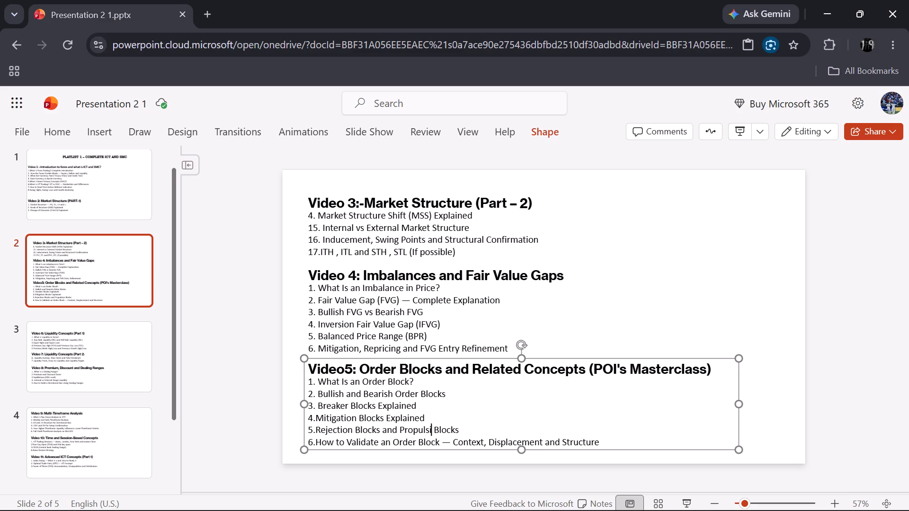
key("BackSpace")
key("BackSpace")
key("BackSpace")
type("Sus")
type("pension")
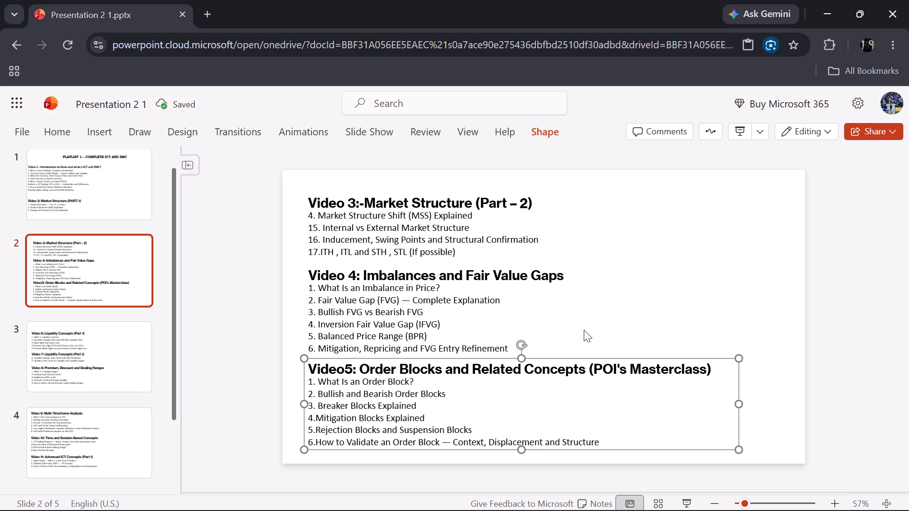
left_click(608, 325)
Add topic line "8. Low resistance and High Resistance Liquidity" at the end of the Video 7 list on slide 3.
scroll(531, 389, "down", 1)
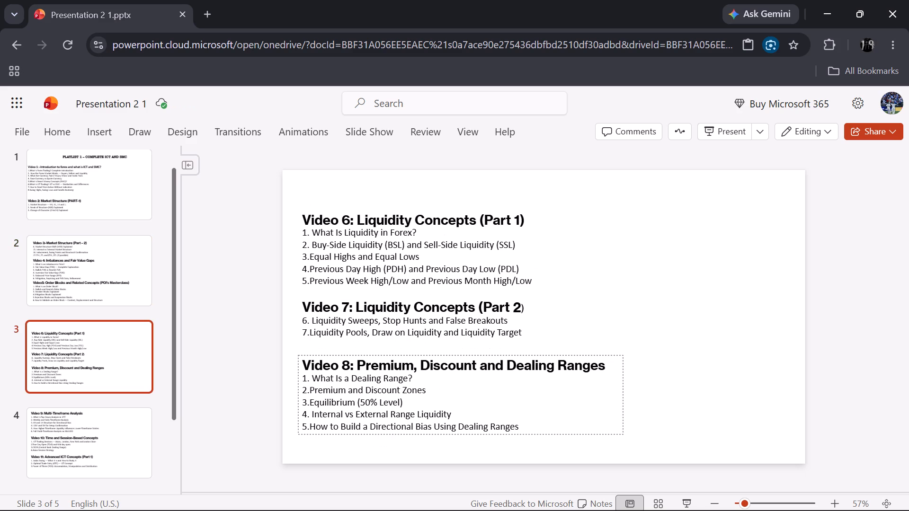
left_click(536, 334)
left_click(524, 332)
key("Return")
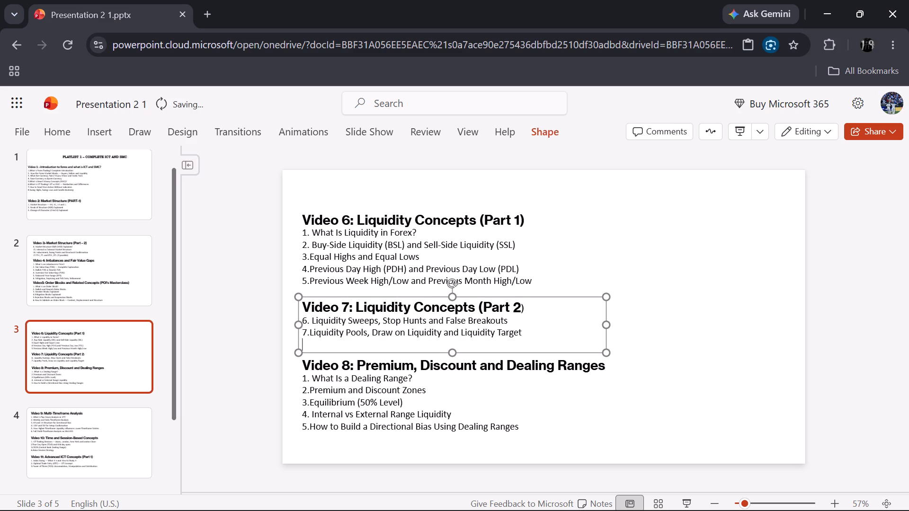
key("shift+asterisk")
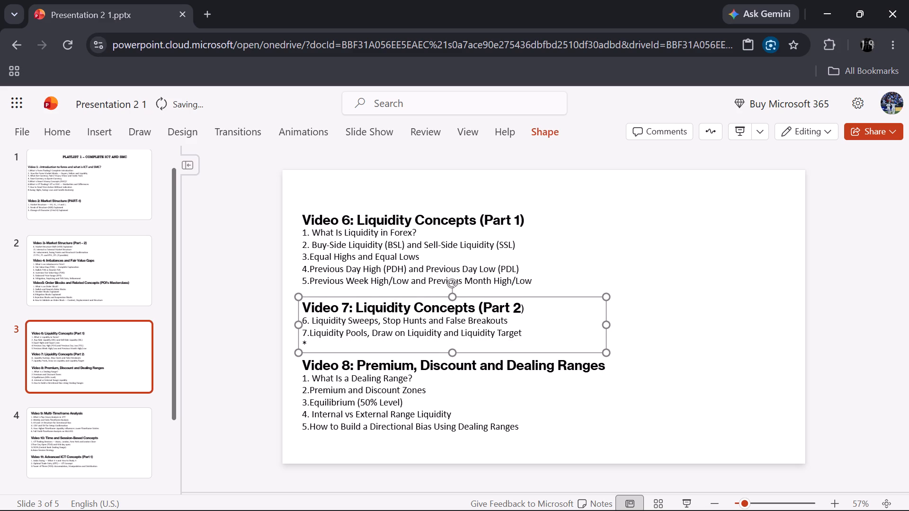
key("i")
key("BackSpace")
key("BackSpace")
key("8")
type(".")
key("space")
type("Low resistance and")
key("space")
type("High")
key("space")
type("Resu")
key("BackSpace")
key("s")
key("BackSpace")
type("ui")
key("BackSpace")
key("BackSpace")
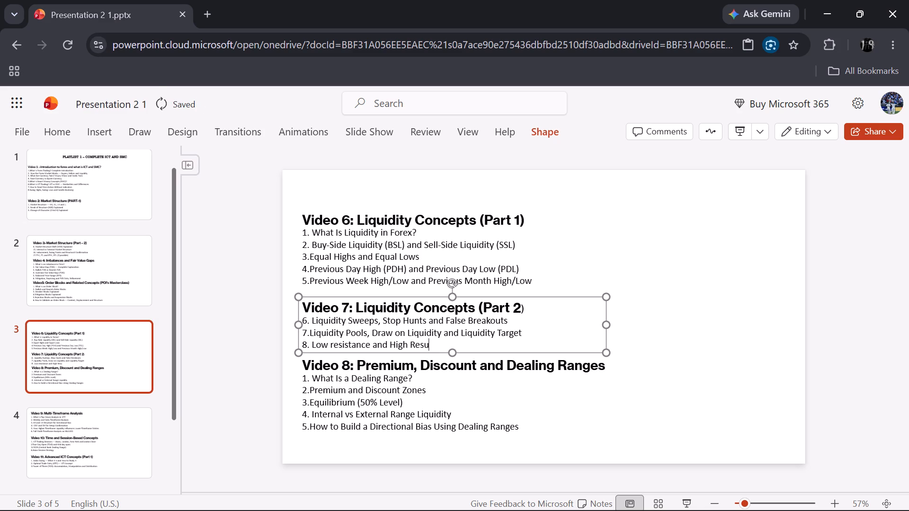
key("s")
key("BackSpace")
type("istance")
key("space")
type("Liqui")
type("dity")
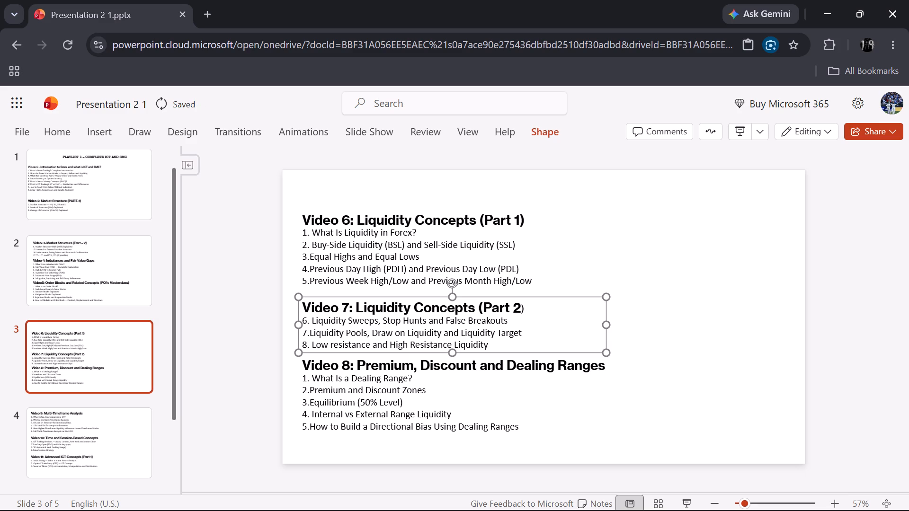
Capitalise "resistance" as "Resistance" after "Low" in topic 8 under the Video 7 heading.
left_click(336, 344)
key("Left")
key("BackSpace")
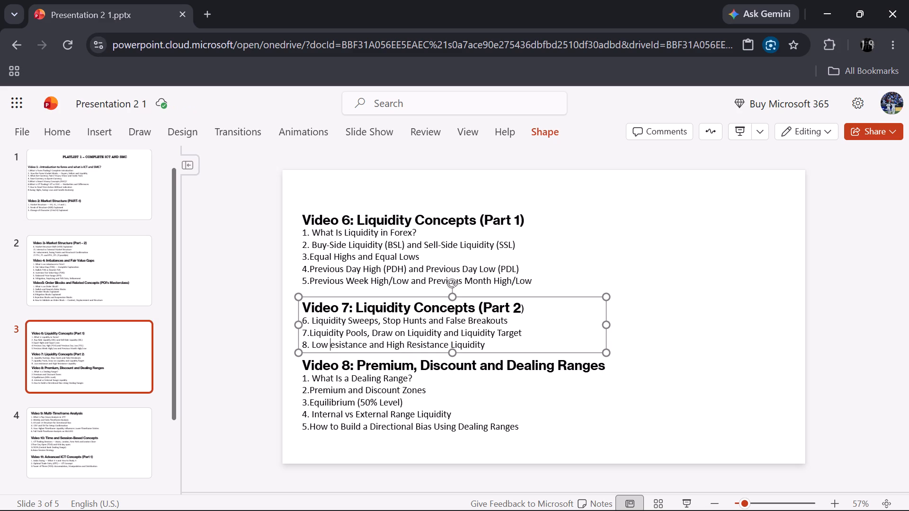
key("shift+r")
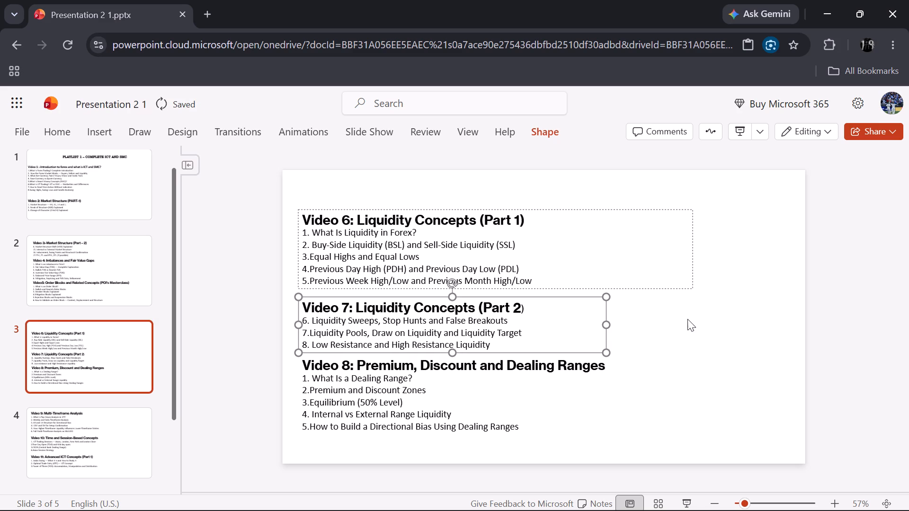
left_click(687, 319)
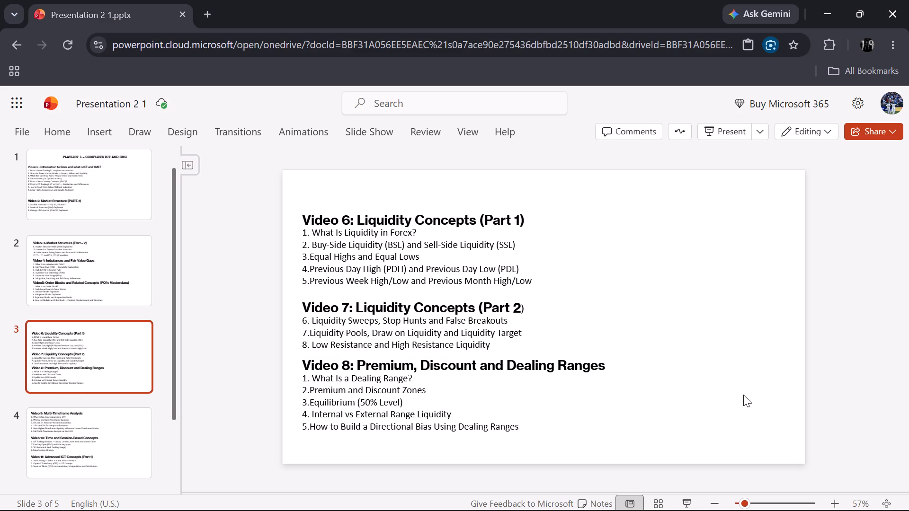
On slide 5, move the Video 12, 13 and 14 text blocks up, spacing them out and aligning Video 14's left edge with the others.
scroll(743, 395, "down", 1)
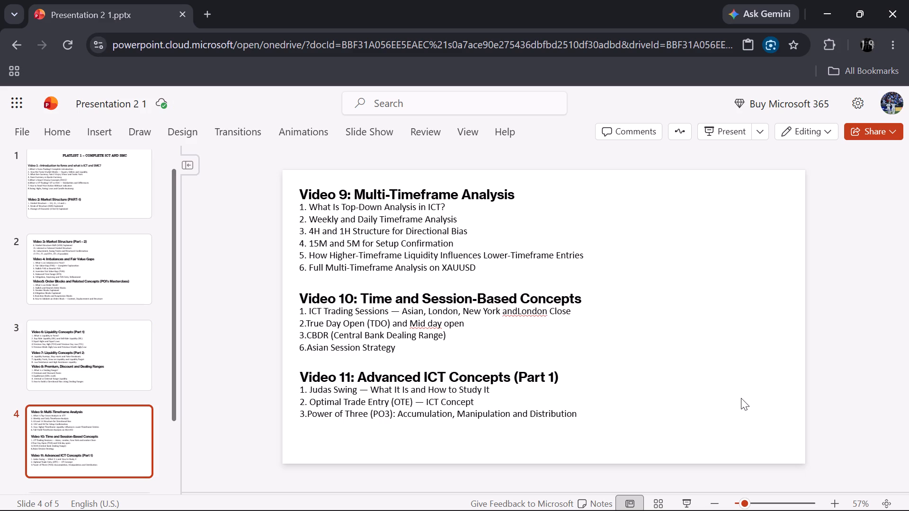
scroll(741, 398, "down", 1)
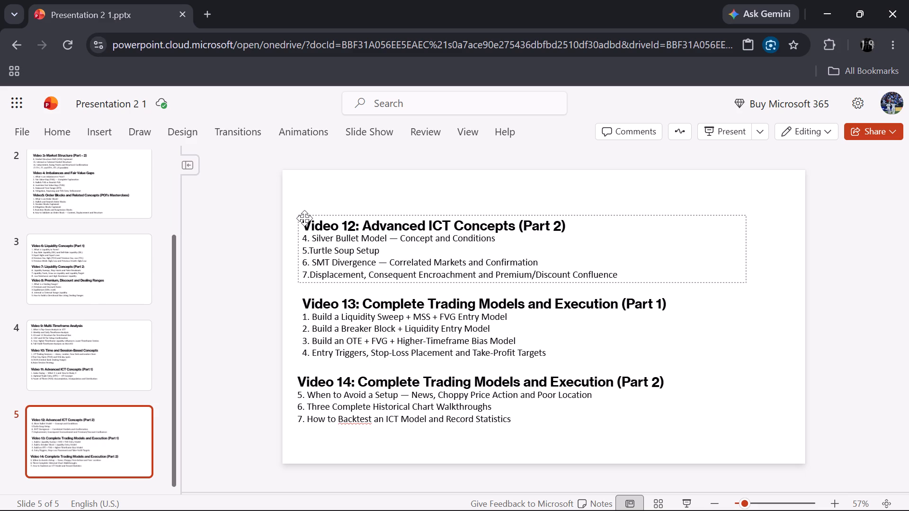
left_click_drag(303, 218, 303, 197)
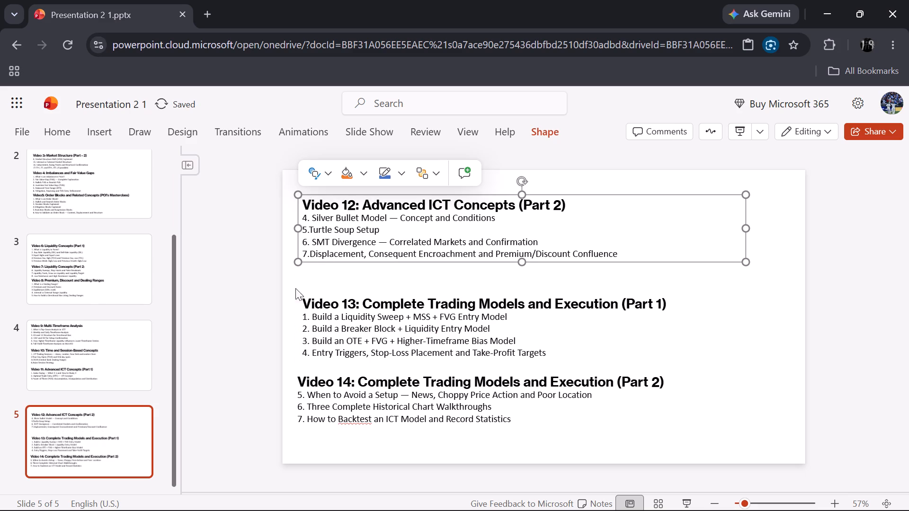
left_click(271, 289)
left_click_drag(306, 293, 308, 285)
left_click(259, 306)
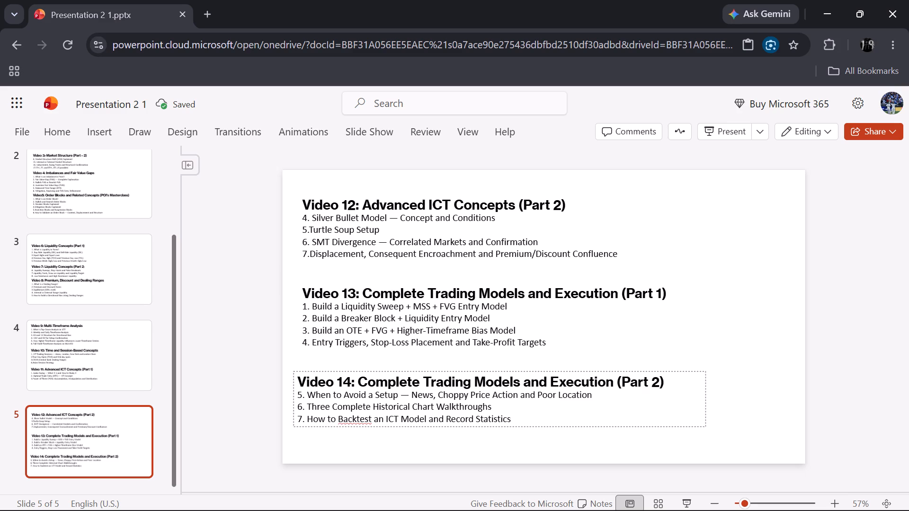
left_click_drag(315, 373, 326, 369)
left_click_drag(326, 369, 320, 367)
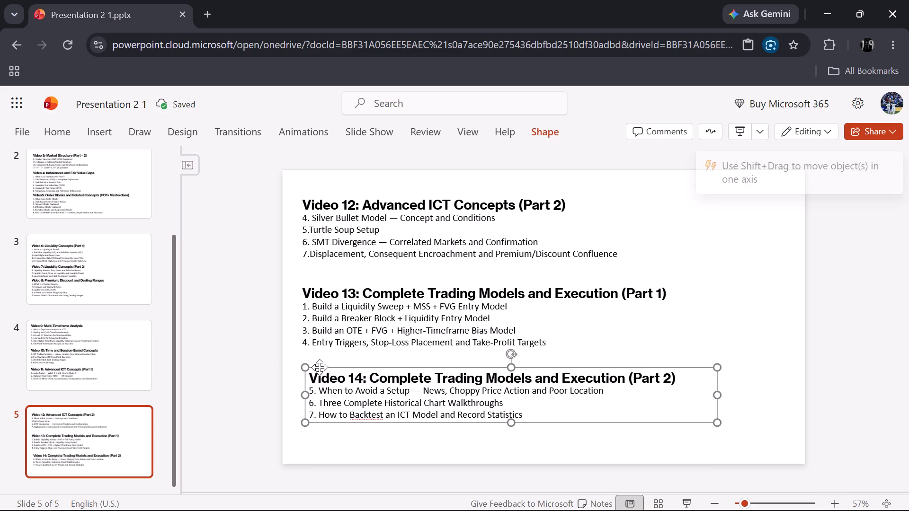
left_click_drag(320, 367, 316, 367)
left_click(259, 371)
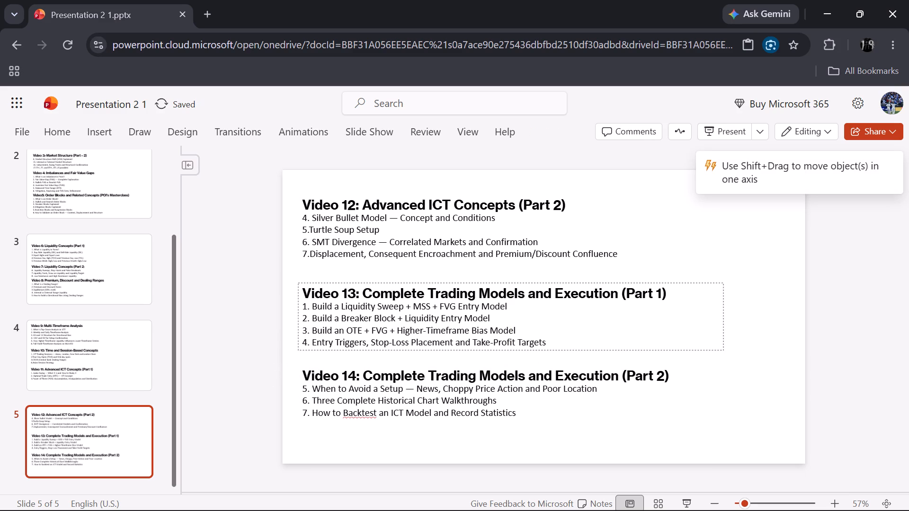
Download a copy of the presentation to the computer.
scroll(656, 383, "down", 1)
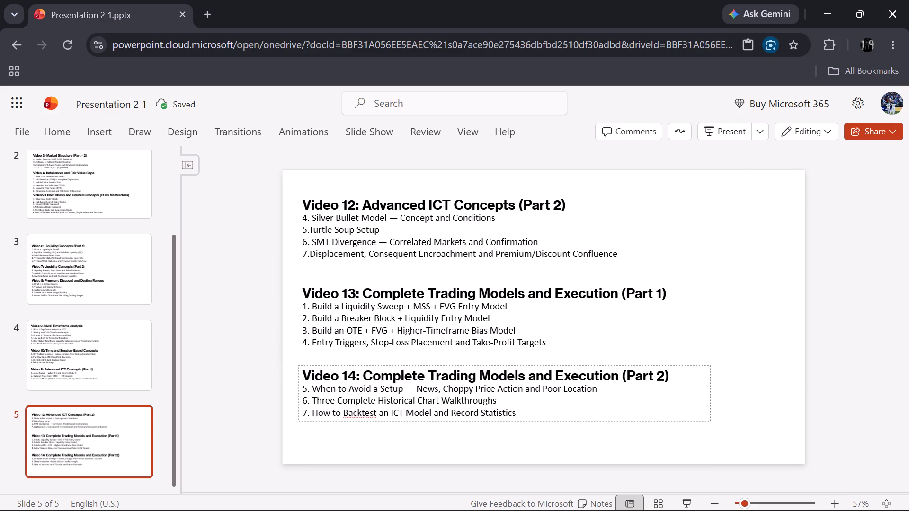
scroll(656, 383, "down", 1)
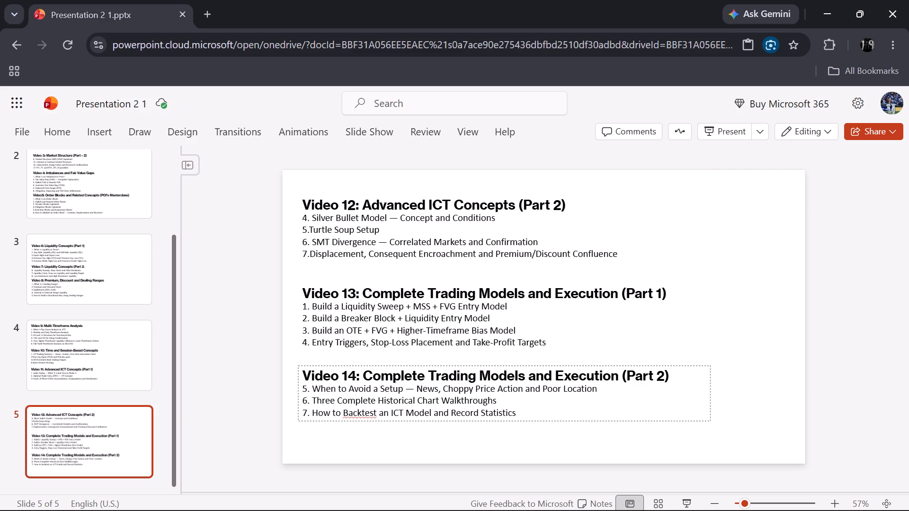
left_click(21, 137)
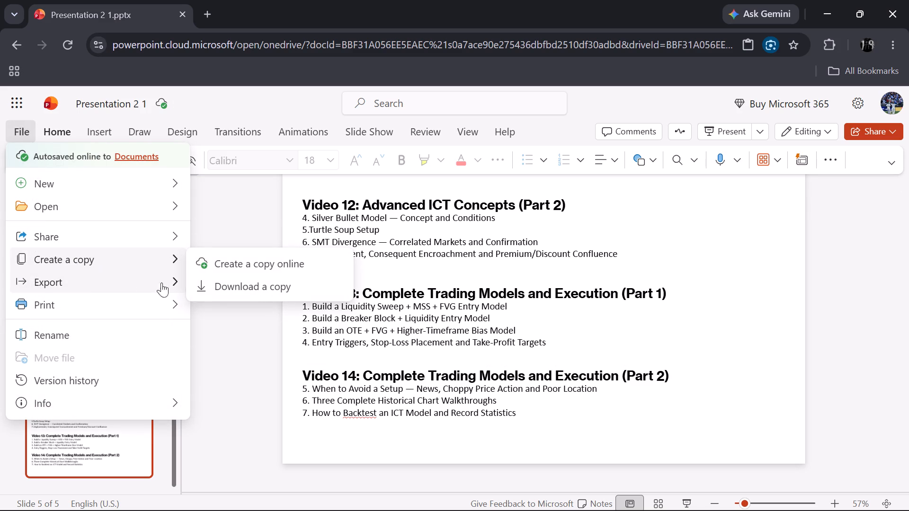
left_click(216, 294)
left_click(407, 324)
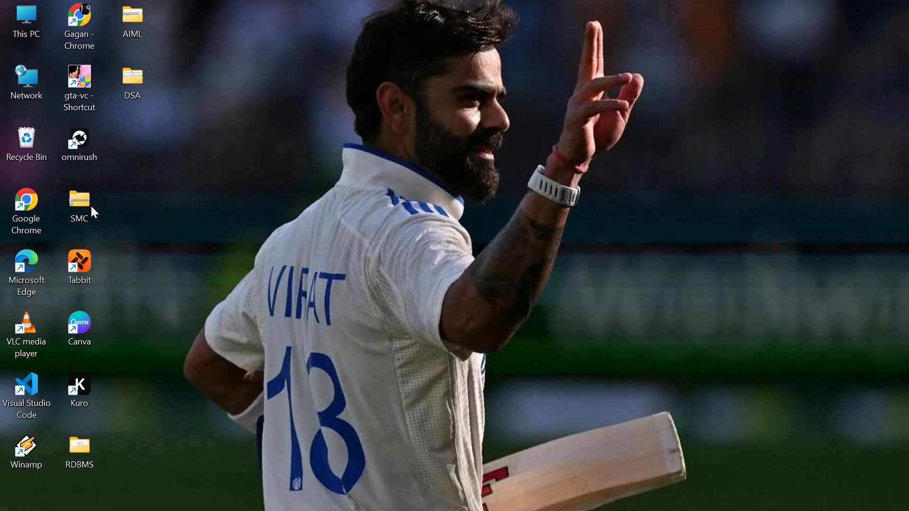
In File Explorer's Downloads folder, rename the Presentation 2 file as YT Playlist Plan.
left_click(445, 498)
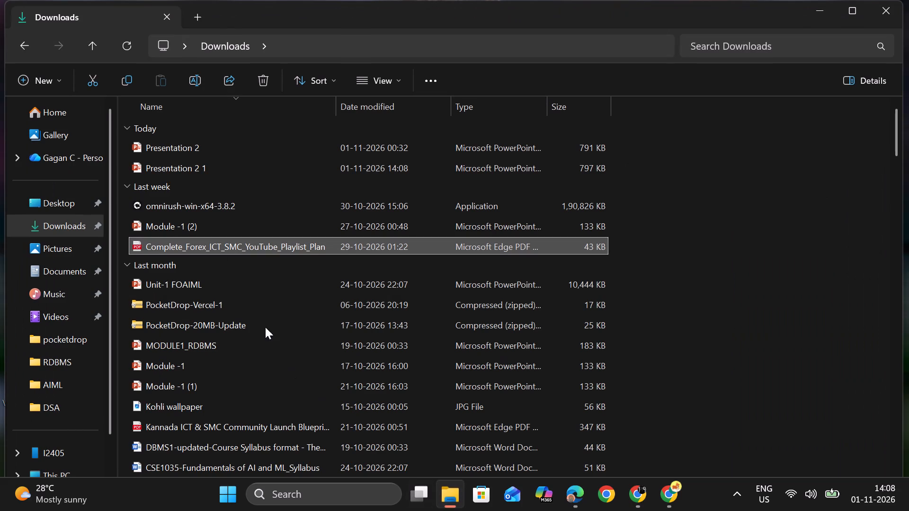
right_click(261, 154)
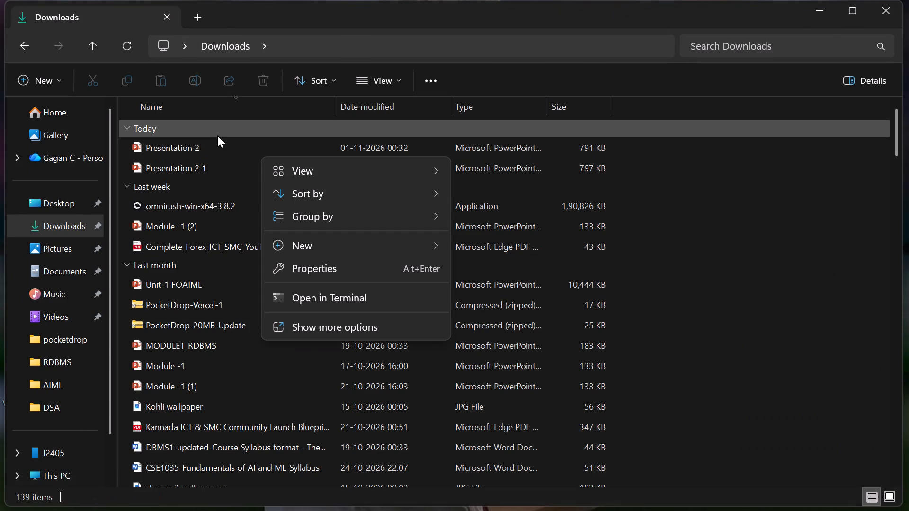
left_click(240, 141)
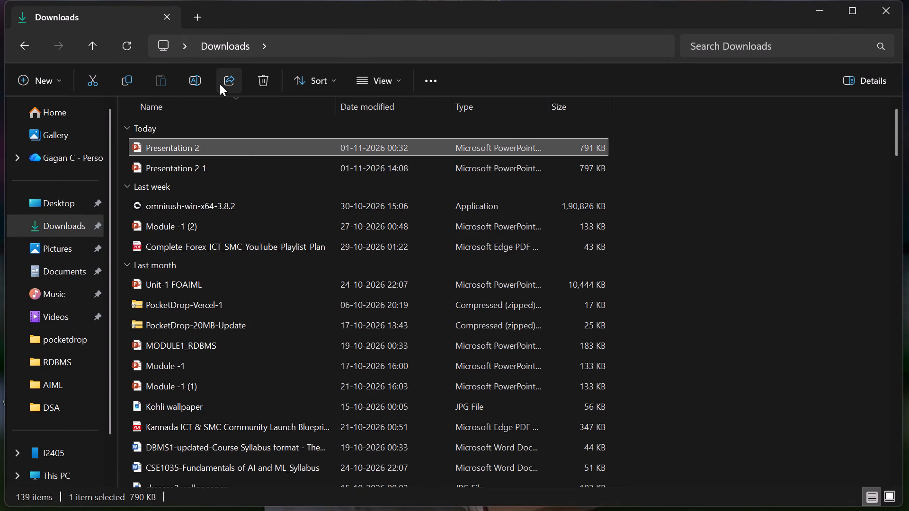
right_click(227, 147)
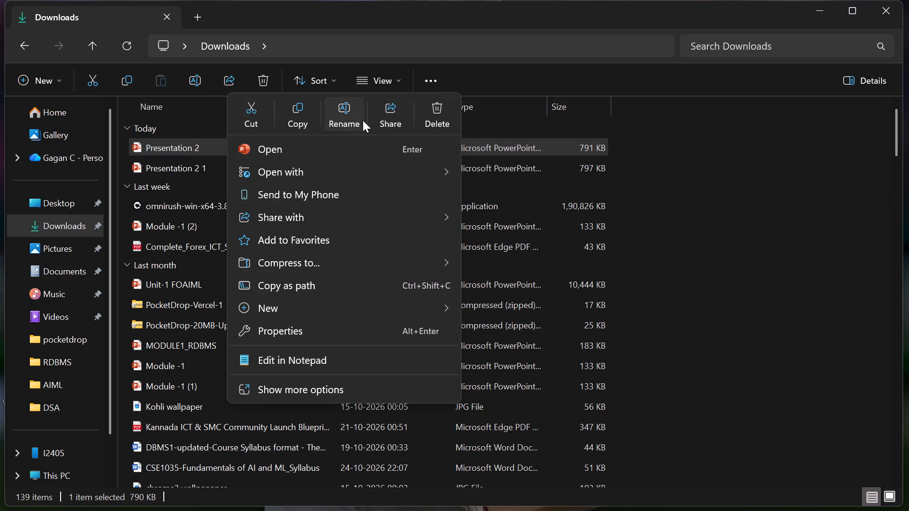
left_click(363, 120)
key("BackSpace")
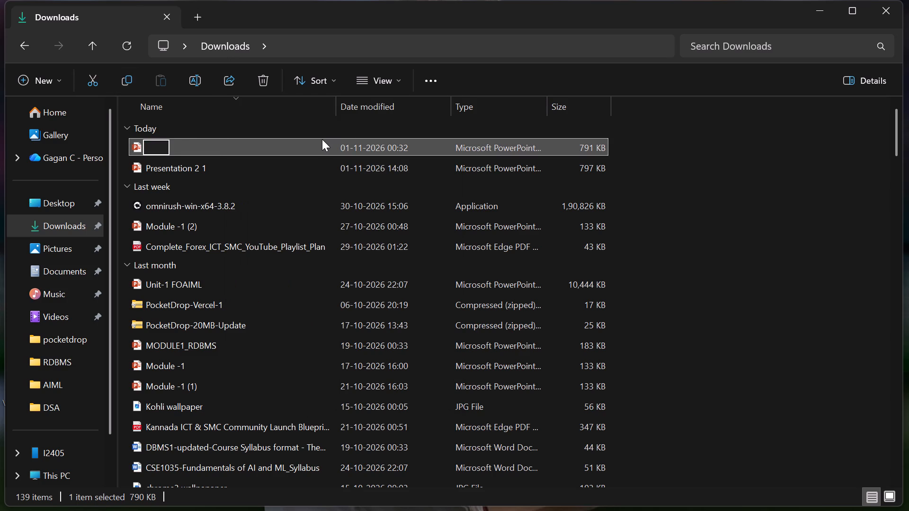
type("Playlist Plkanm")
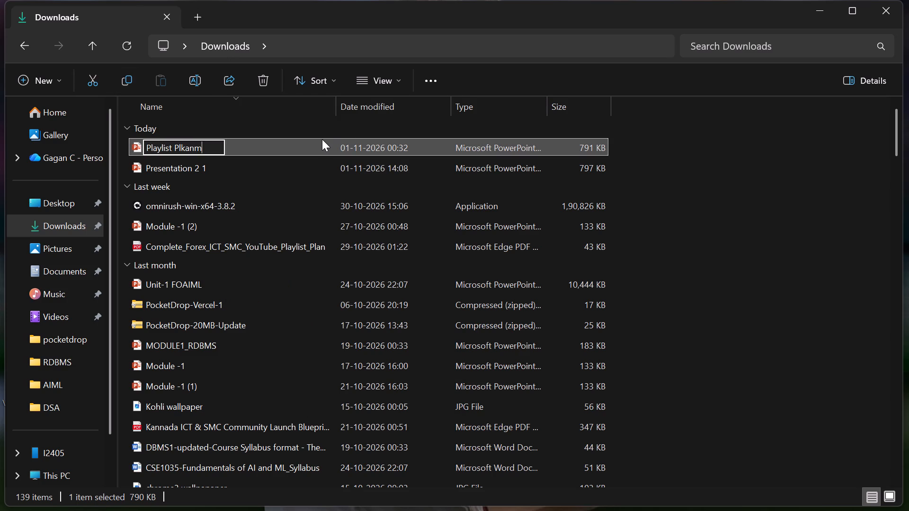
key("BackSpace")
key("BackSpace")
key("BackSpace")
key("a")
key("BackSpace")
key("BackSpace")
key("a")
key("BackSpace")
type("an")
key("Left")
key("Left")
key("Left")
key("Left")
key("Left")
key("Left")
key("Left")
key("Left")
key("Left")
key("Left")
key("Left")
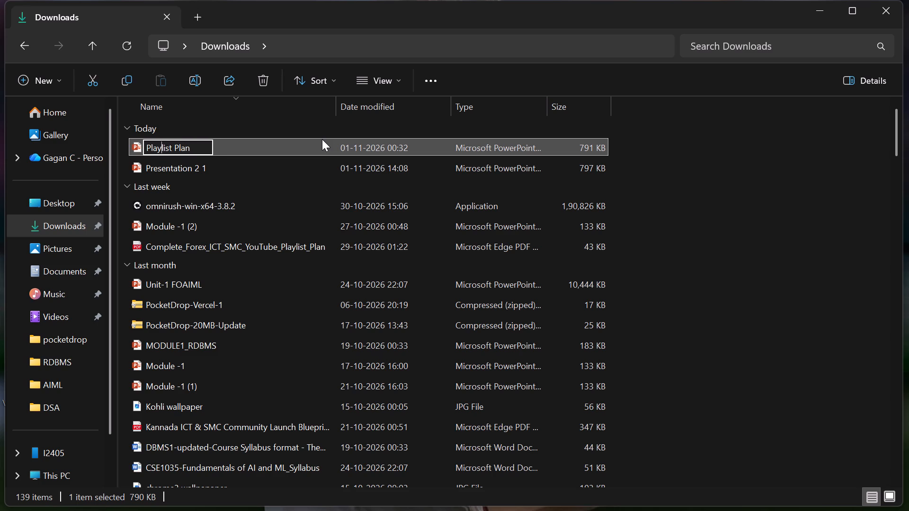
key("Left")
key("Left")
type("YT")
key("space")
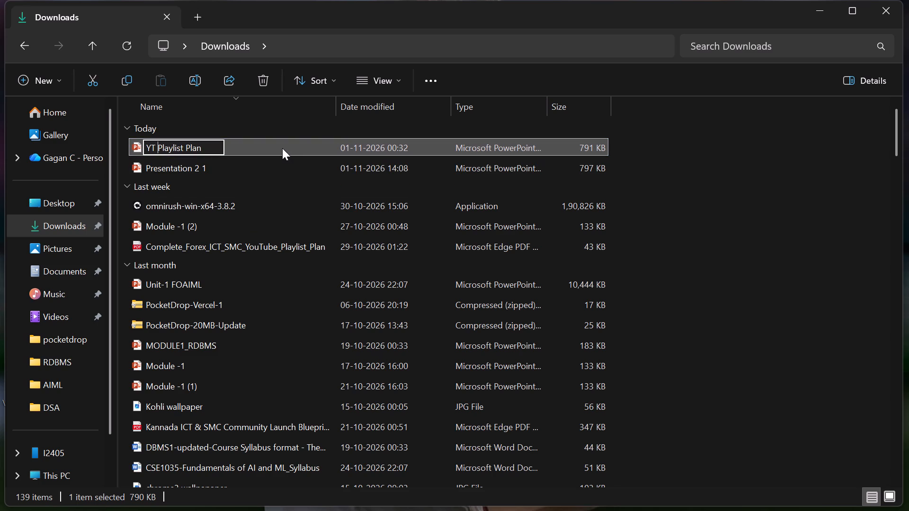
key("Return")
left_click(811, 354)
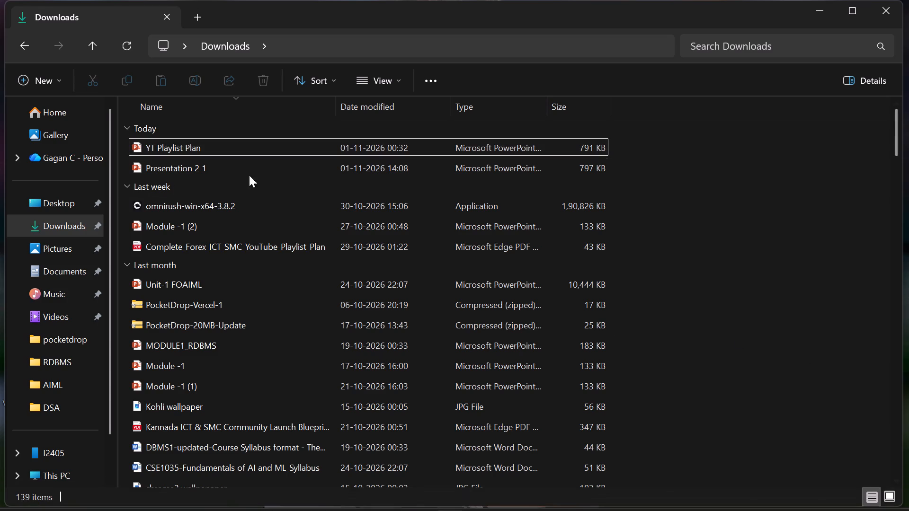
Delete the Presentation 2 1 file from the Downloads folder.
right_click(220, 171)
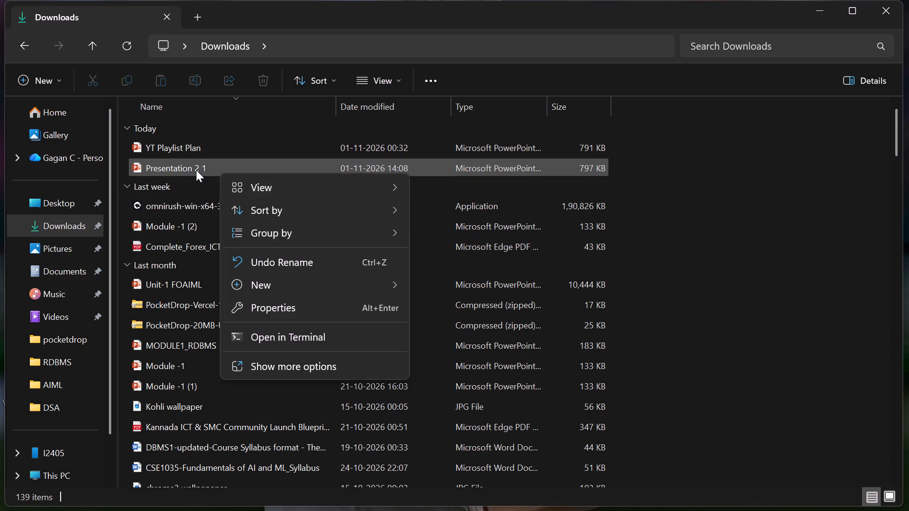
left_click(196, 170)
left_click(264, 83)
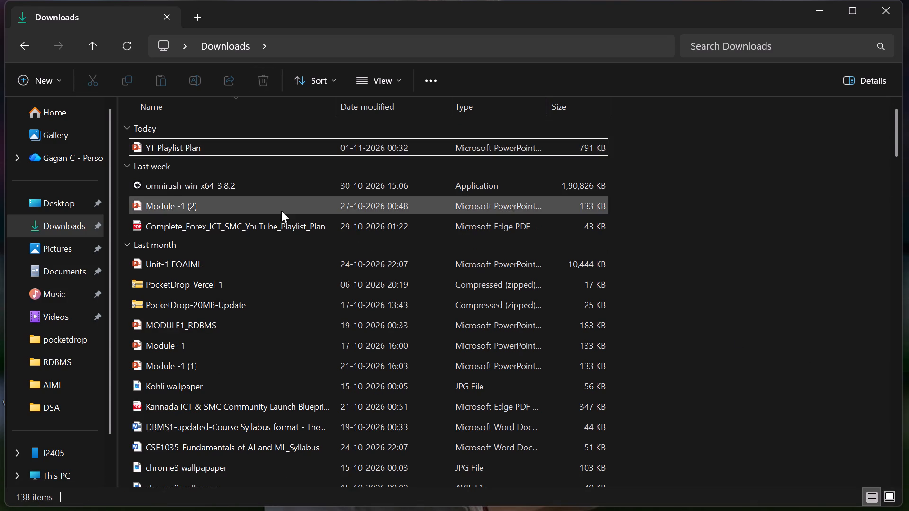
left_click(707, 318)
Open YT Playlist Plan in desktop PowerPoint, dismiss the activation wizard, check its slides and close it.
double_click(258, 152)
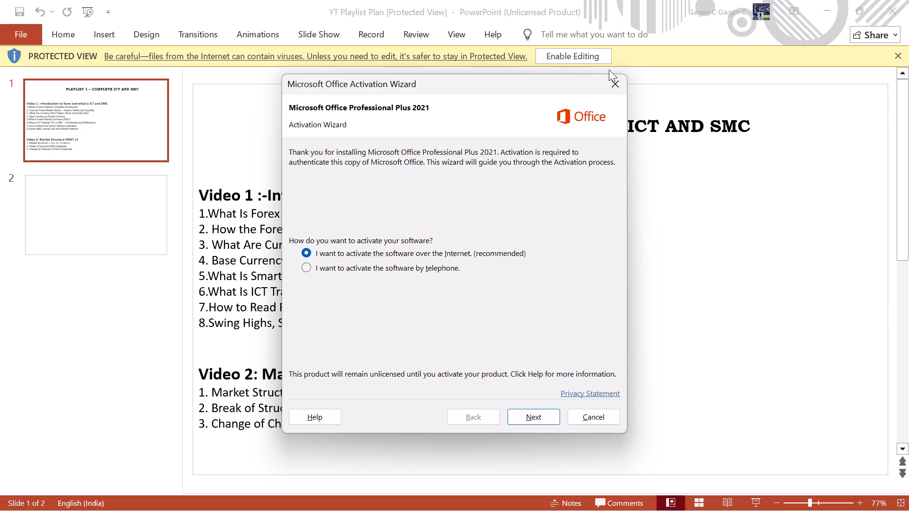
left_click(620, 74)
left_click(901, 54)
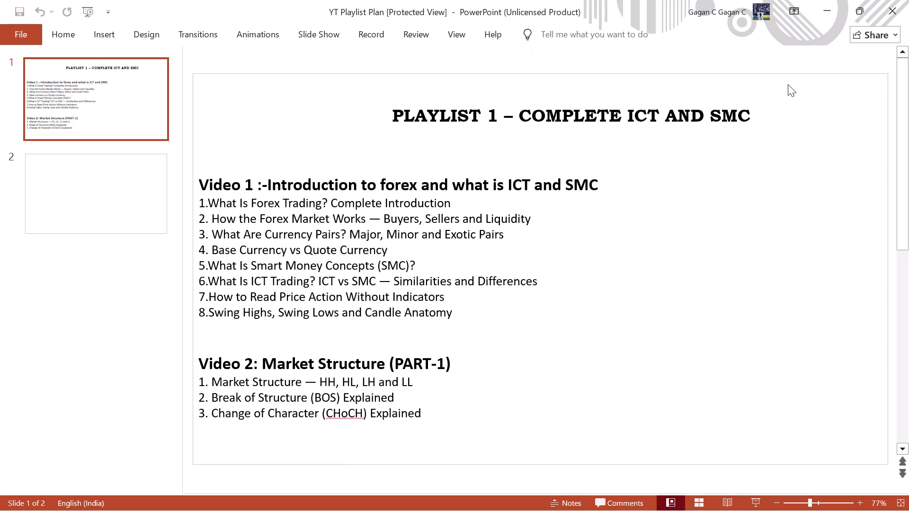
key("Down")
key("Up")
key("Up")
left_click(889, 10)
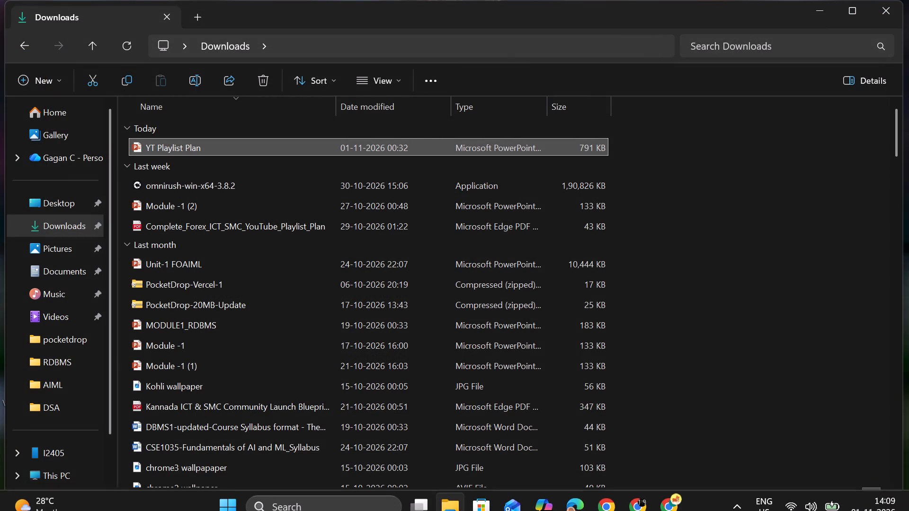
Return to the online presentation in Chrome and download a copy of it.
left_click(633, 492)
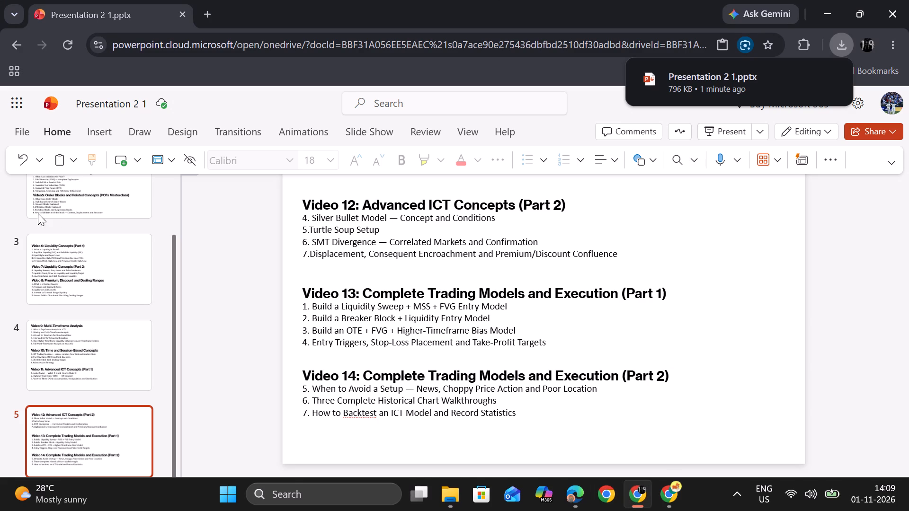
left_click(29, 135)
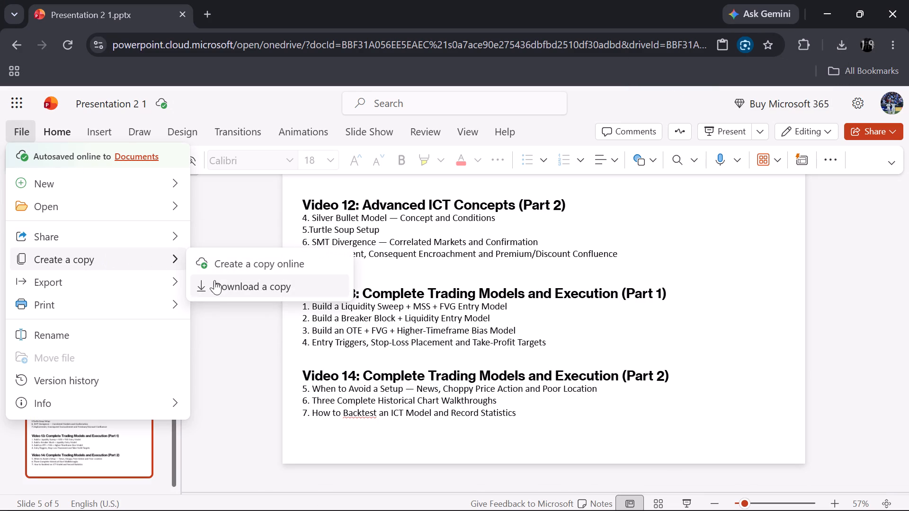
left_click(225, 284)
left_click(405, 322)
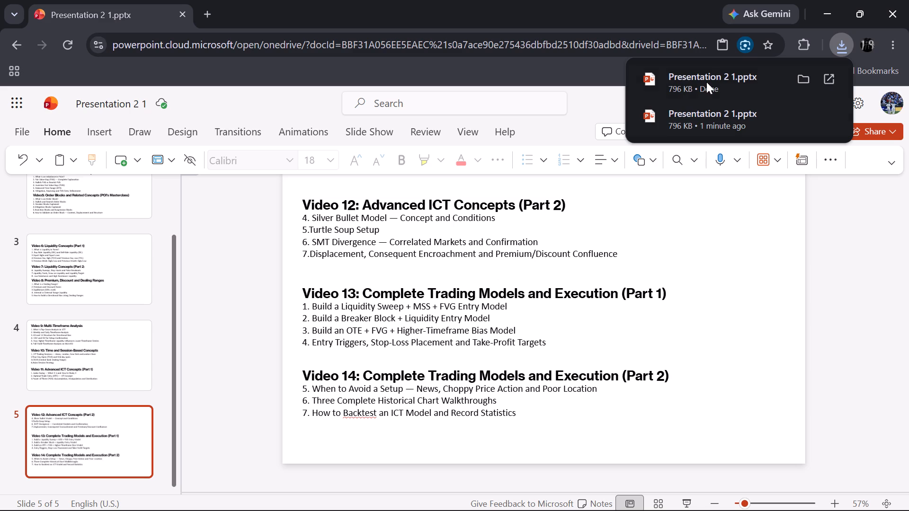
Open the downloaded Presentation 2 1 file in desktop PowerPoint, look through its slides through Video 14, and close it.
left_click(712, 85)
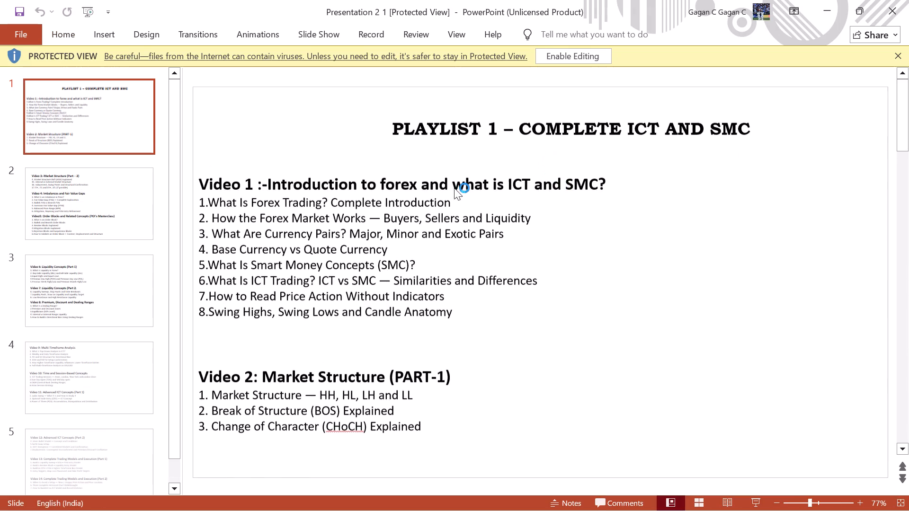
scroll(366, 220, "down", 16)
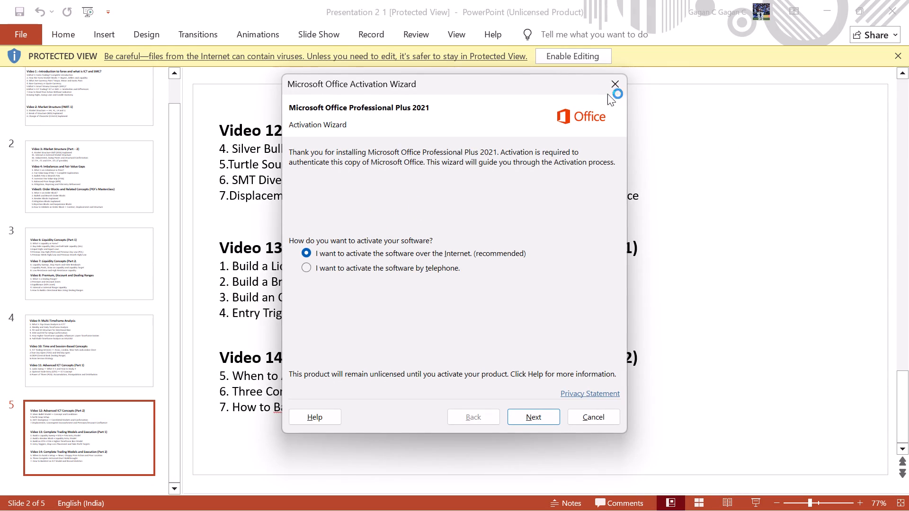
left_click(607, 93)
left_click(878, 0)
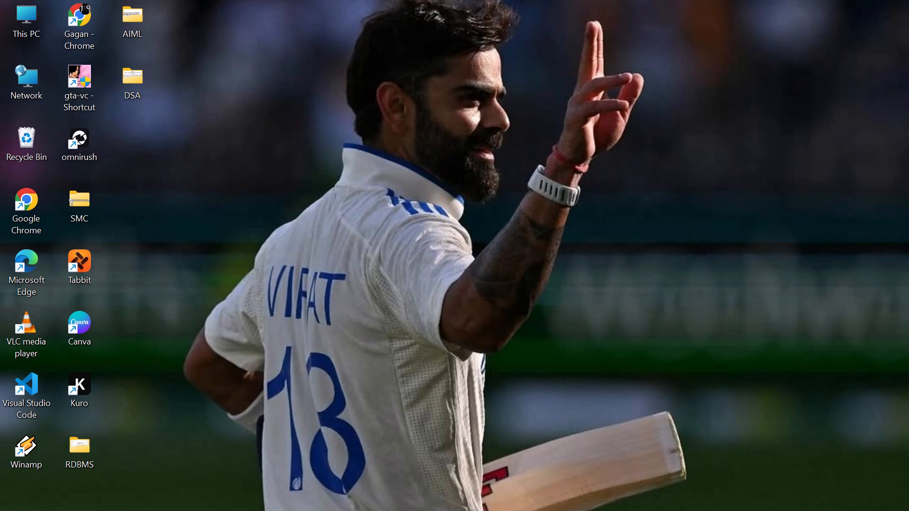
Open Presentation 2 1 from the Downloads folder in desktop PowerPoint, check its slides, dismiss the activation wizard and close it.
left_click(443, 500)
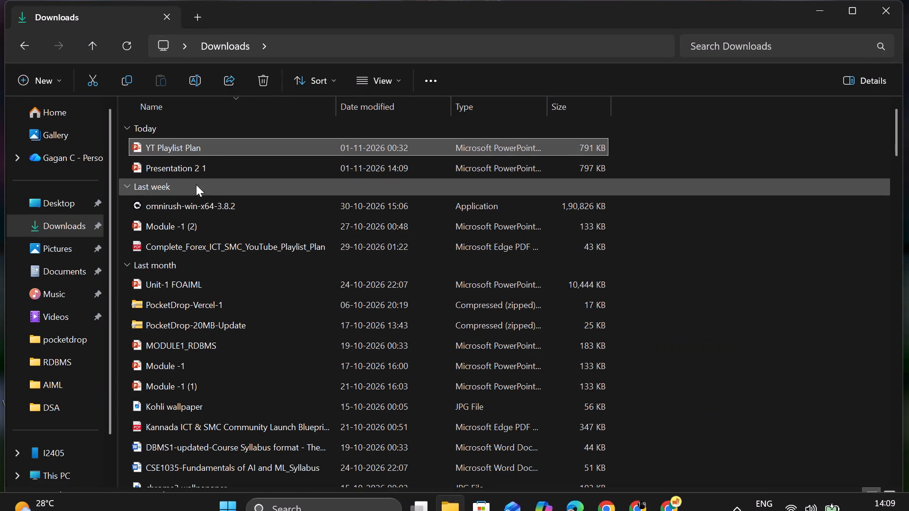
left_click(209, 168)
double_click(209, 168)
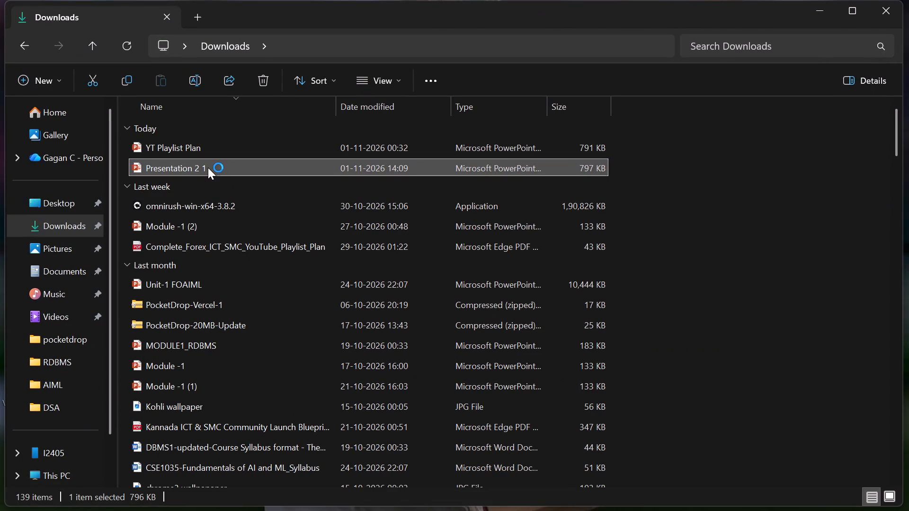
scroll(114, 194, "down", 7)
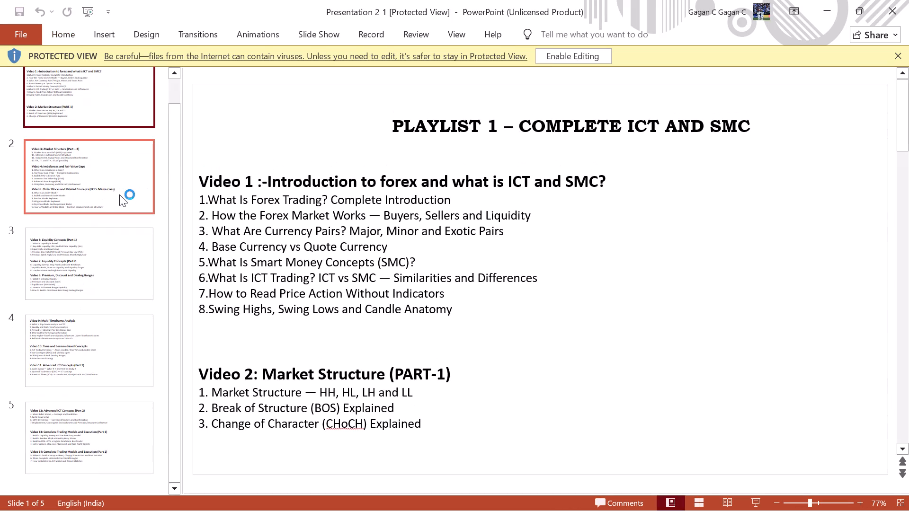
scroll(125, 192, "up", 5)
left_click(884, 7)
left_click(608, 82)
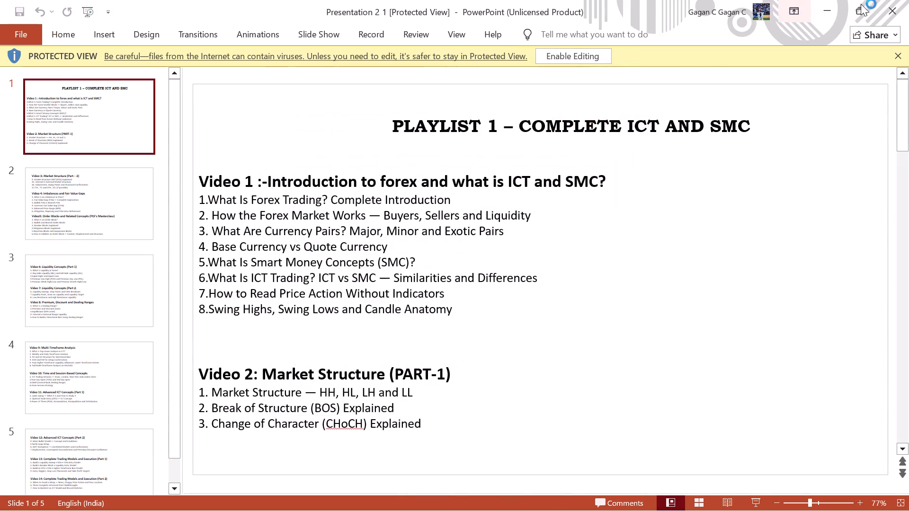
left_click(883, 0)
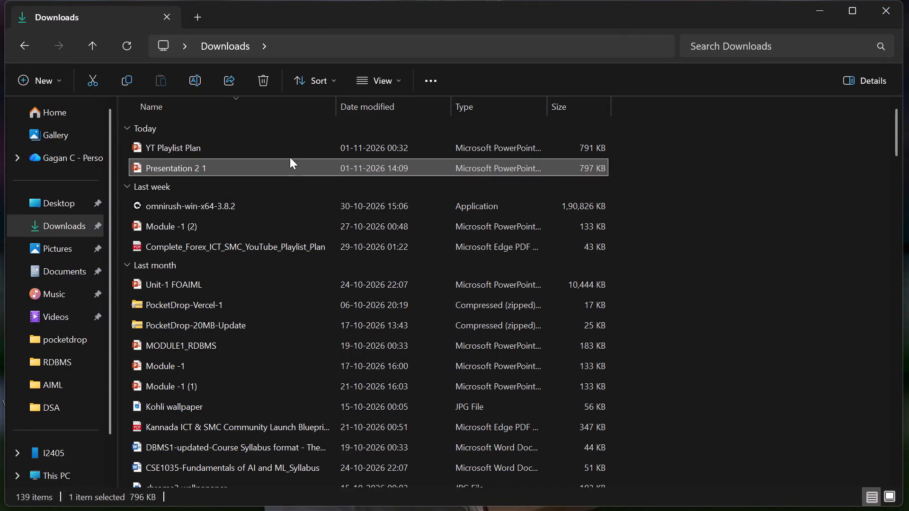
Open YT Playlist Plan from Downloads in desktop PowerPoint to check its slides, and close it.
double_click(285, 150)
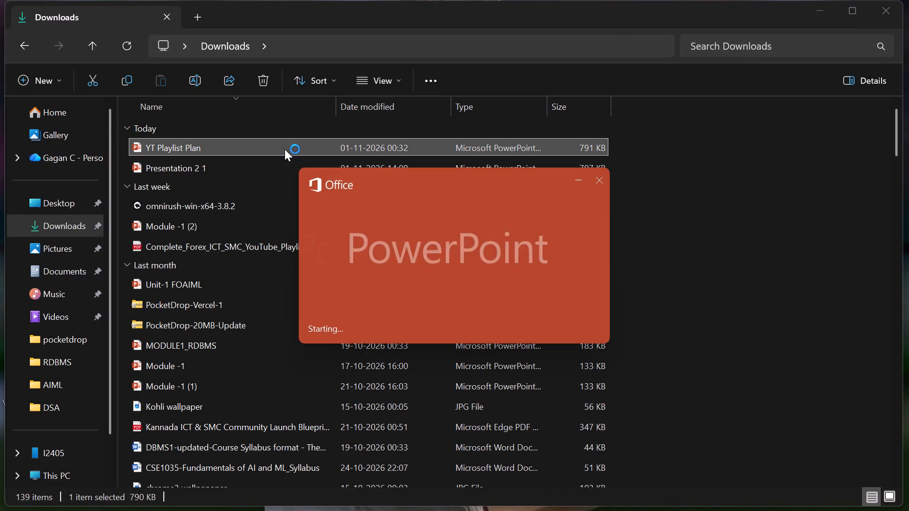
left_click(908, 0)
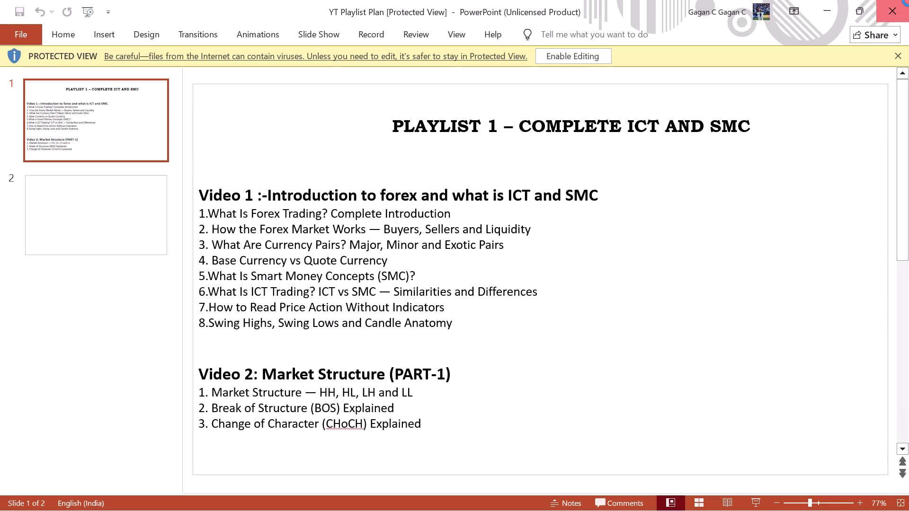
Delete the old YT Playlist Plan presentation from the Downloads folder.
right_click(199, 150)
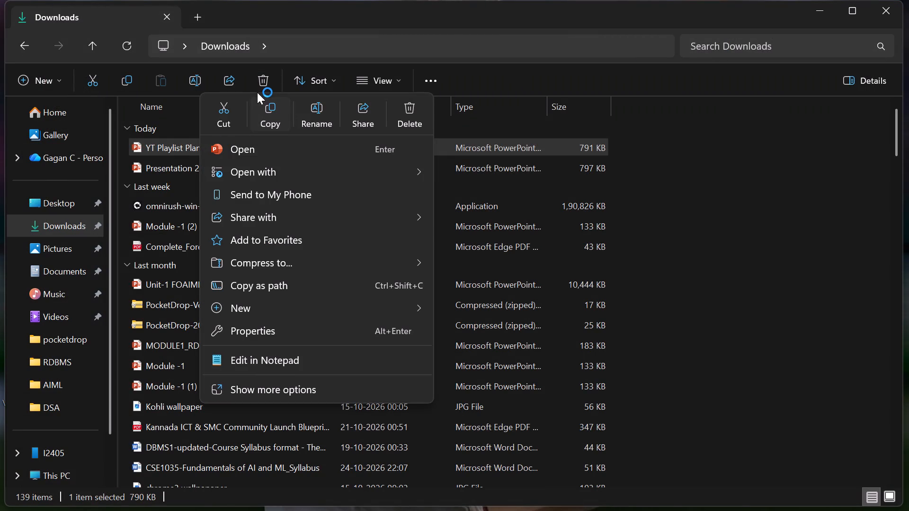
left_click(257, 92)
left_click(259, 86)
left_click(145, 134)
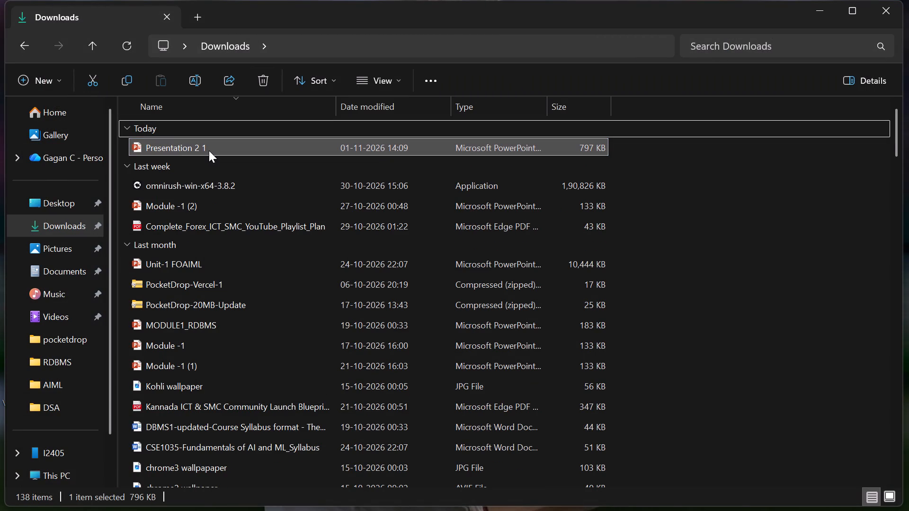
Rename the Presentation 2 1 file in Downloads as YT Playlist Plan.
right_click(209, 150)
left_click(326, 112)
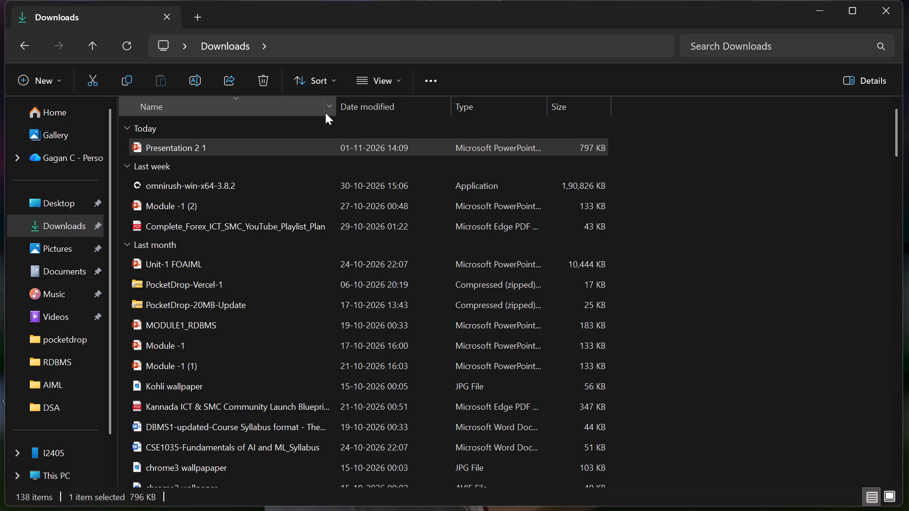
key("BackSpace")
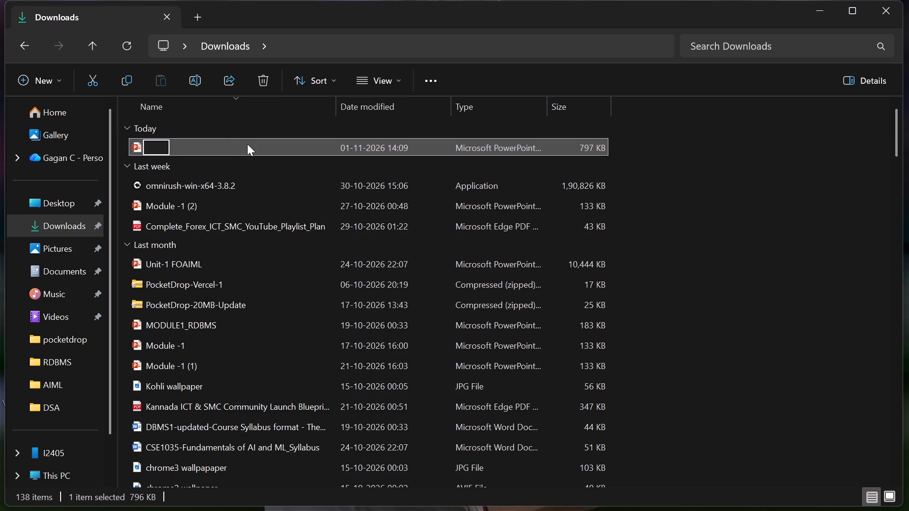
type("YT PL")
key("BackSpace")
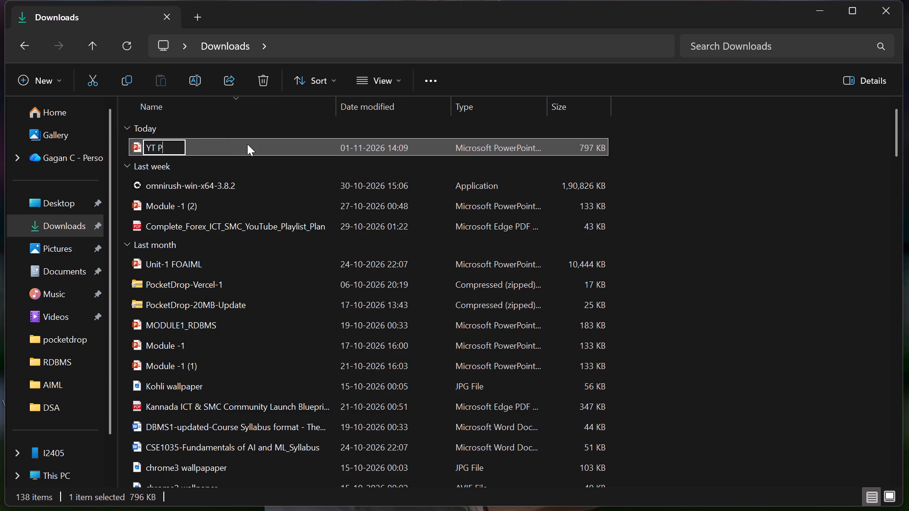
type("laylist Plan")
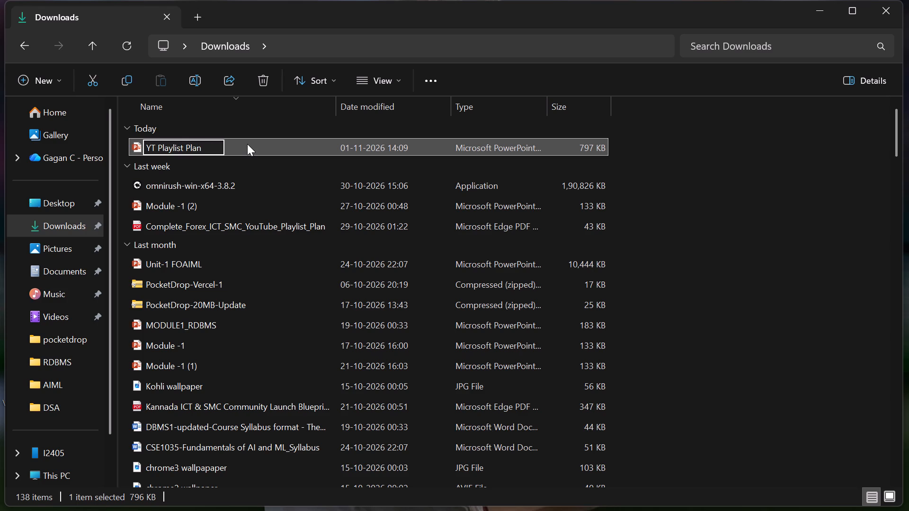
key("Return")
left_click(626, 193)
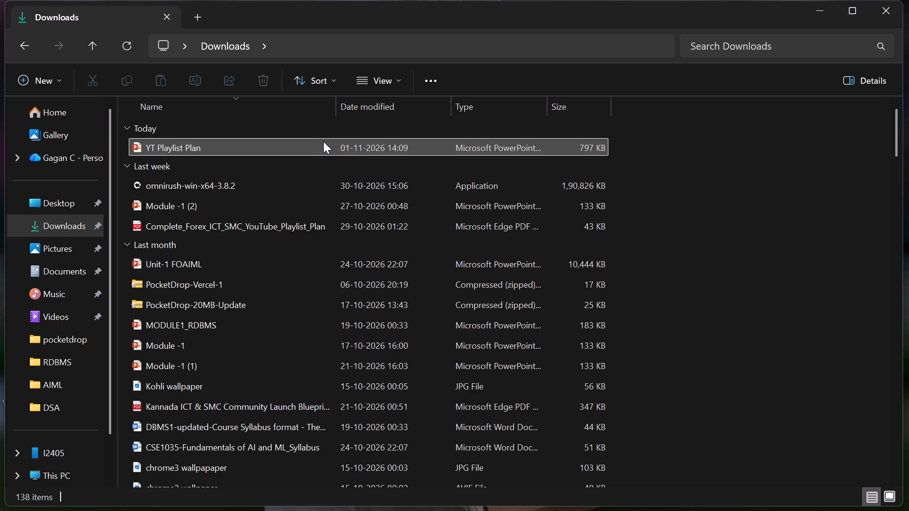
Open the renamed YT Playlist Plan in desktop PowerPoint, dismiss the activation wizard and look through its slides to Video 14.
double_click(323, 141)
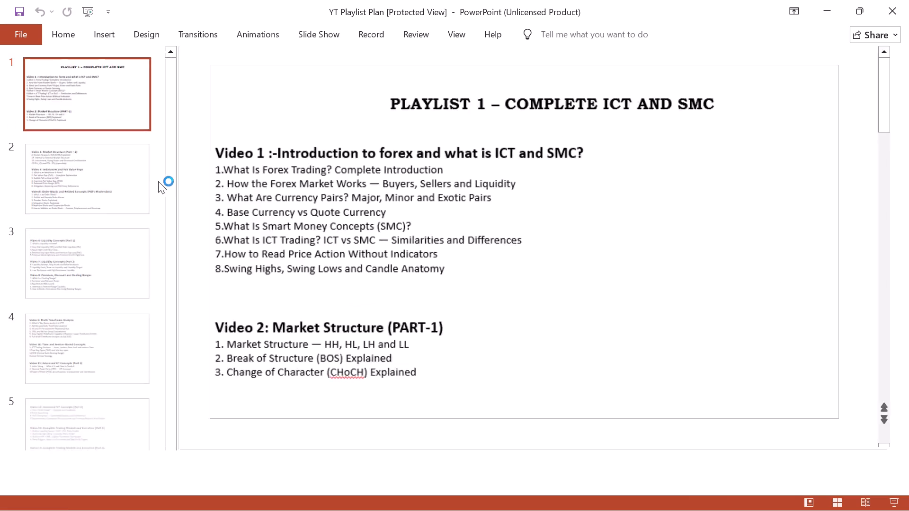
scroll(156, 178, "down", 7)
scroll(264, 194, "down", 2)
left_click(604, 88)
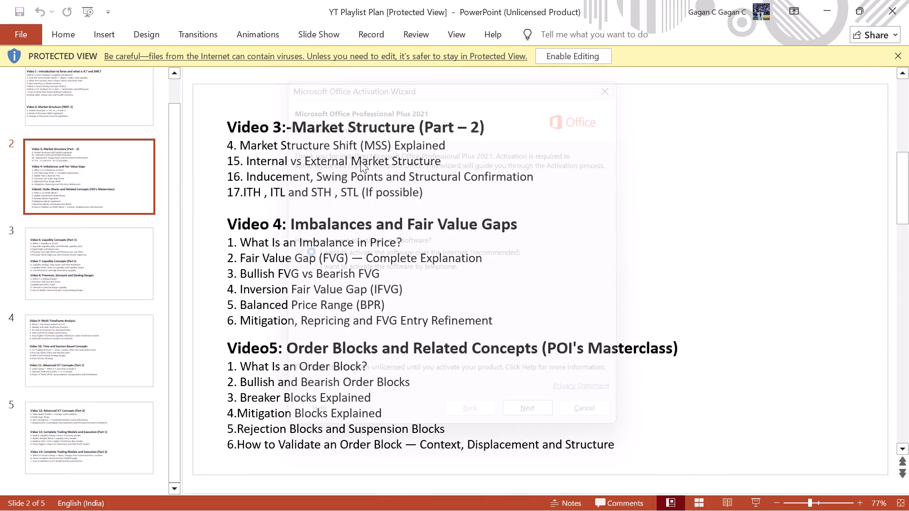
scroll(360, 161, "down", 5)
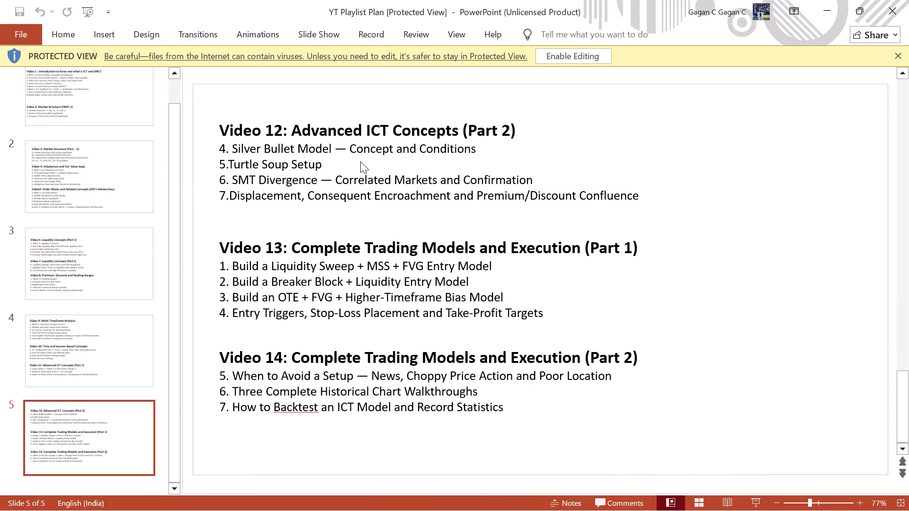
Close the presentation in desktop PowerPoint, switch to Chrome and replace the Presentation 2 1 tab with a new tab.
left_click(908, 0)
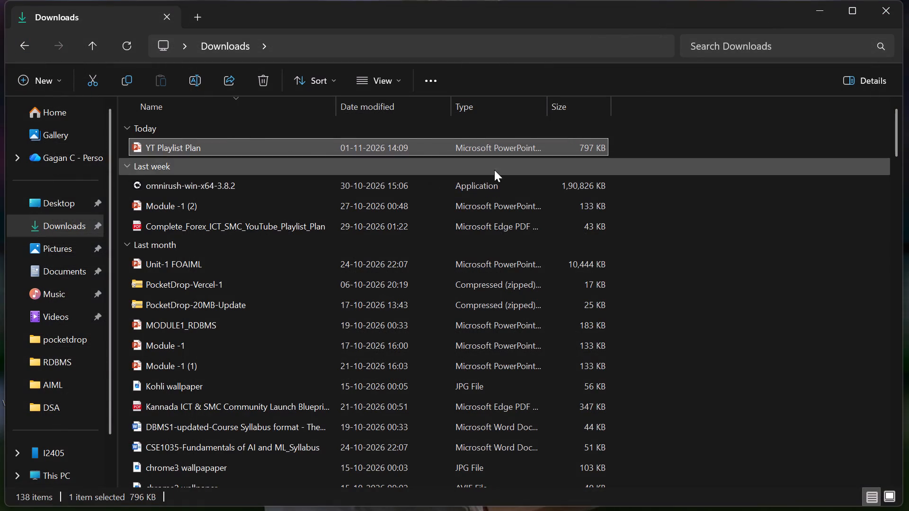
left_click(627, 496)
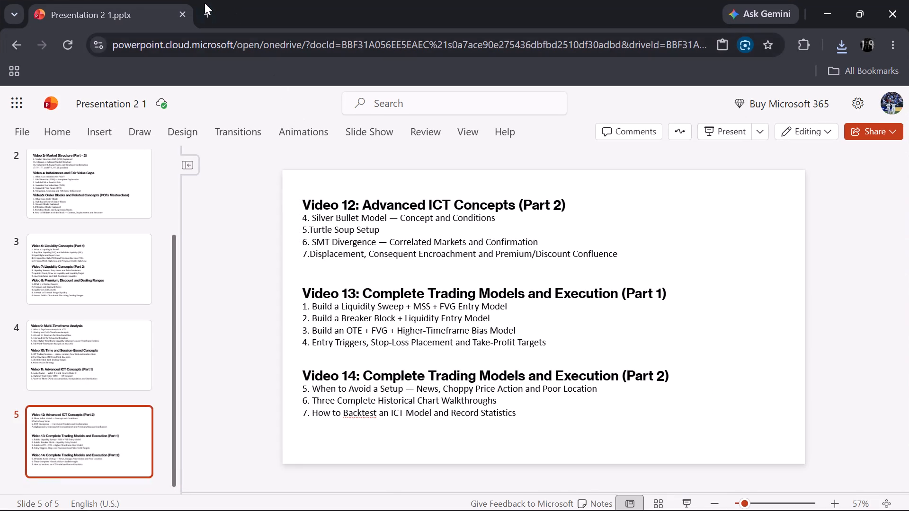
left_click(205, 3)
left_click(182, 12)
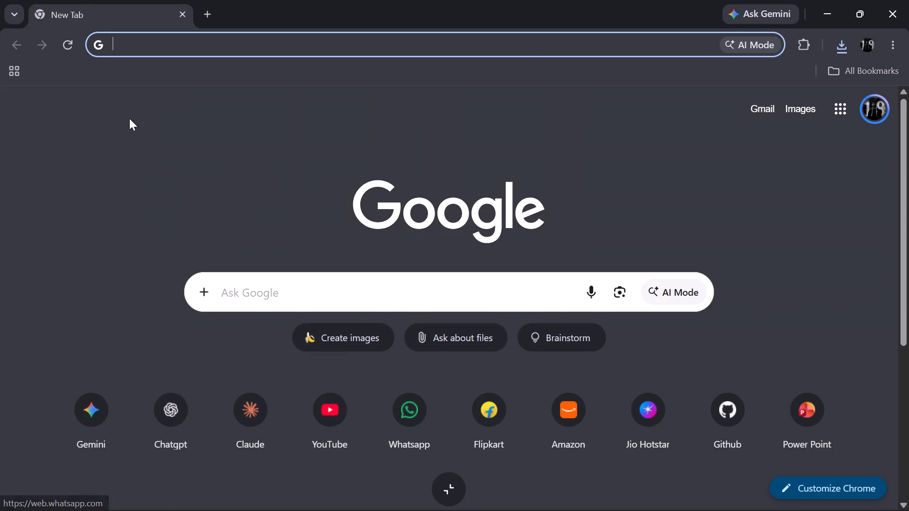
Open PowerPoint for the web and look through the recent files under My presentations.
left_click(799, 404)
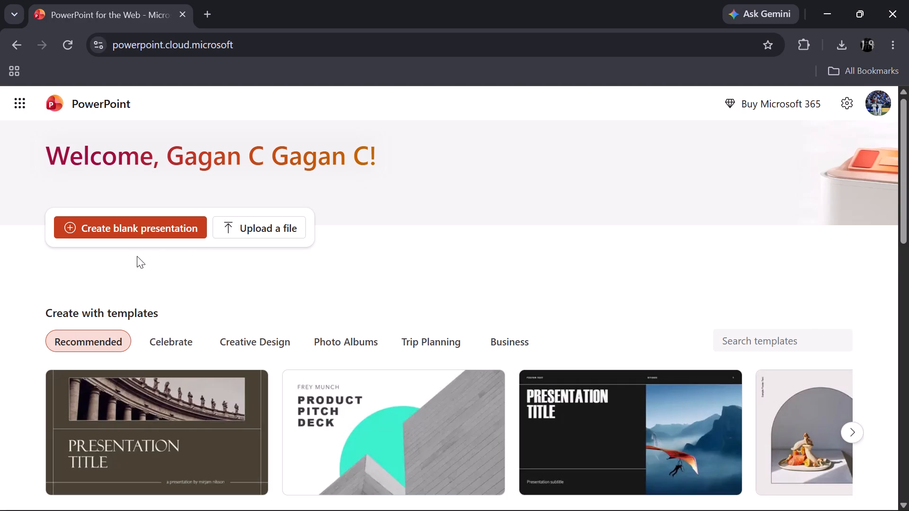
scroll(242, 267, "down", 6)
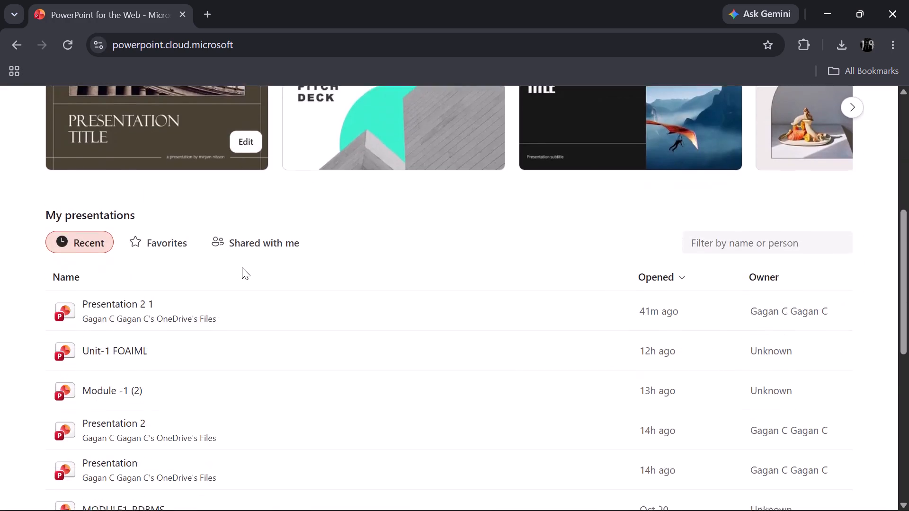
scroll(242, 267, "up", 2)
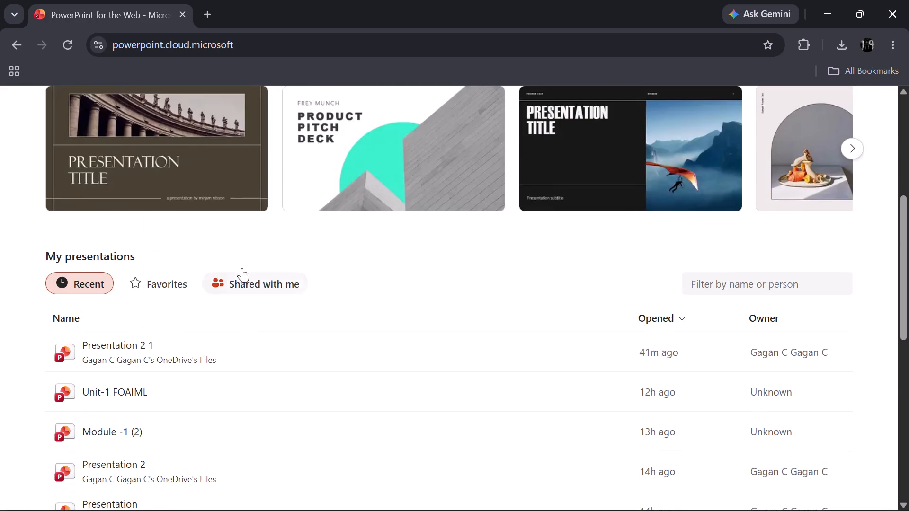
scroll(242, 268, "up", 3)
scroll(428, 205, "down", 5)
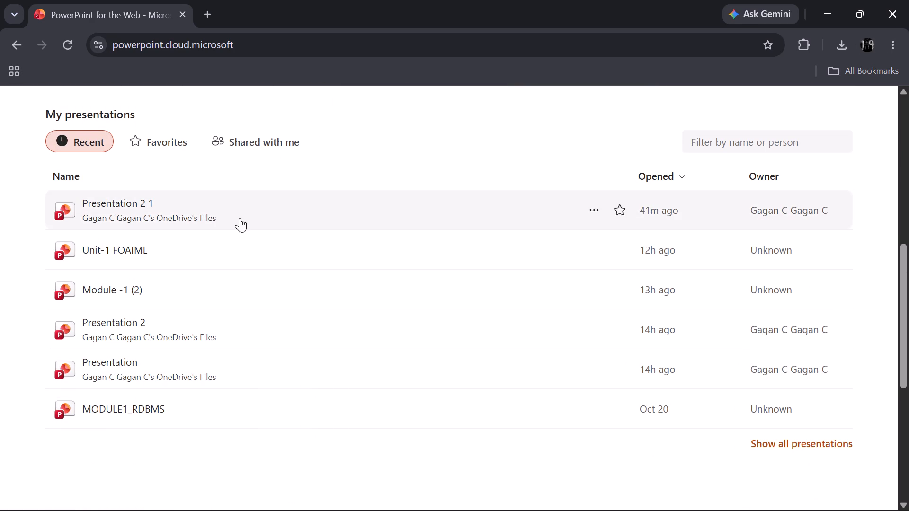
Replace the PowerPoint for the web tab with a new tab and open WhatsApp Web in it.
left_click(198, 13)
left_click(183, 17)
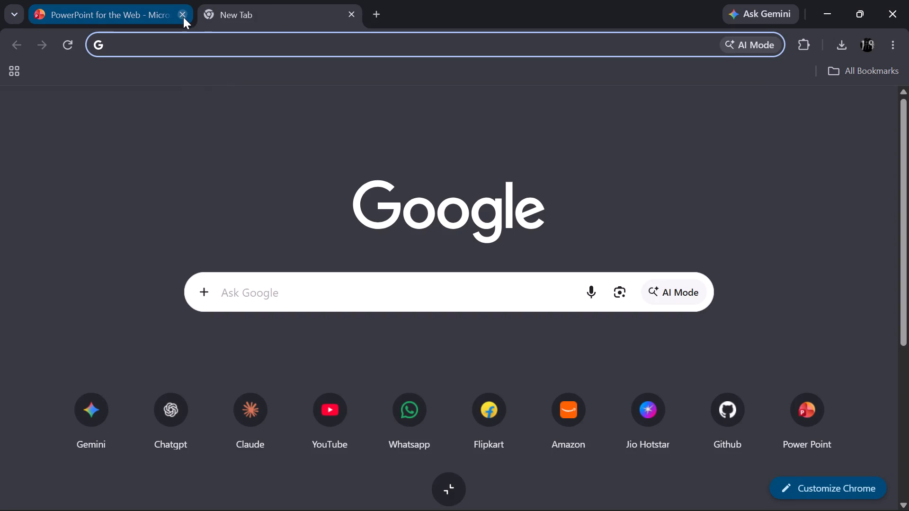
left_click(403, 414)
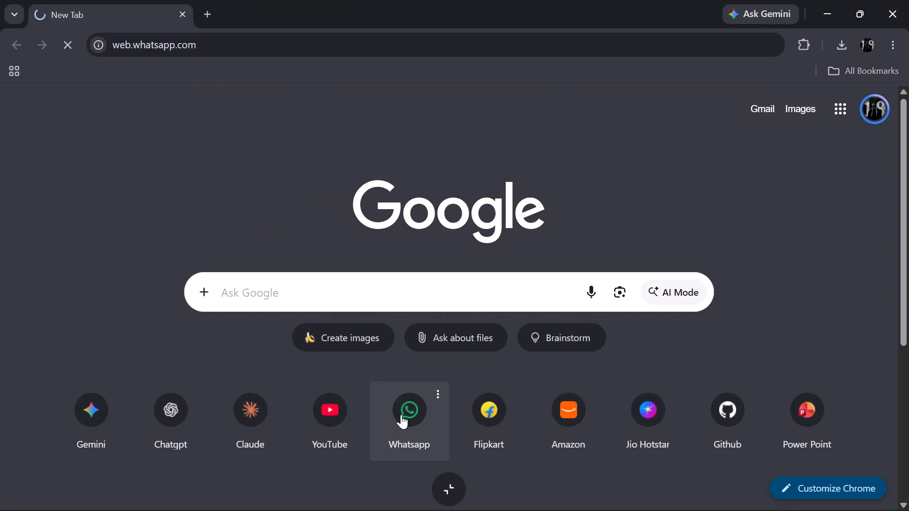